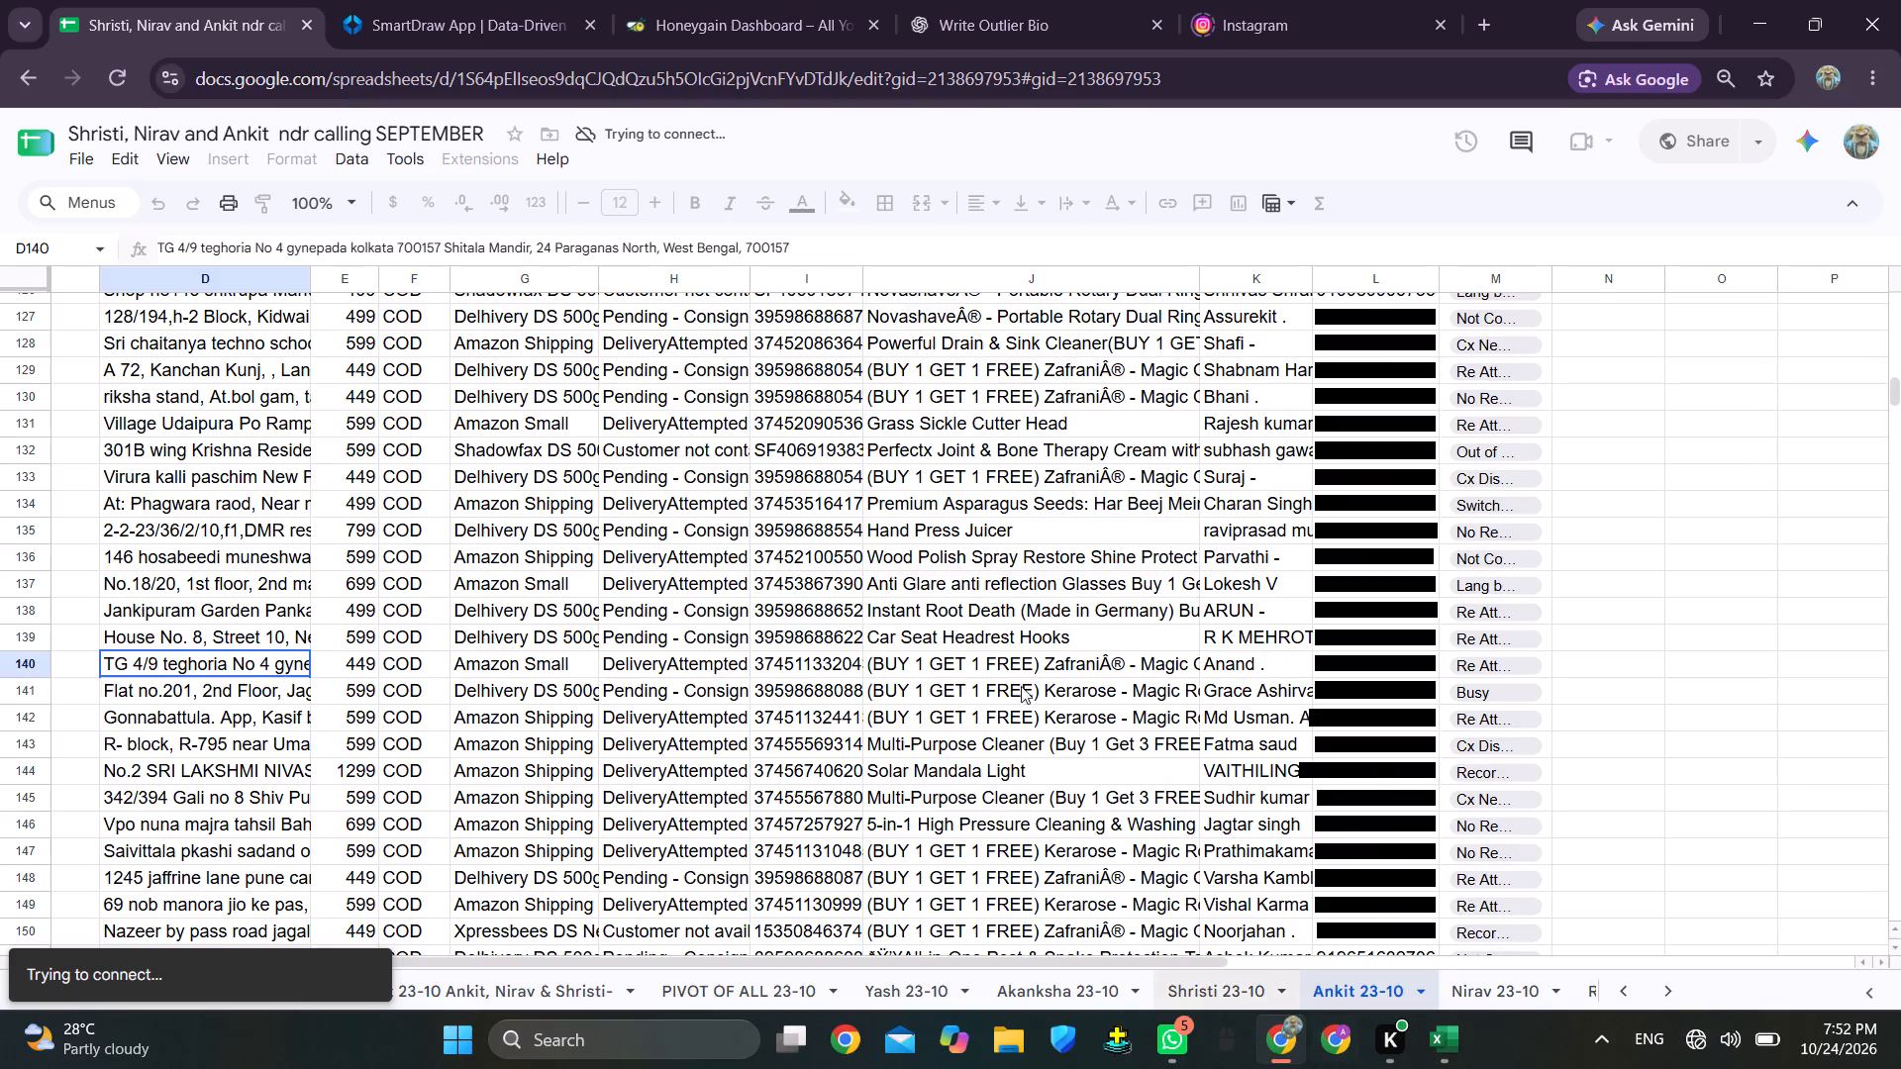
Copy the customer name and phone number from row 140 of the calling sheet into row 10 of the Excel workbook "my orders meesho", starting at L10.
left_click_drag(1261, 659, 1349, 671)
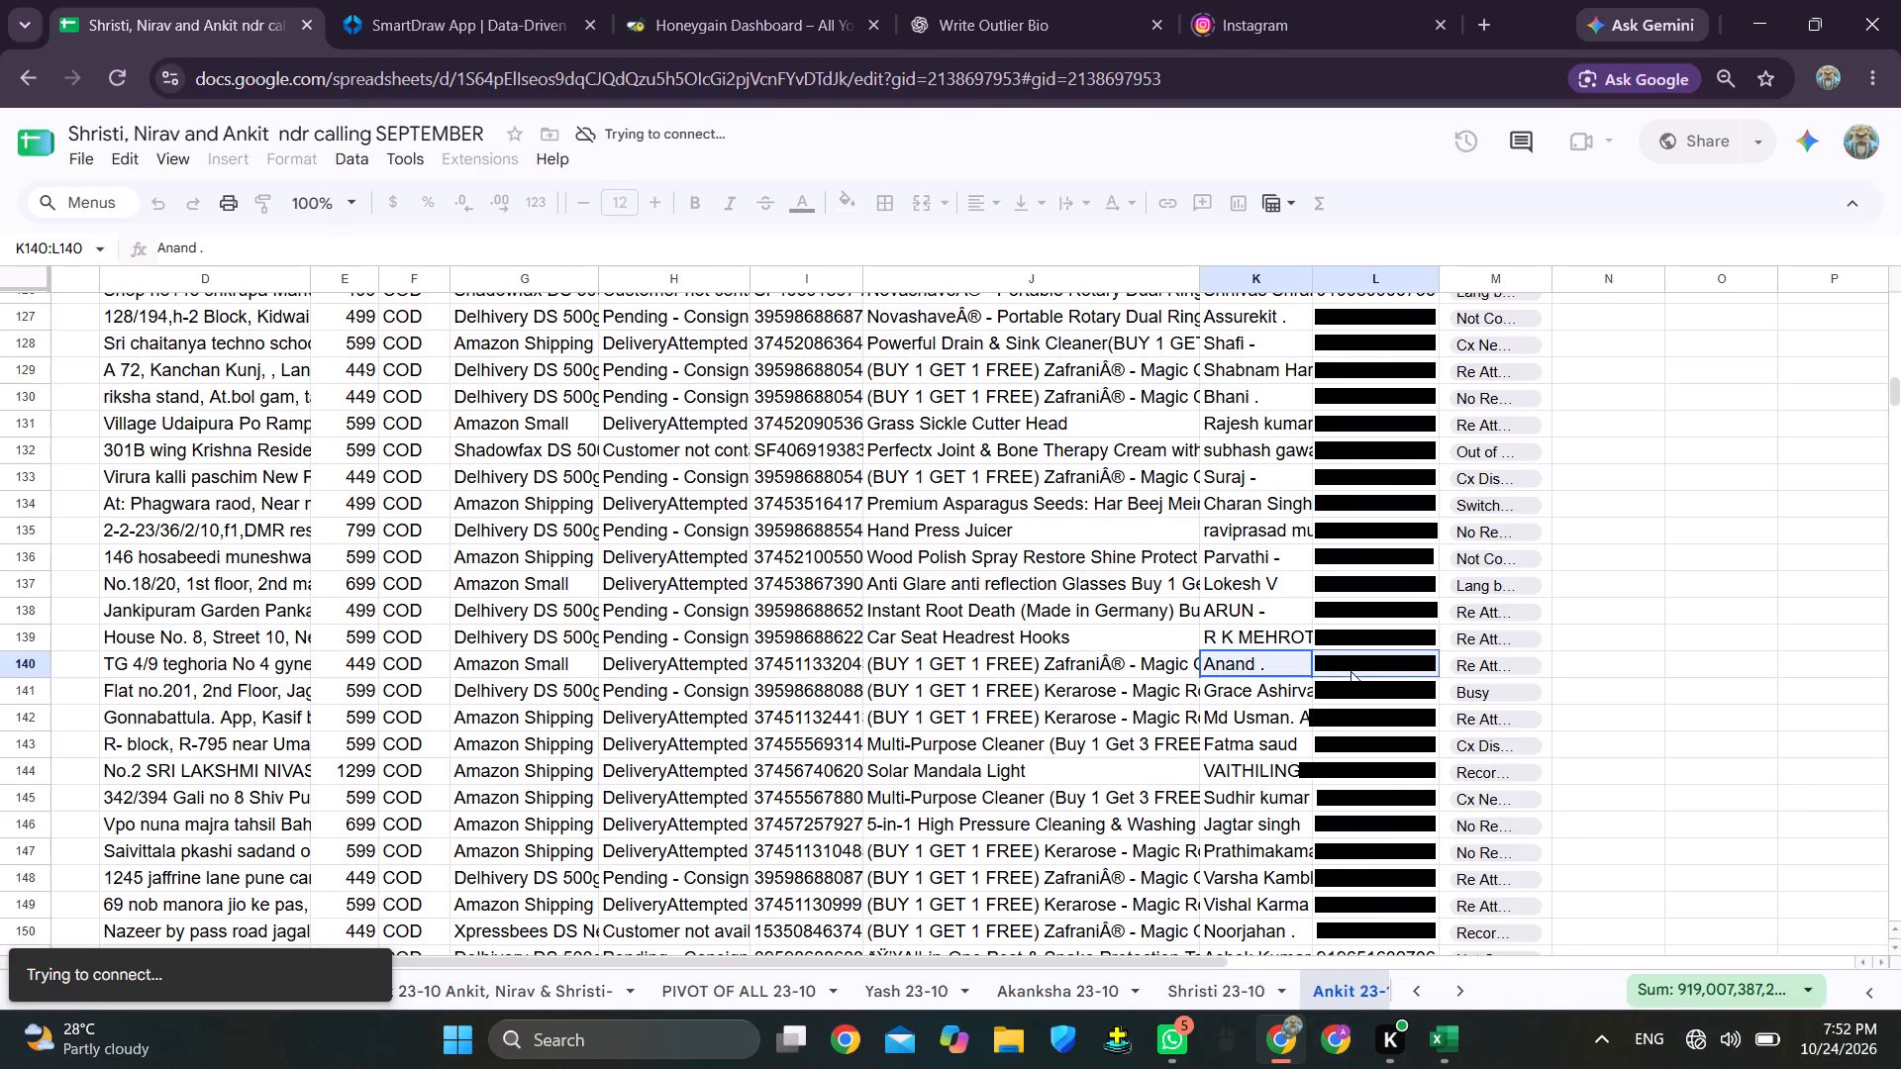
key("ctrl+c")
left_click(1456, 1037)
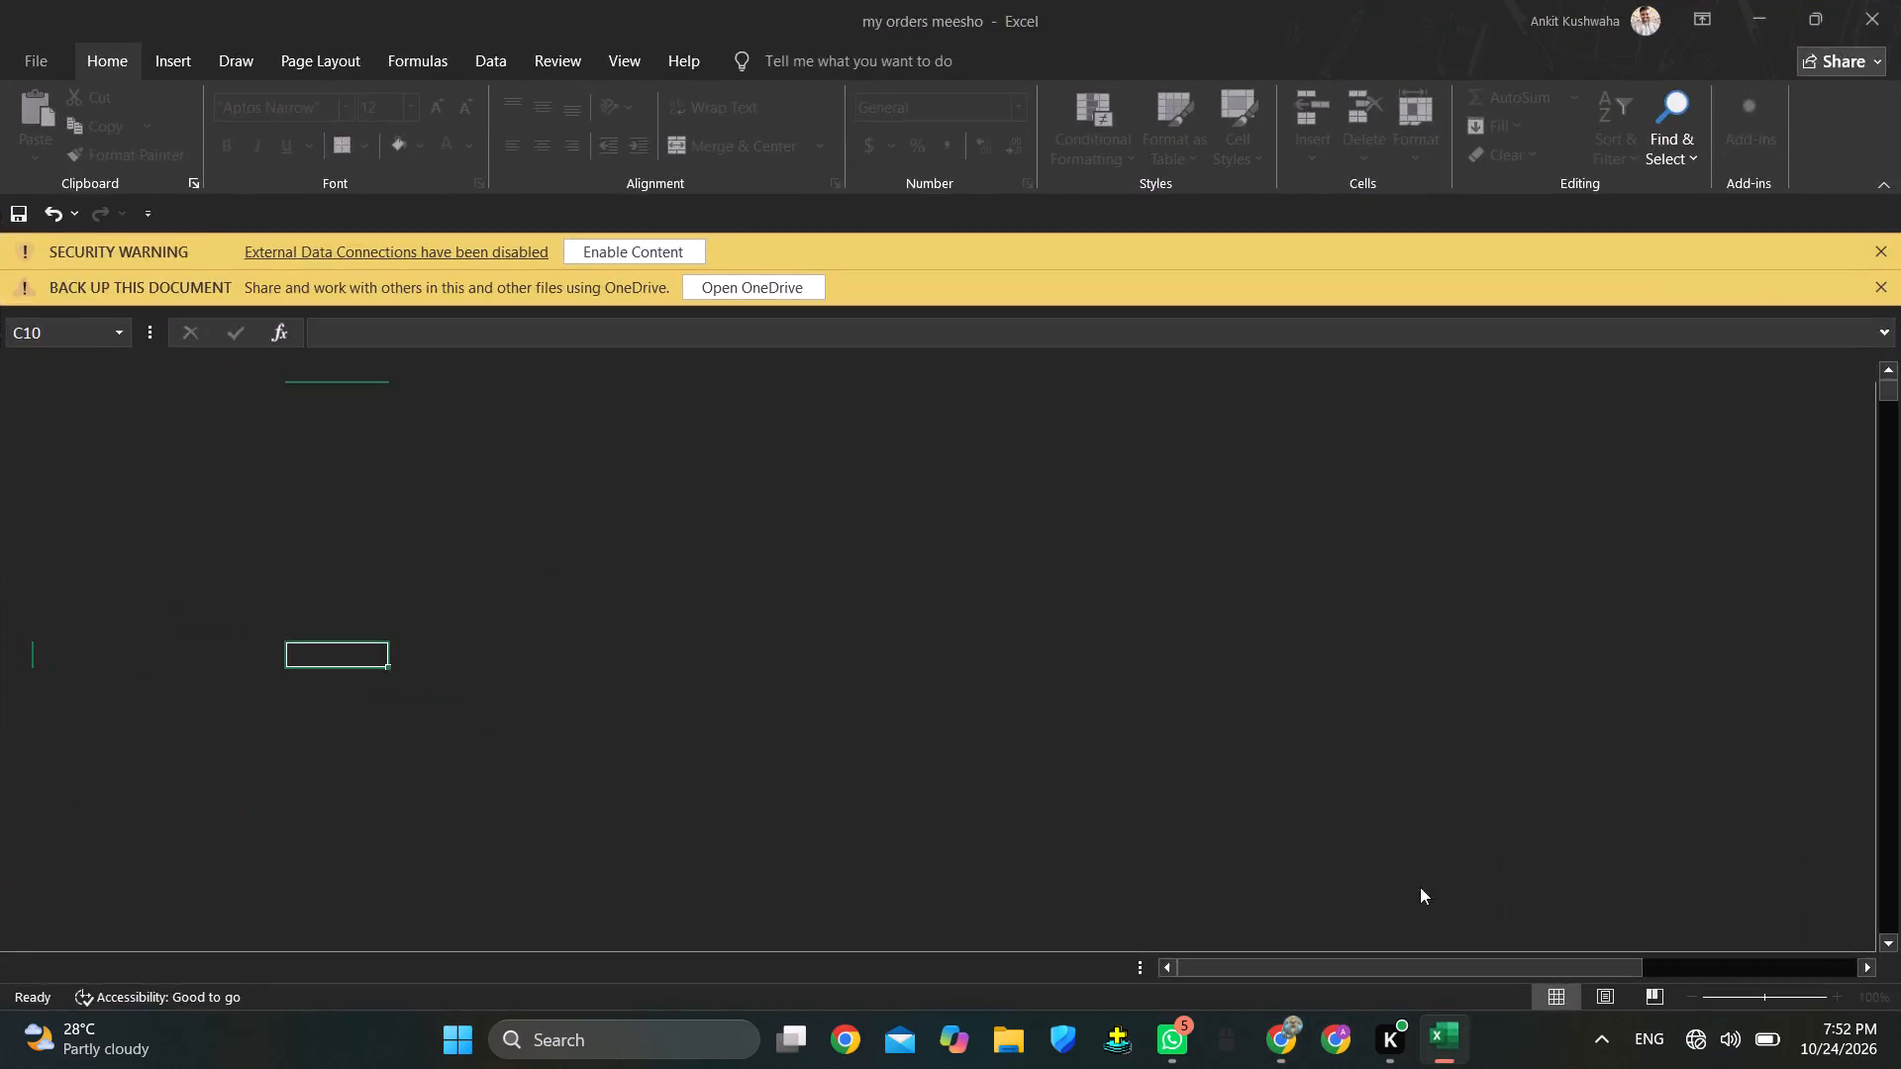
left_click(1752, 658)
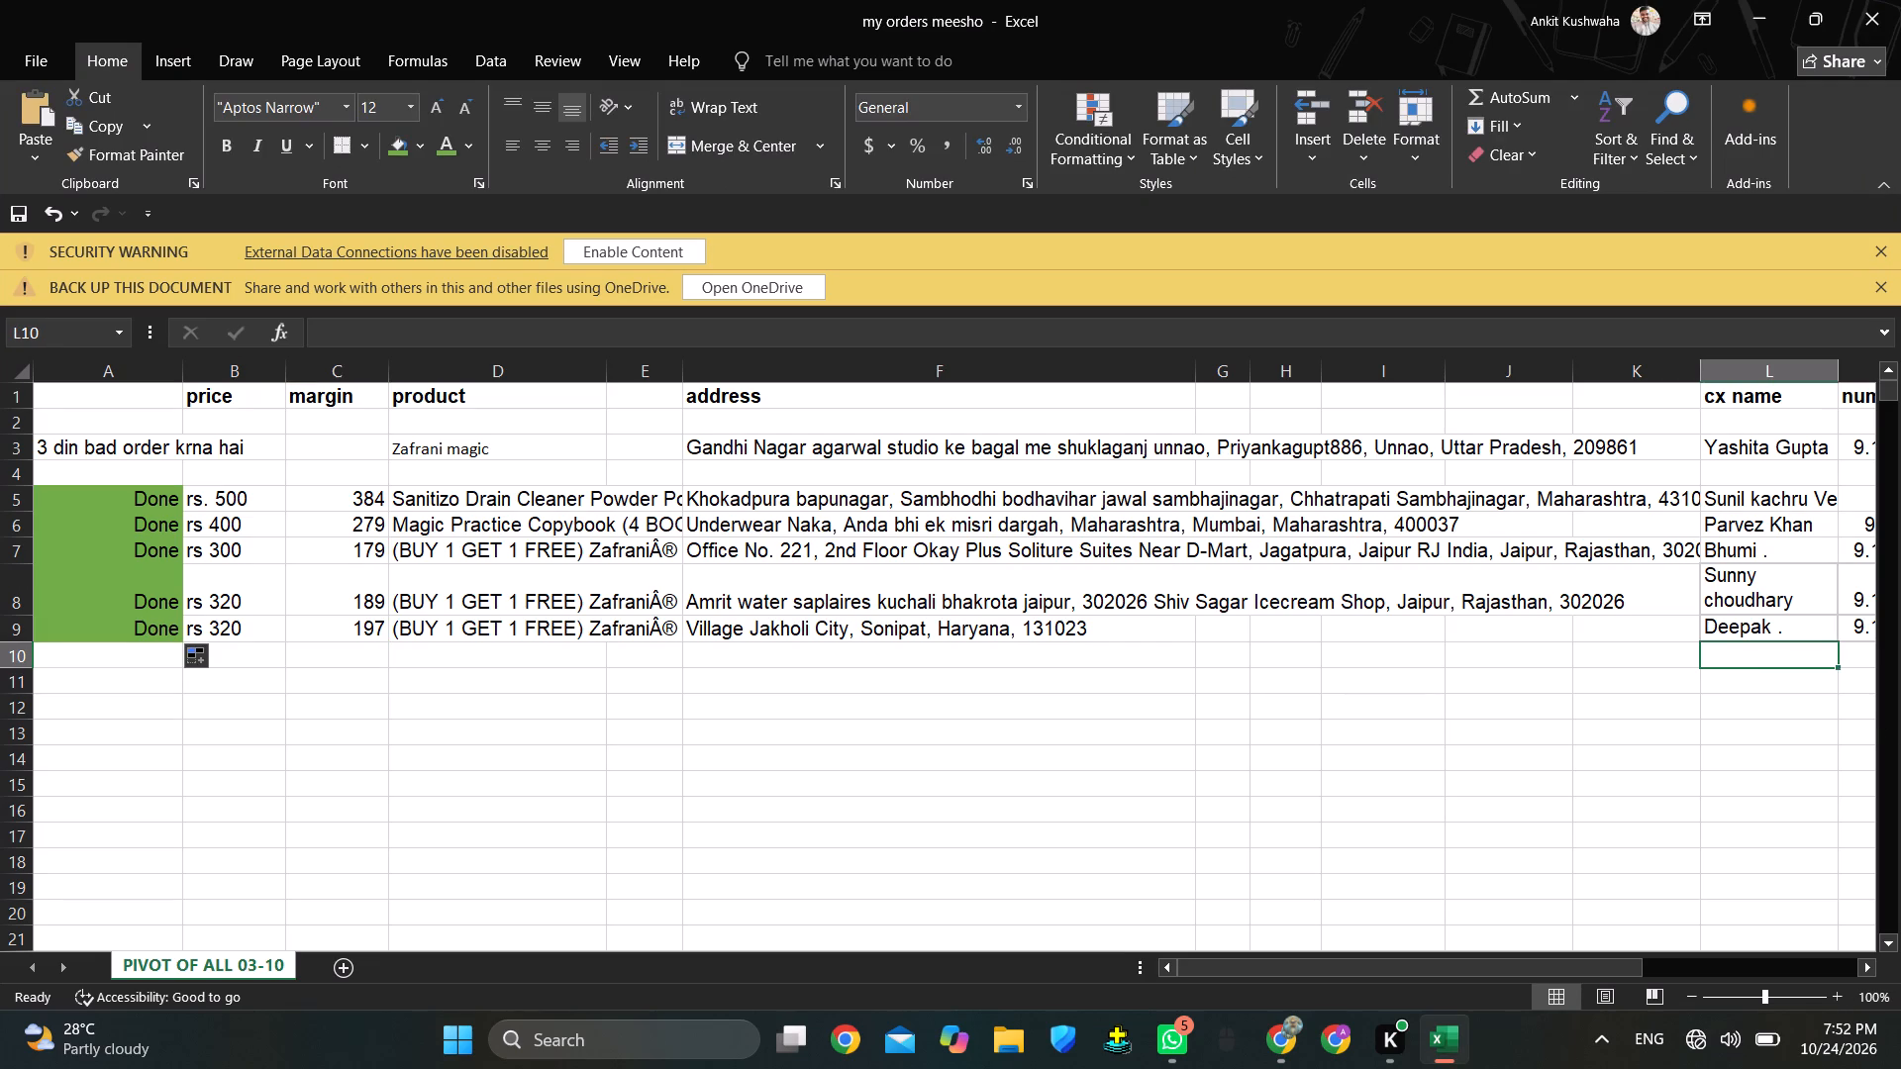
key("ctrl+v")
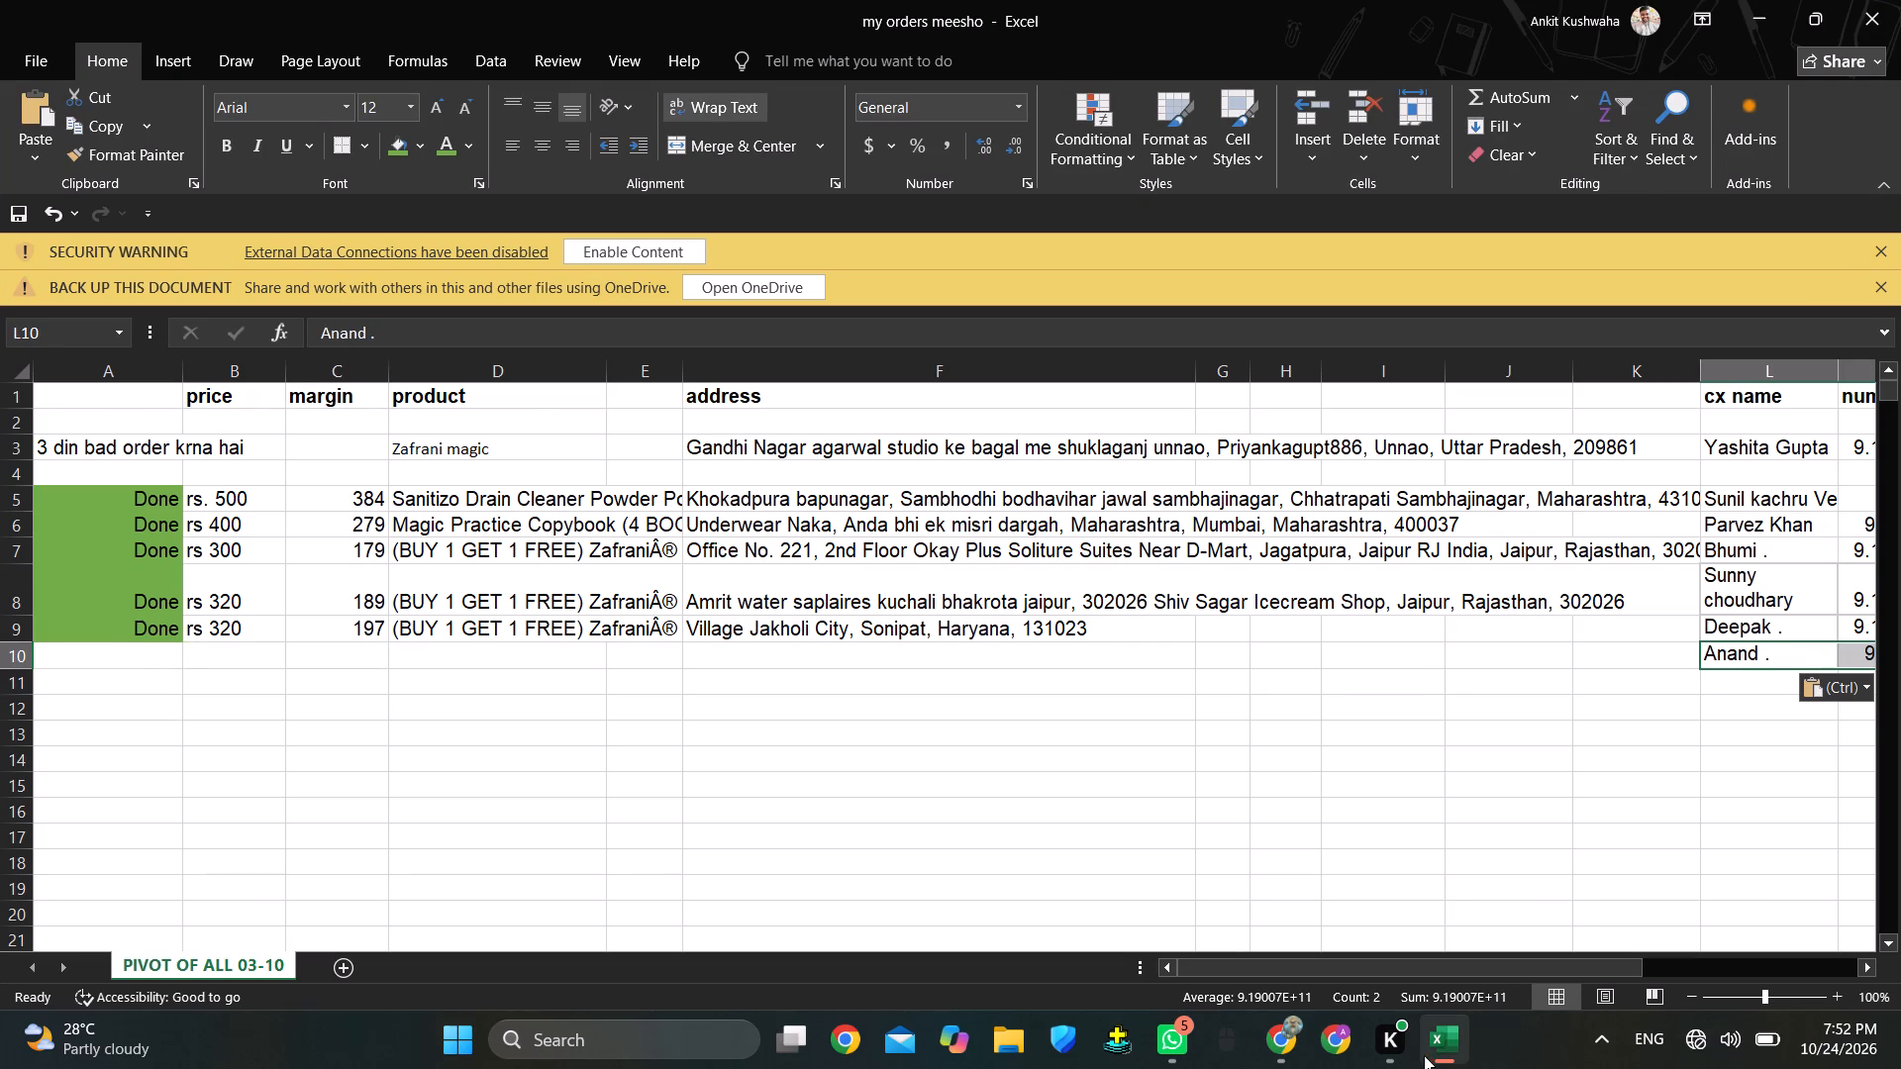
Copy the customer address in D140 of the Chrome calling sheet into address cell F10 of the Excel orders workbook.
left_click(1444, 1047)
left_click(294, 654)
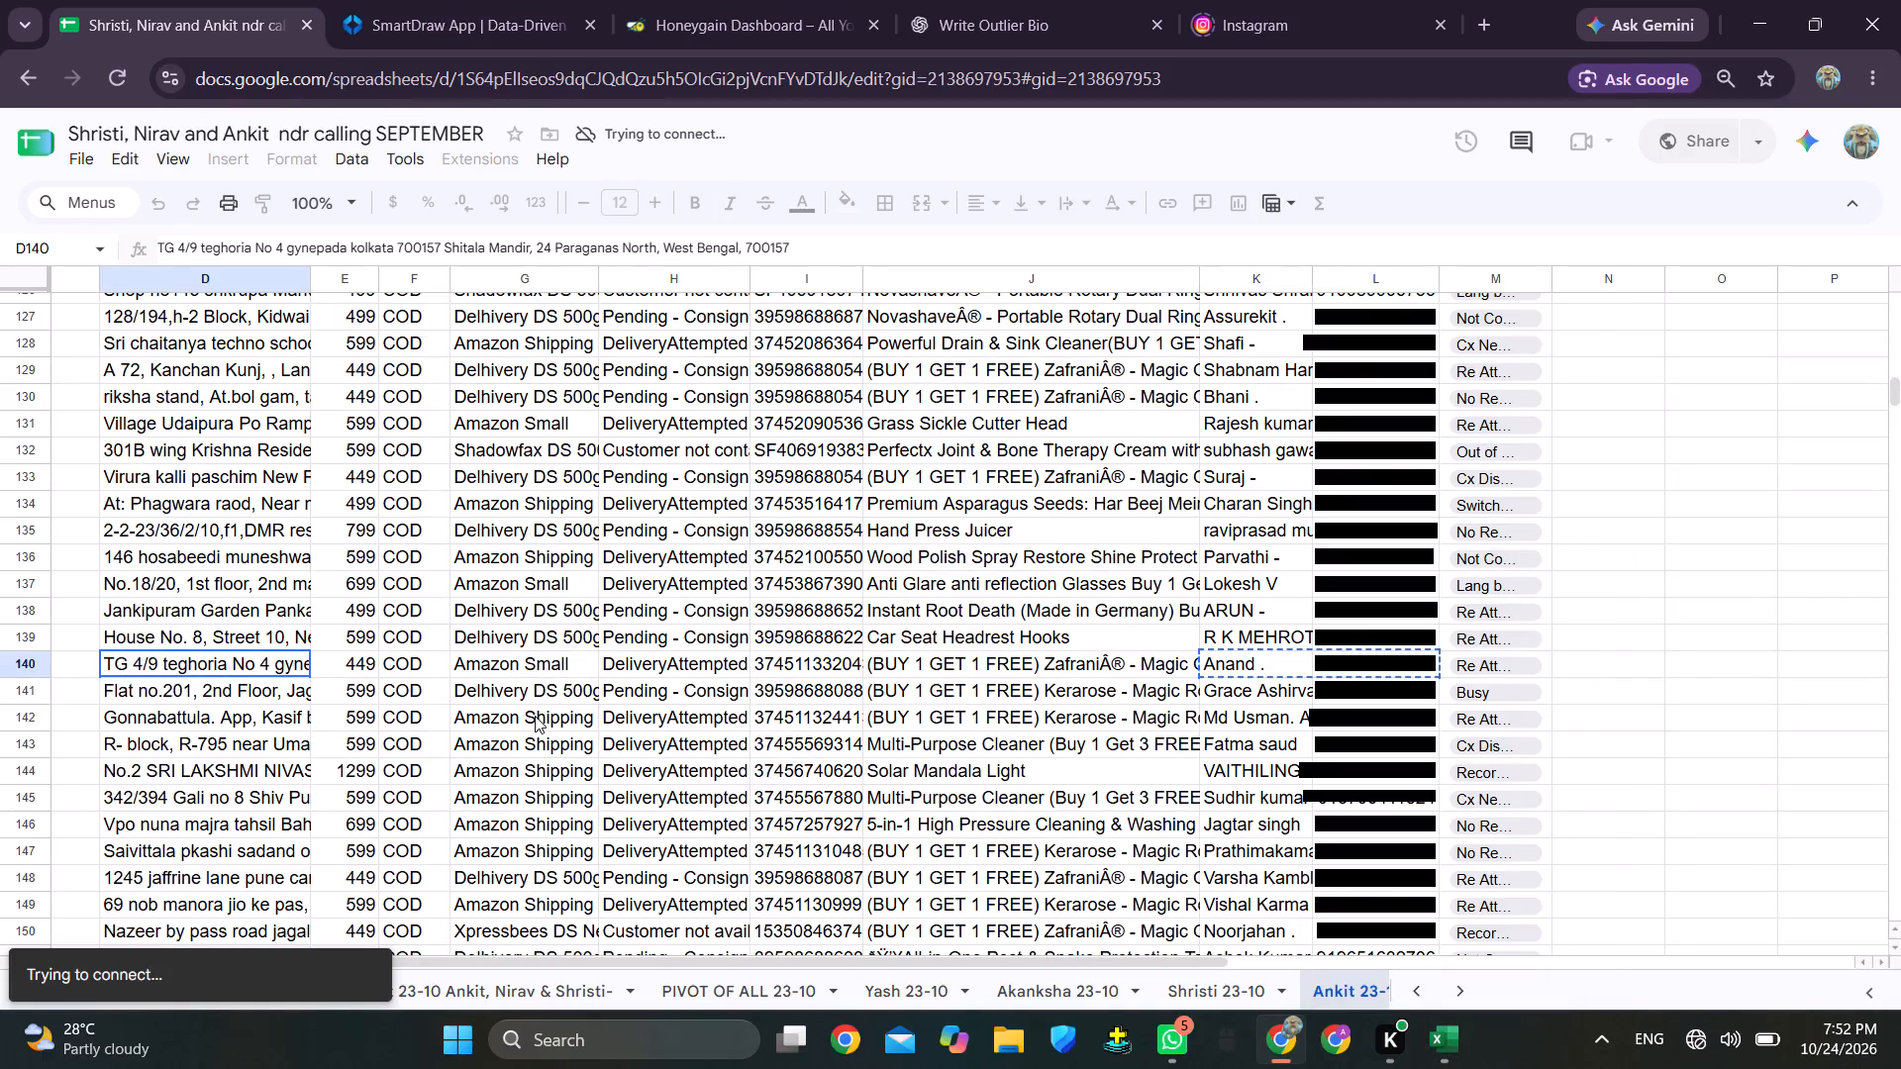
key("ctrl+c")
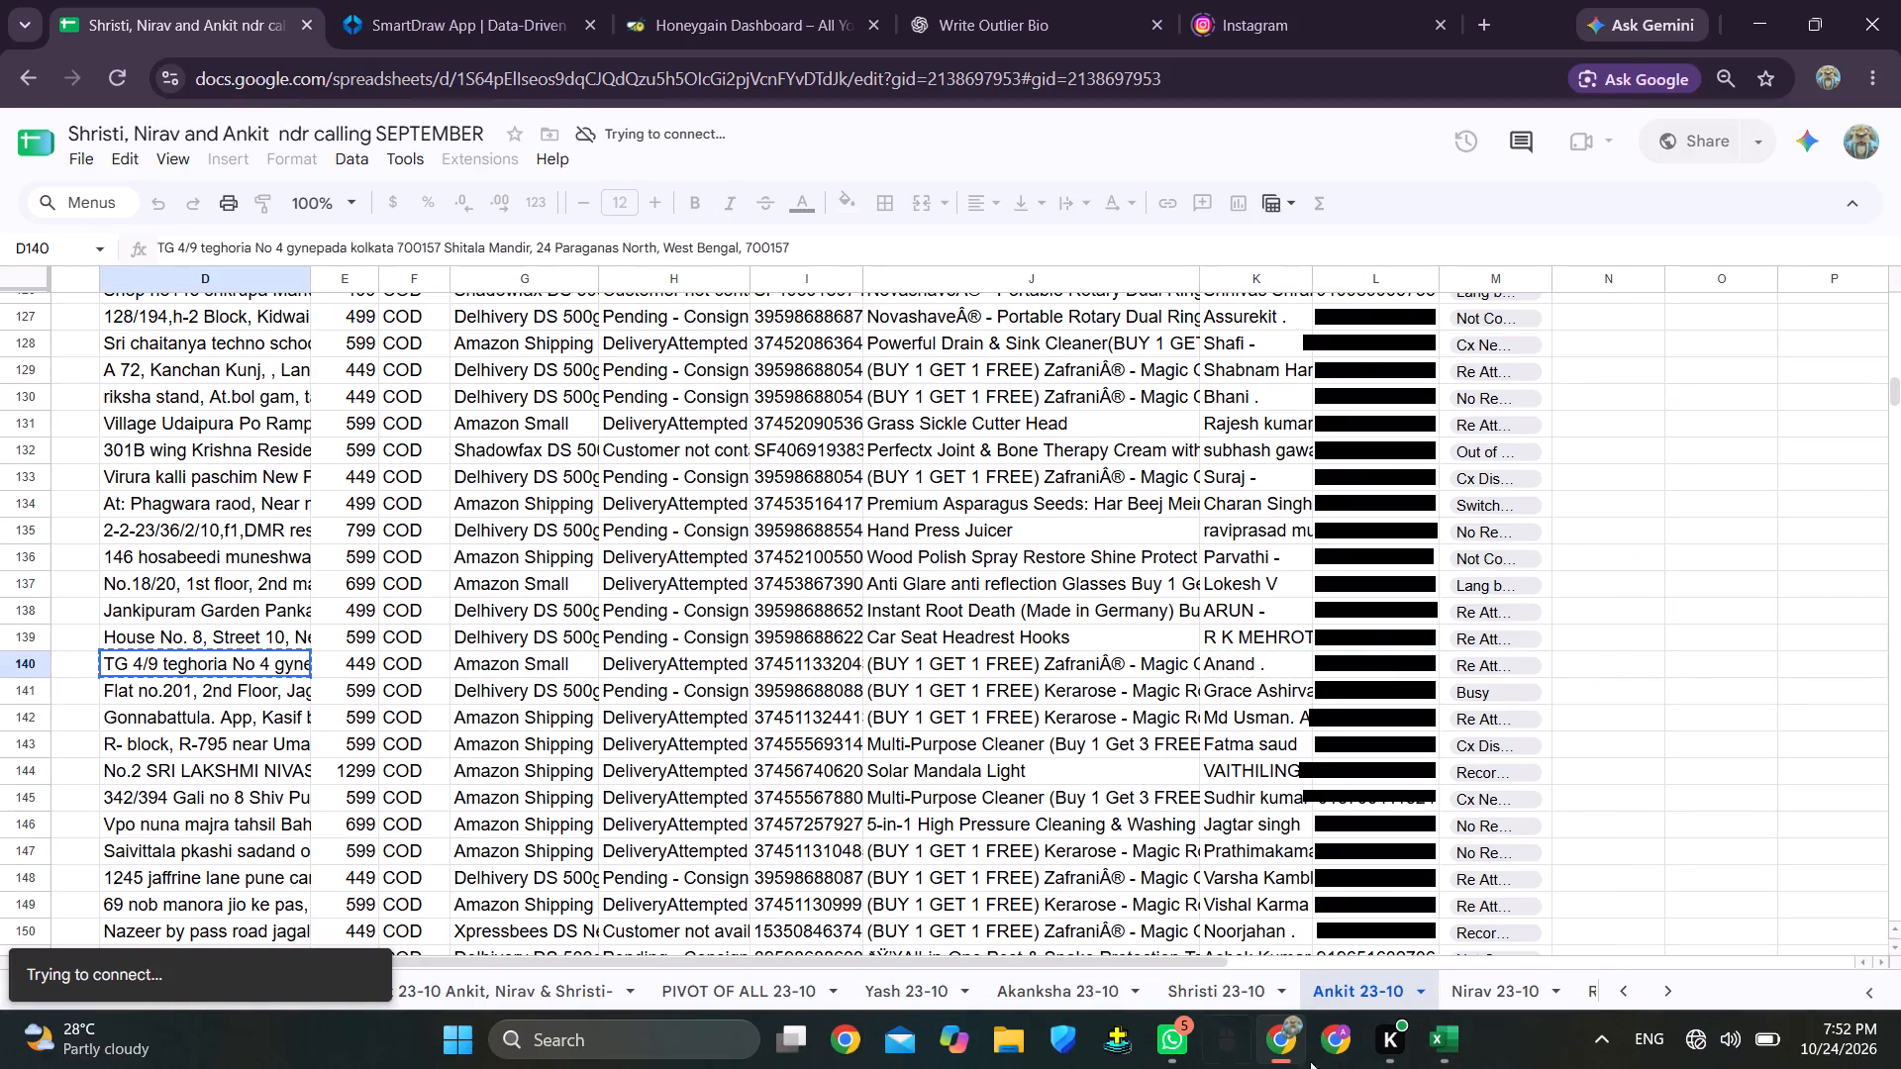
left_click(1450, 1042)
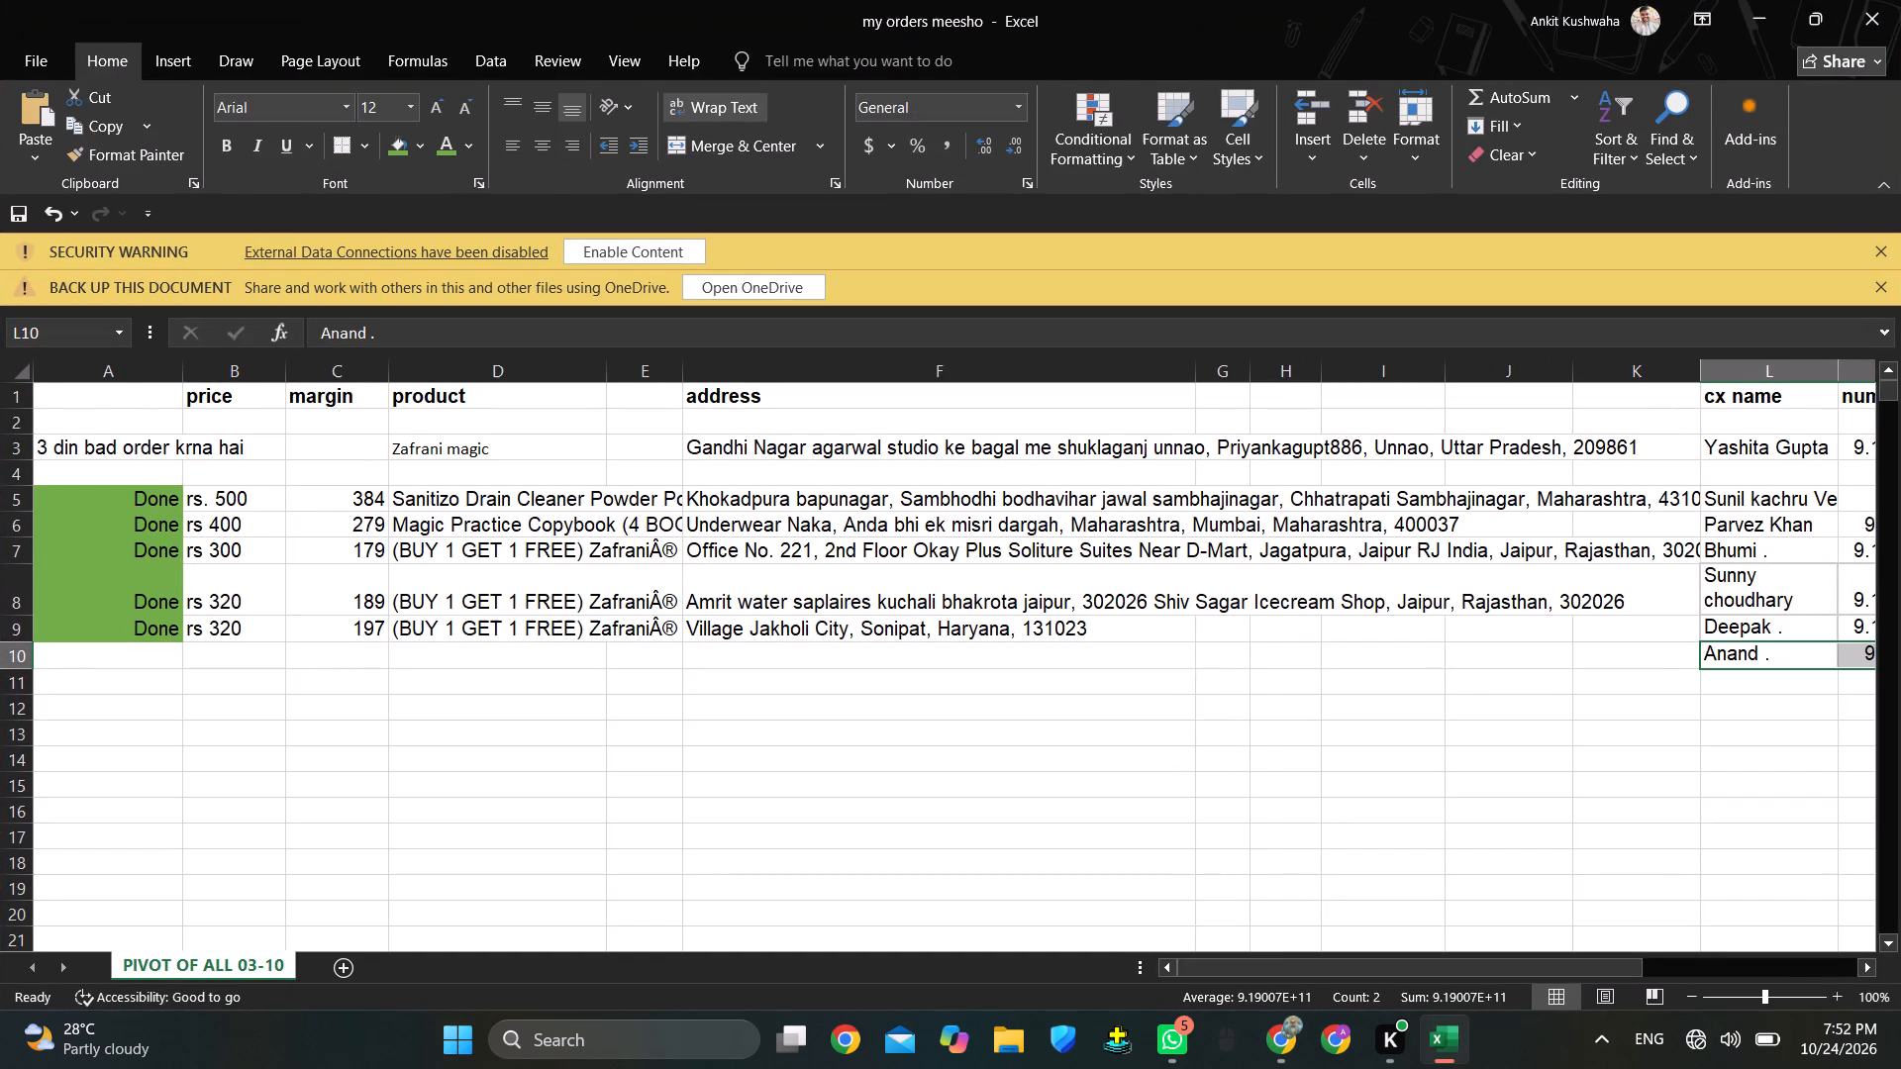
left_click(780, 665)
key("ctrl+v")
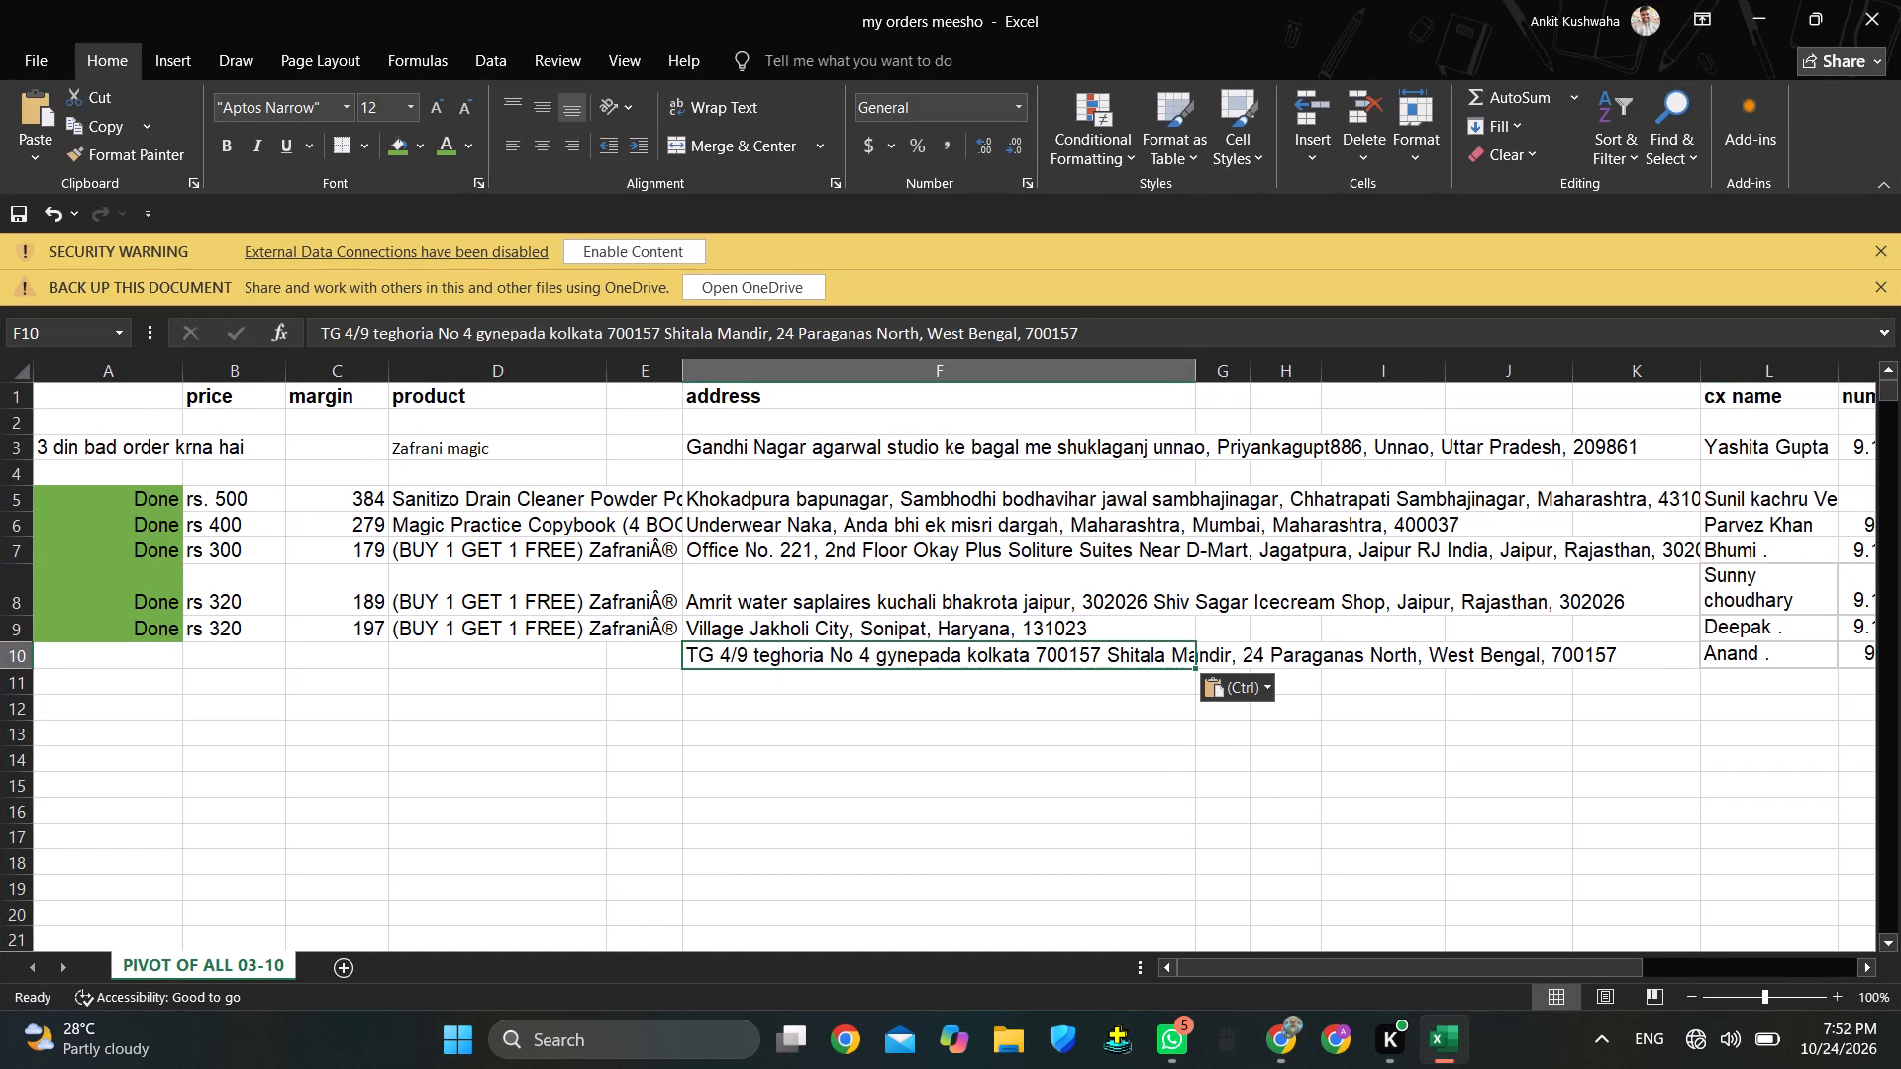
Copy the Magic Glow Gold & White Body Cream Combo product name from J140 in Chrome into product cell D10 in Excel.
left_click(1443, 1050)
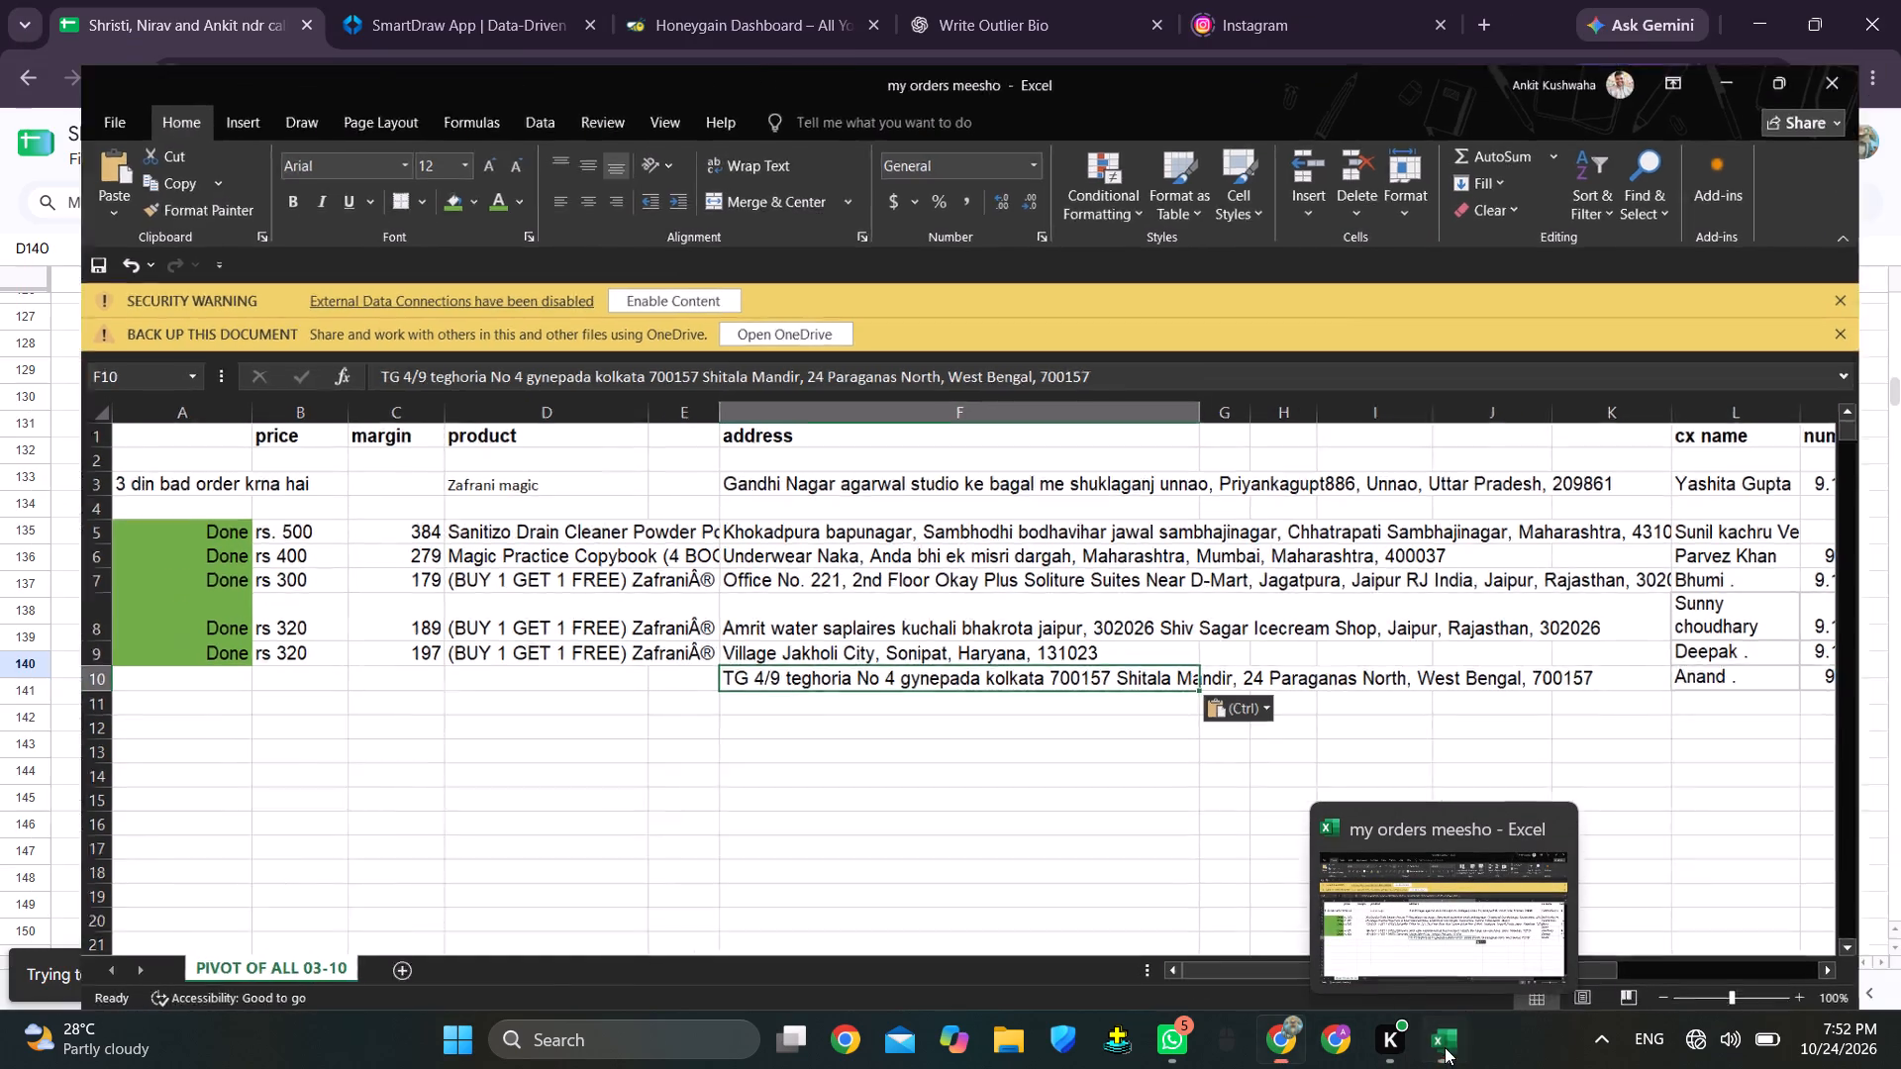
left_click(1026, 664)
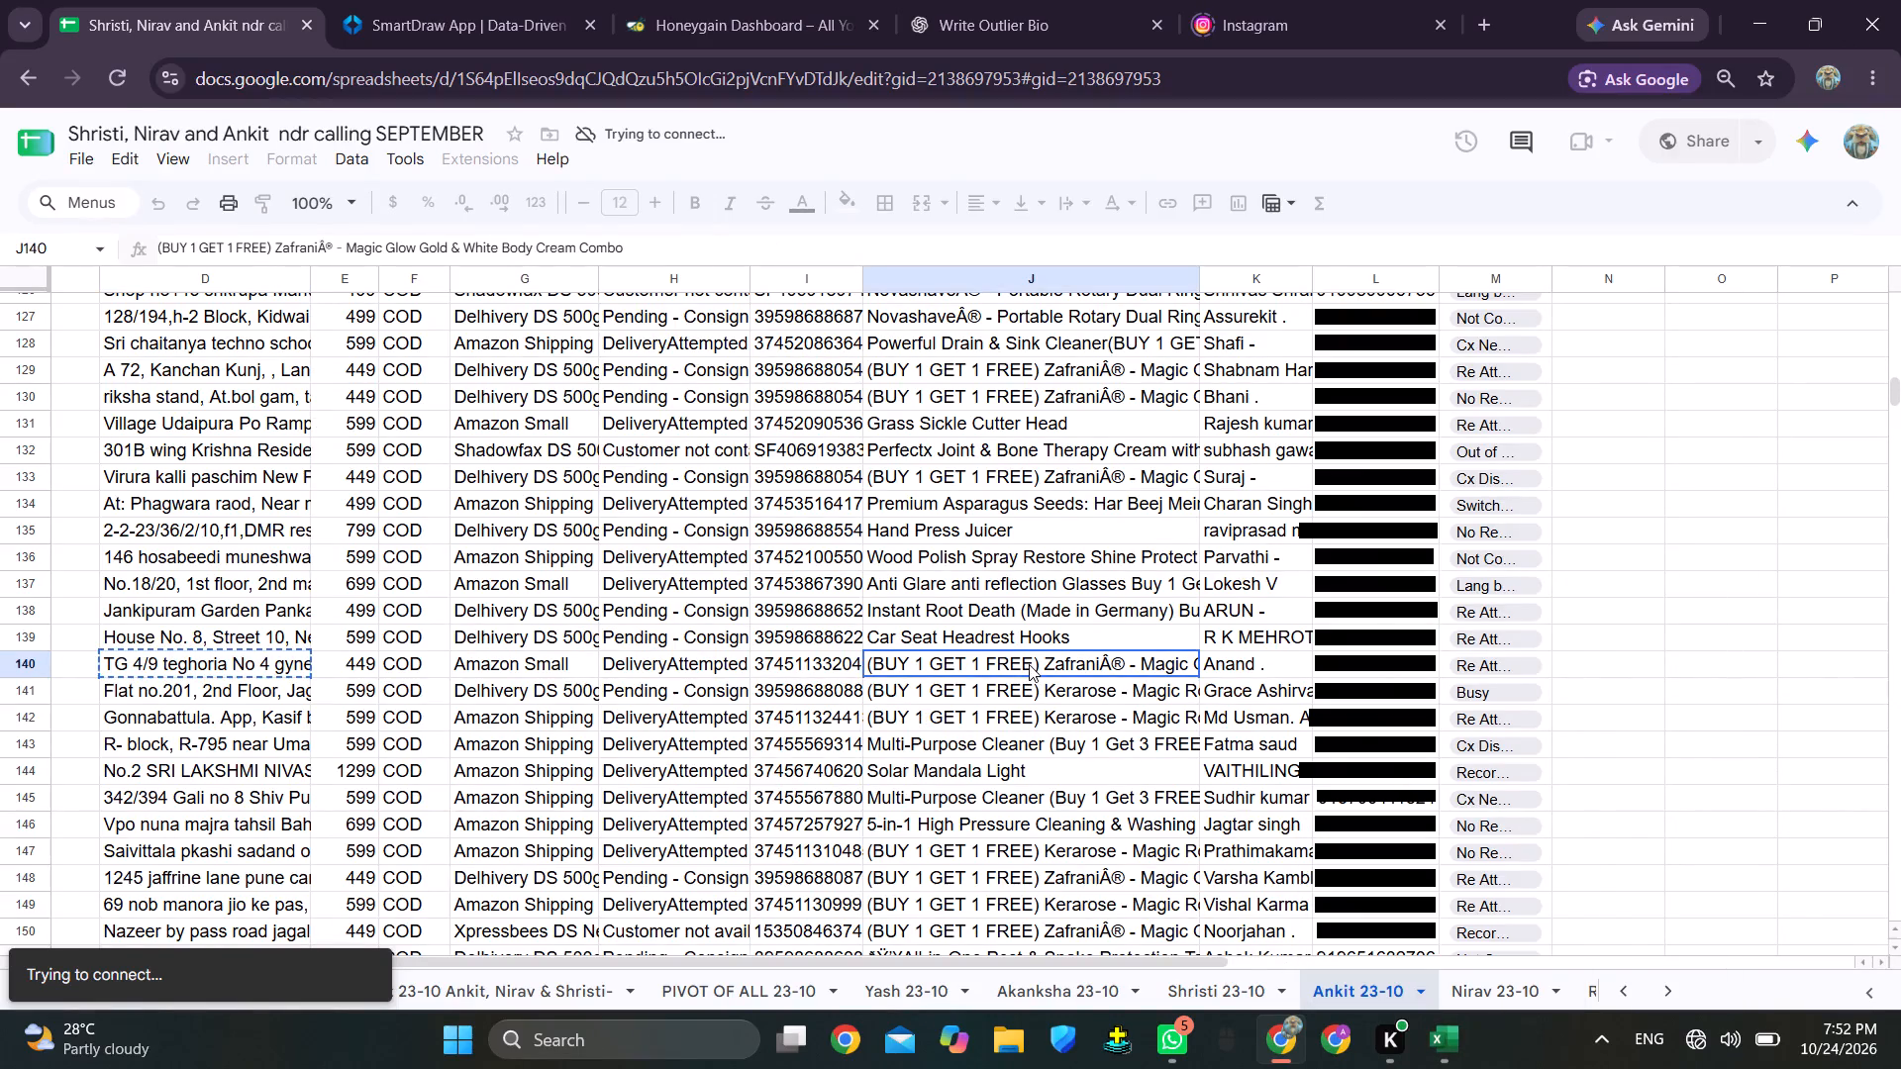
key("ctrl+c")
left_click(1443, 1045)
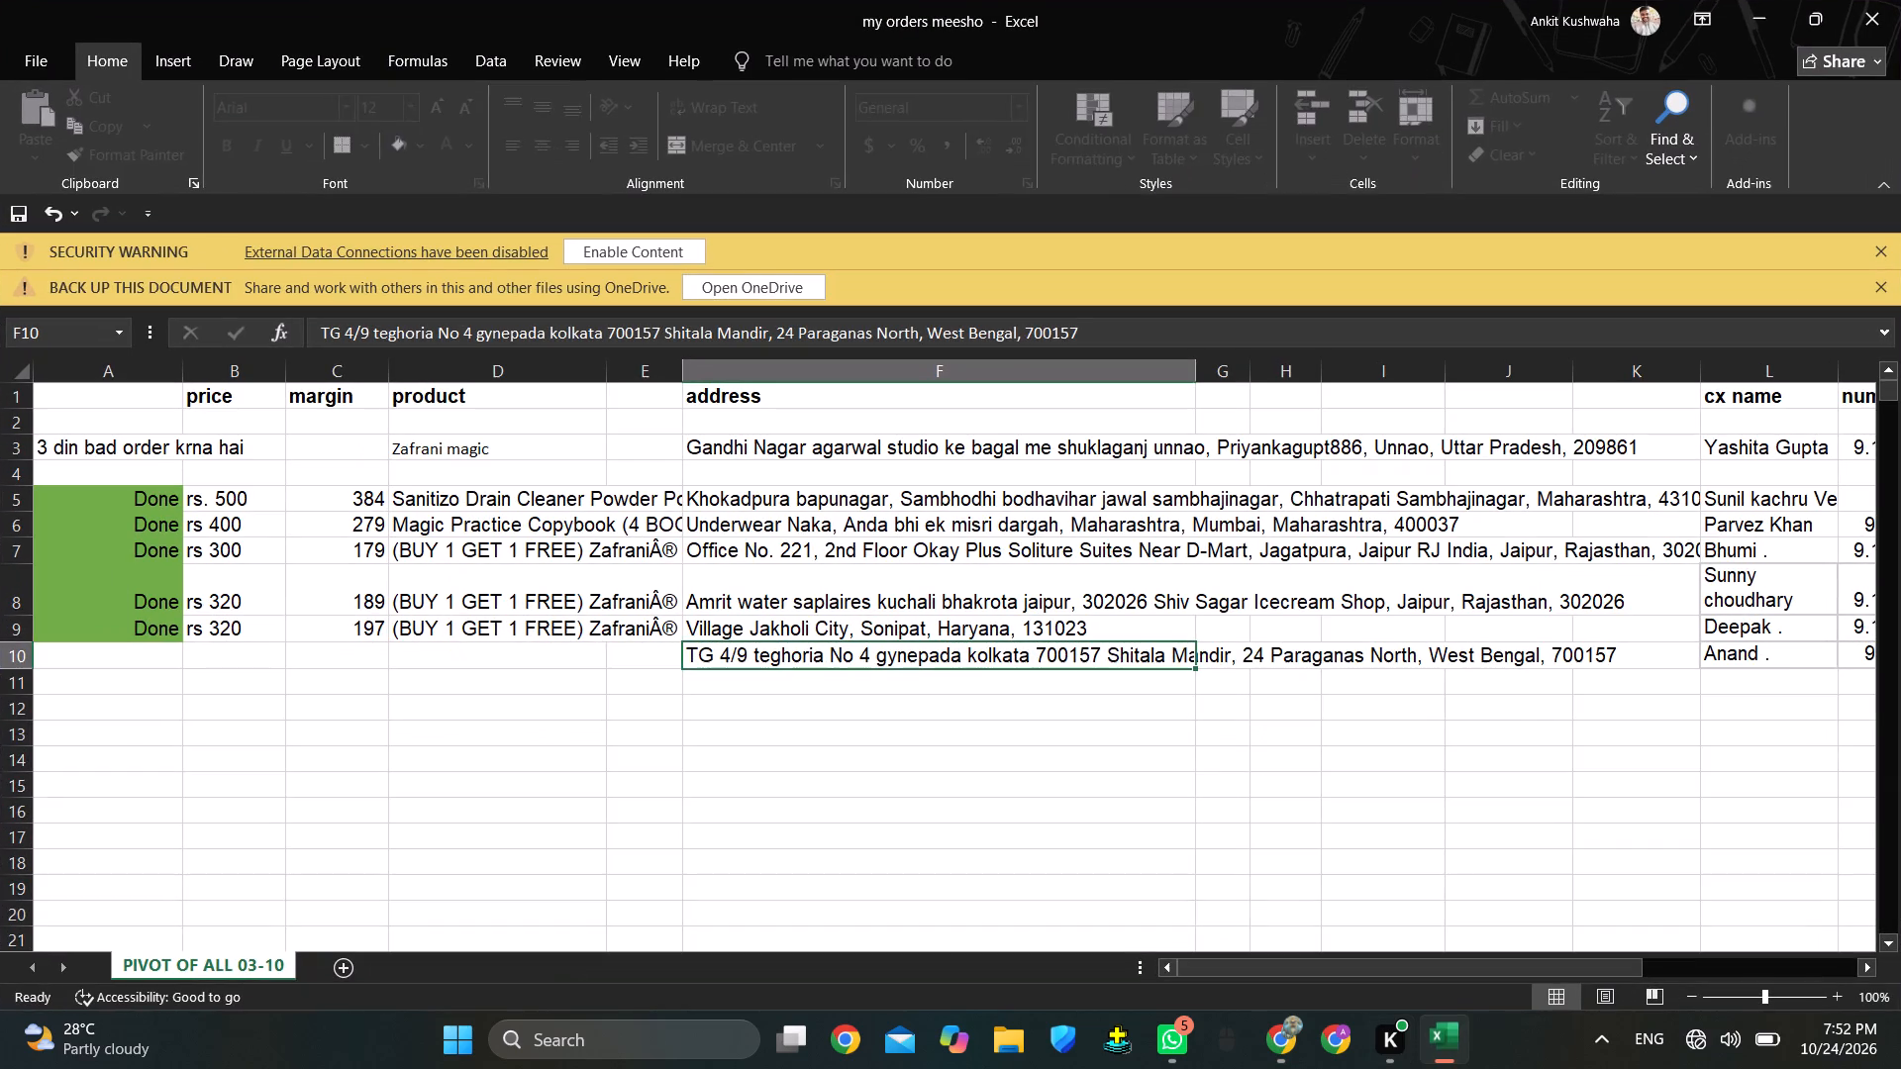
left_click(487, 657)
key("ctrl+v")
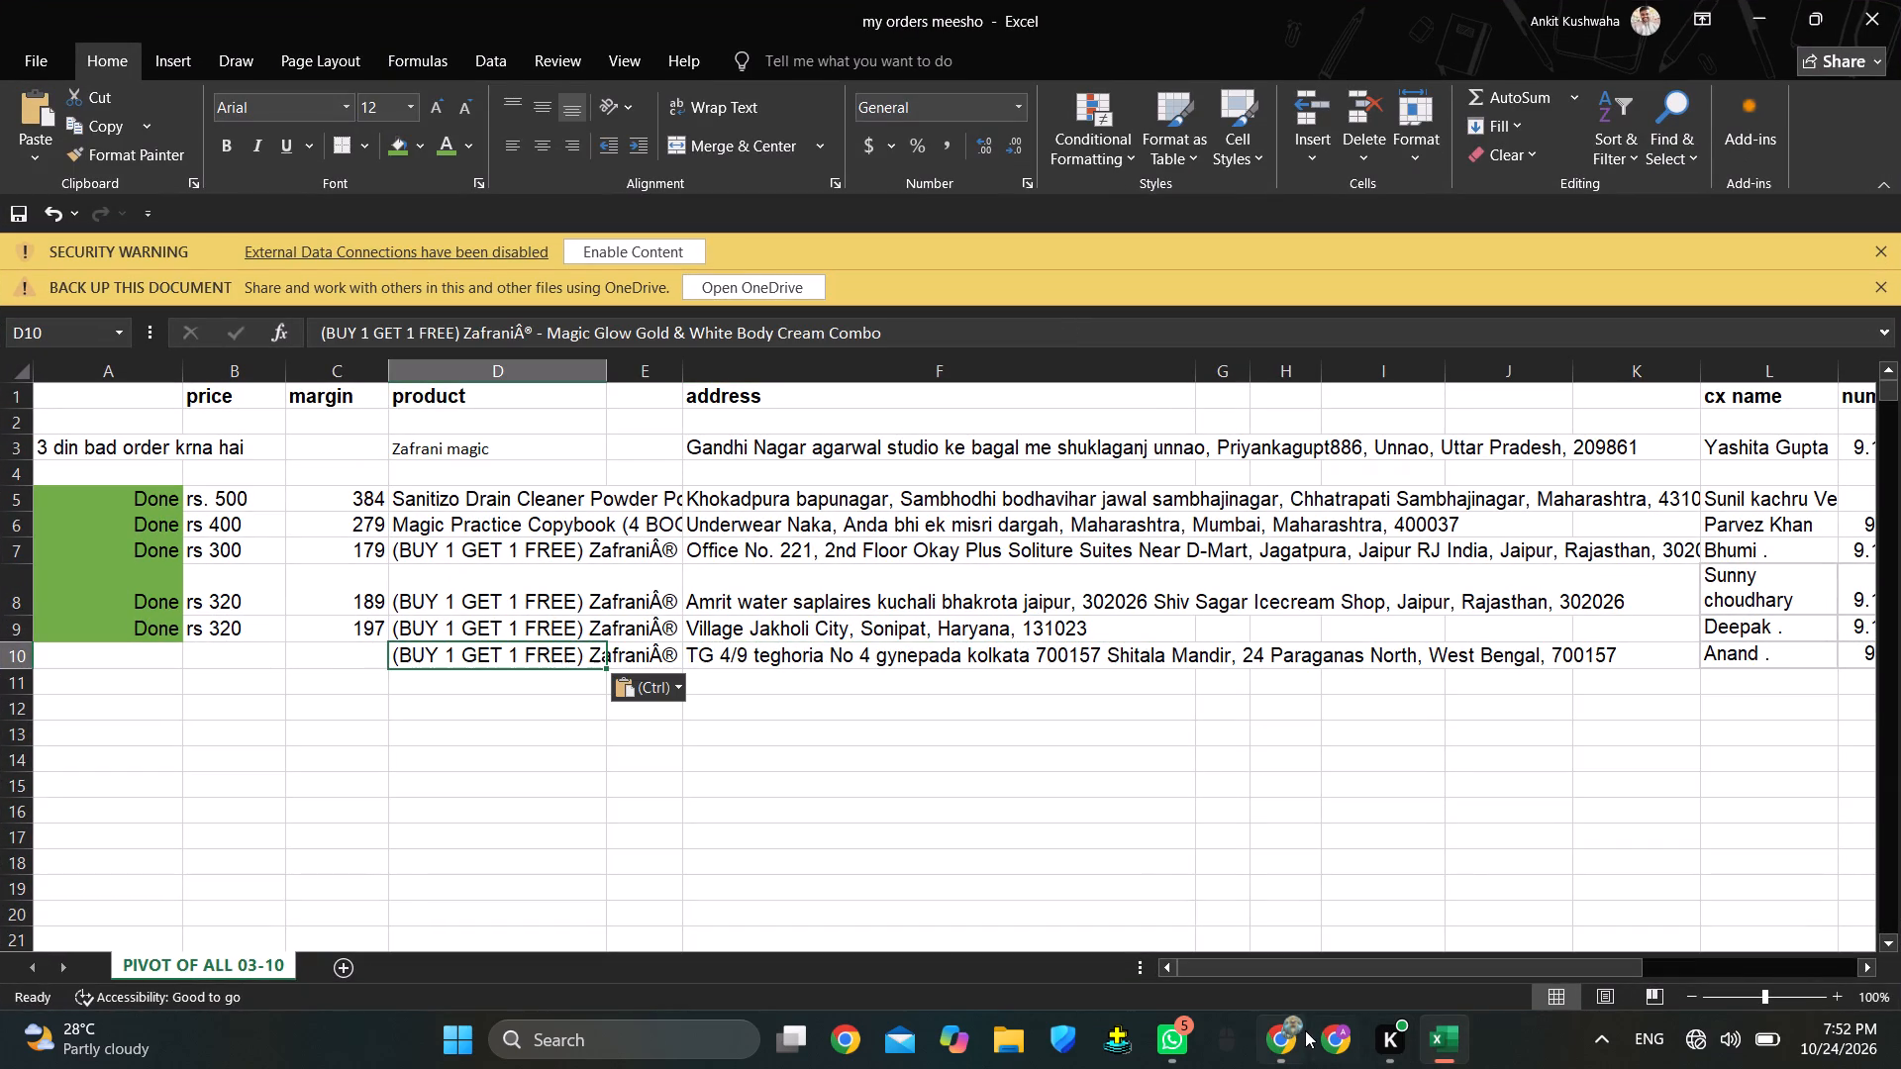
Fill the price "rs 320" from B8:B9 down into B10 for the new order.
left_click(245, 630)
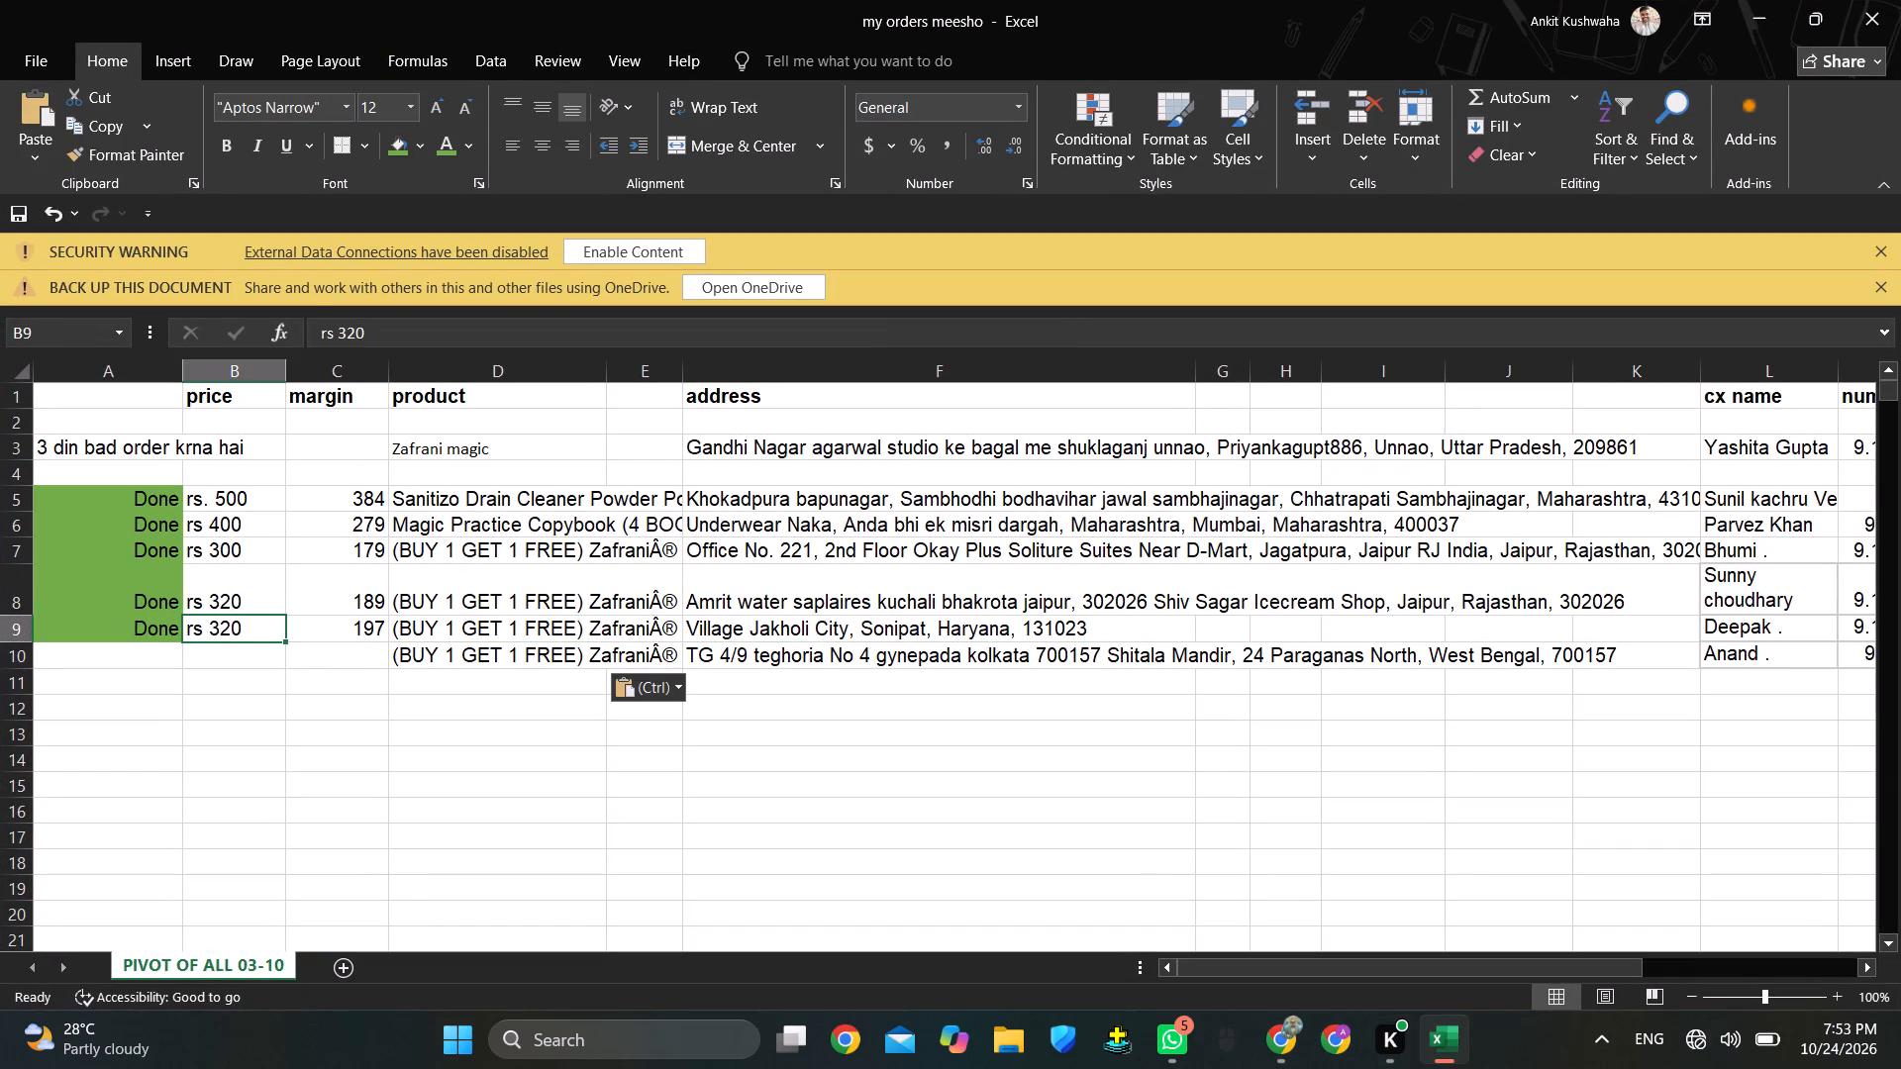
left_click_drag(257, 598, 256, 624)
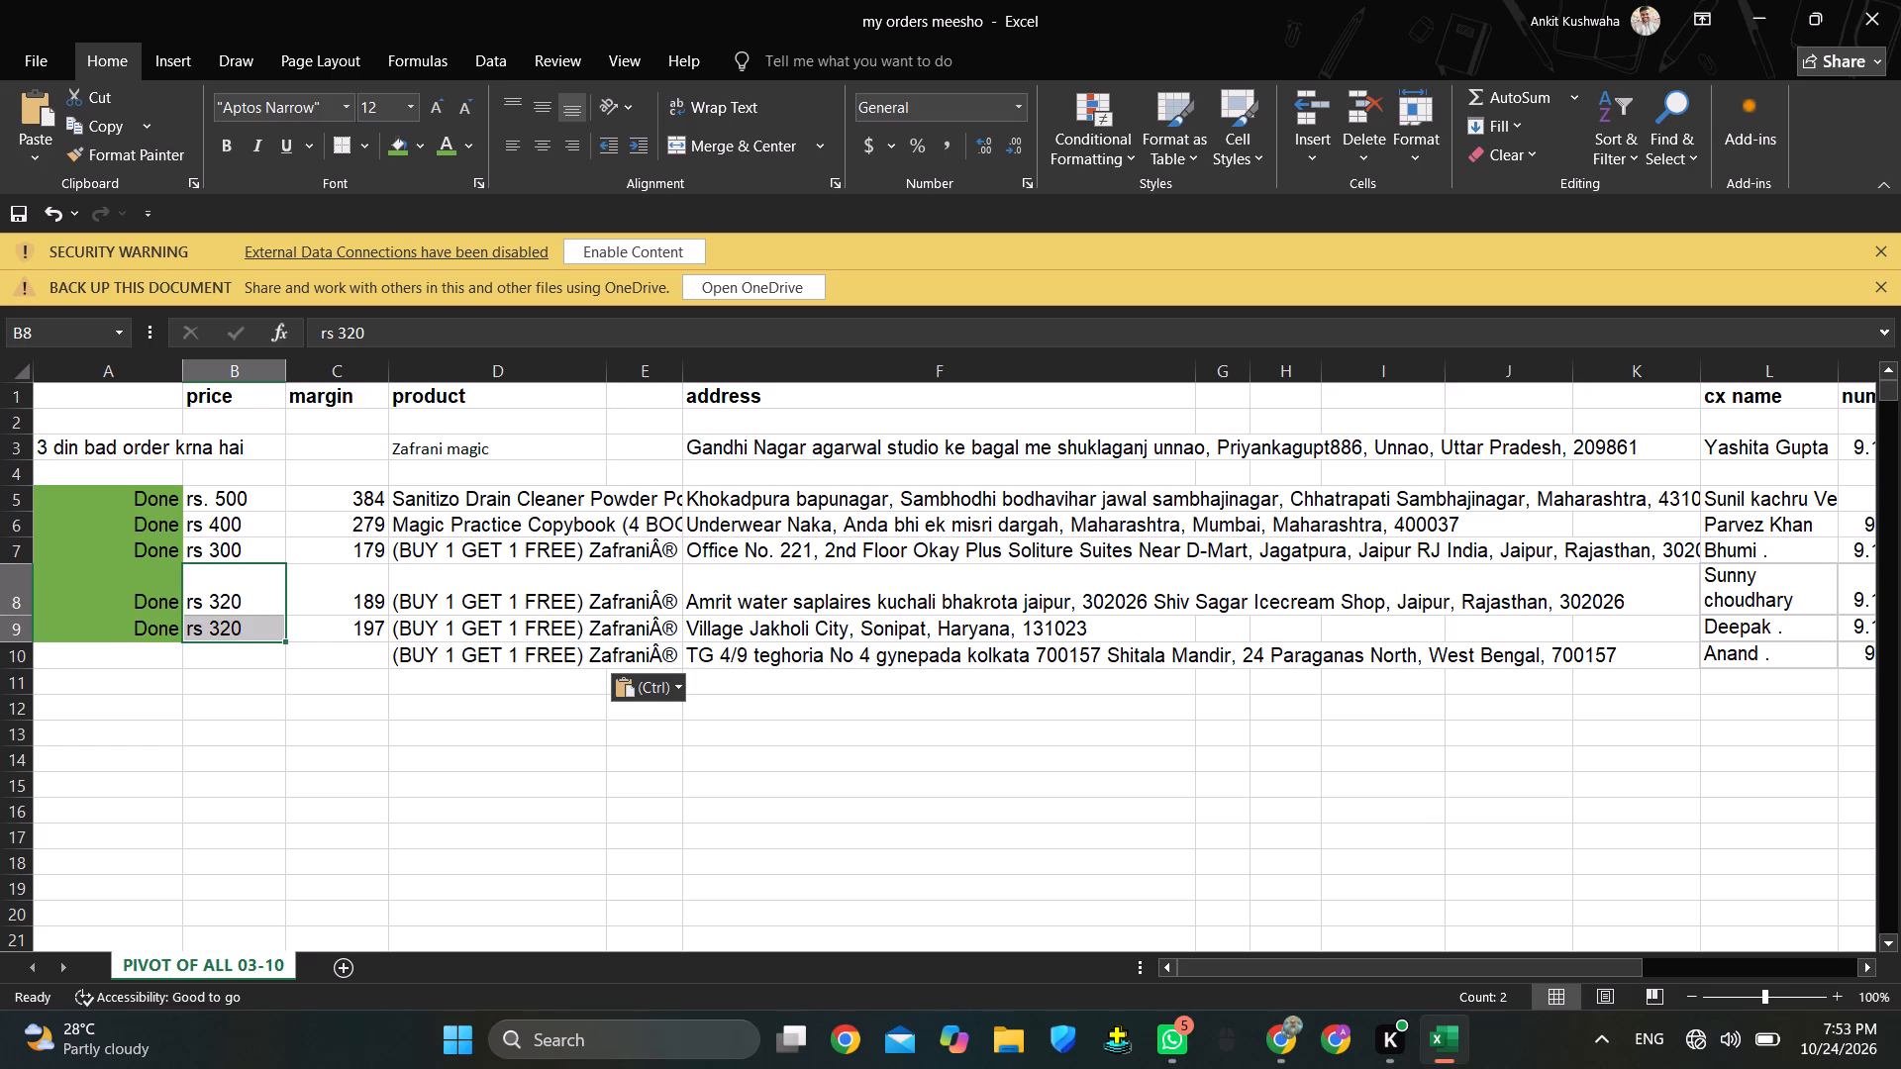
left_click_drag(256, 624, 255, 630)
left_click_drag(285, 639, 279, 661)
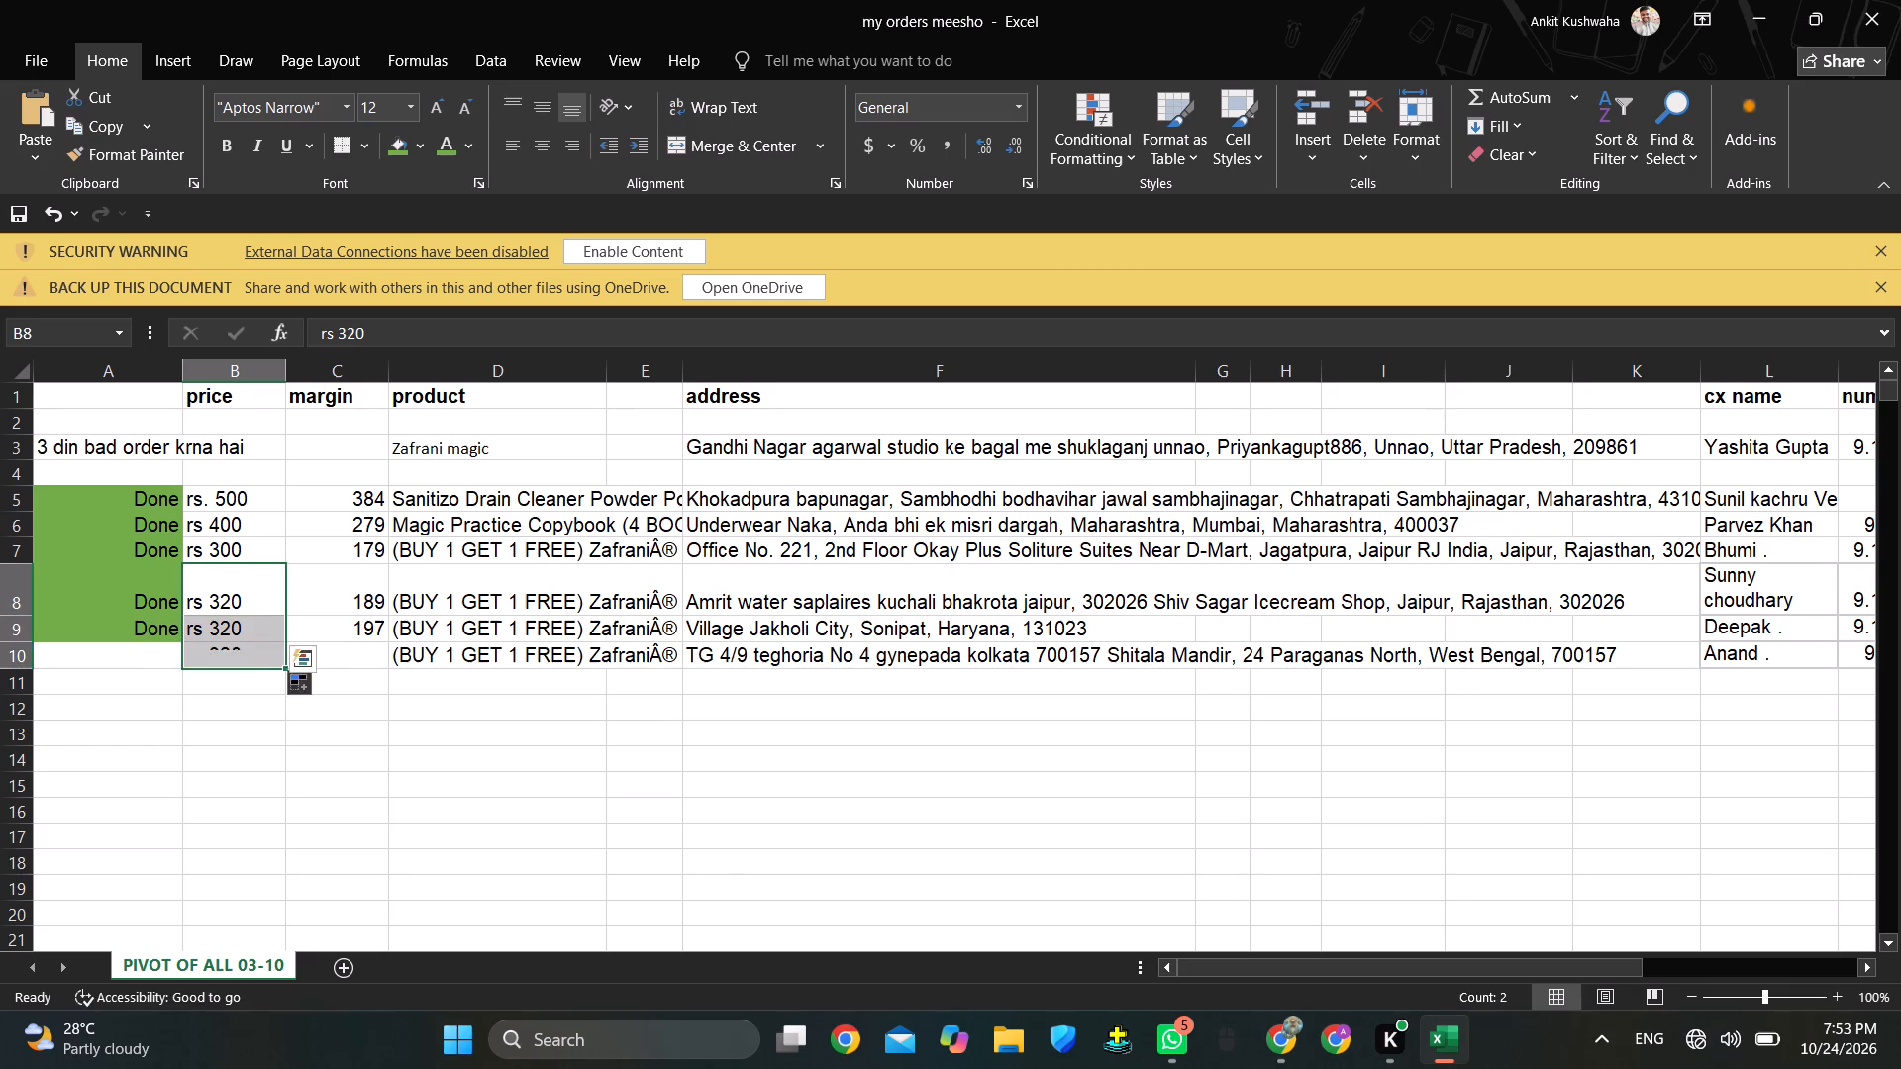
left_click(374, 663)
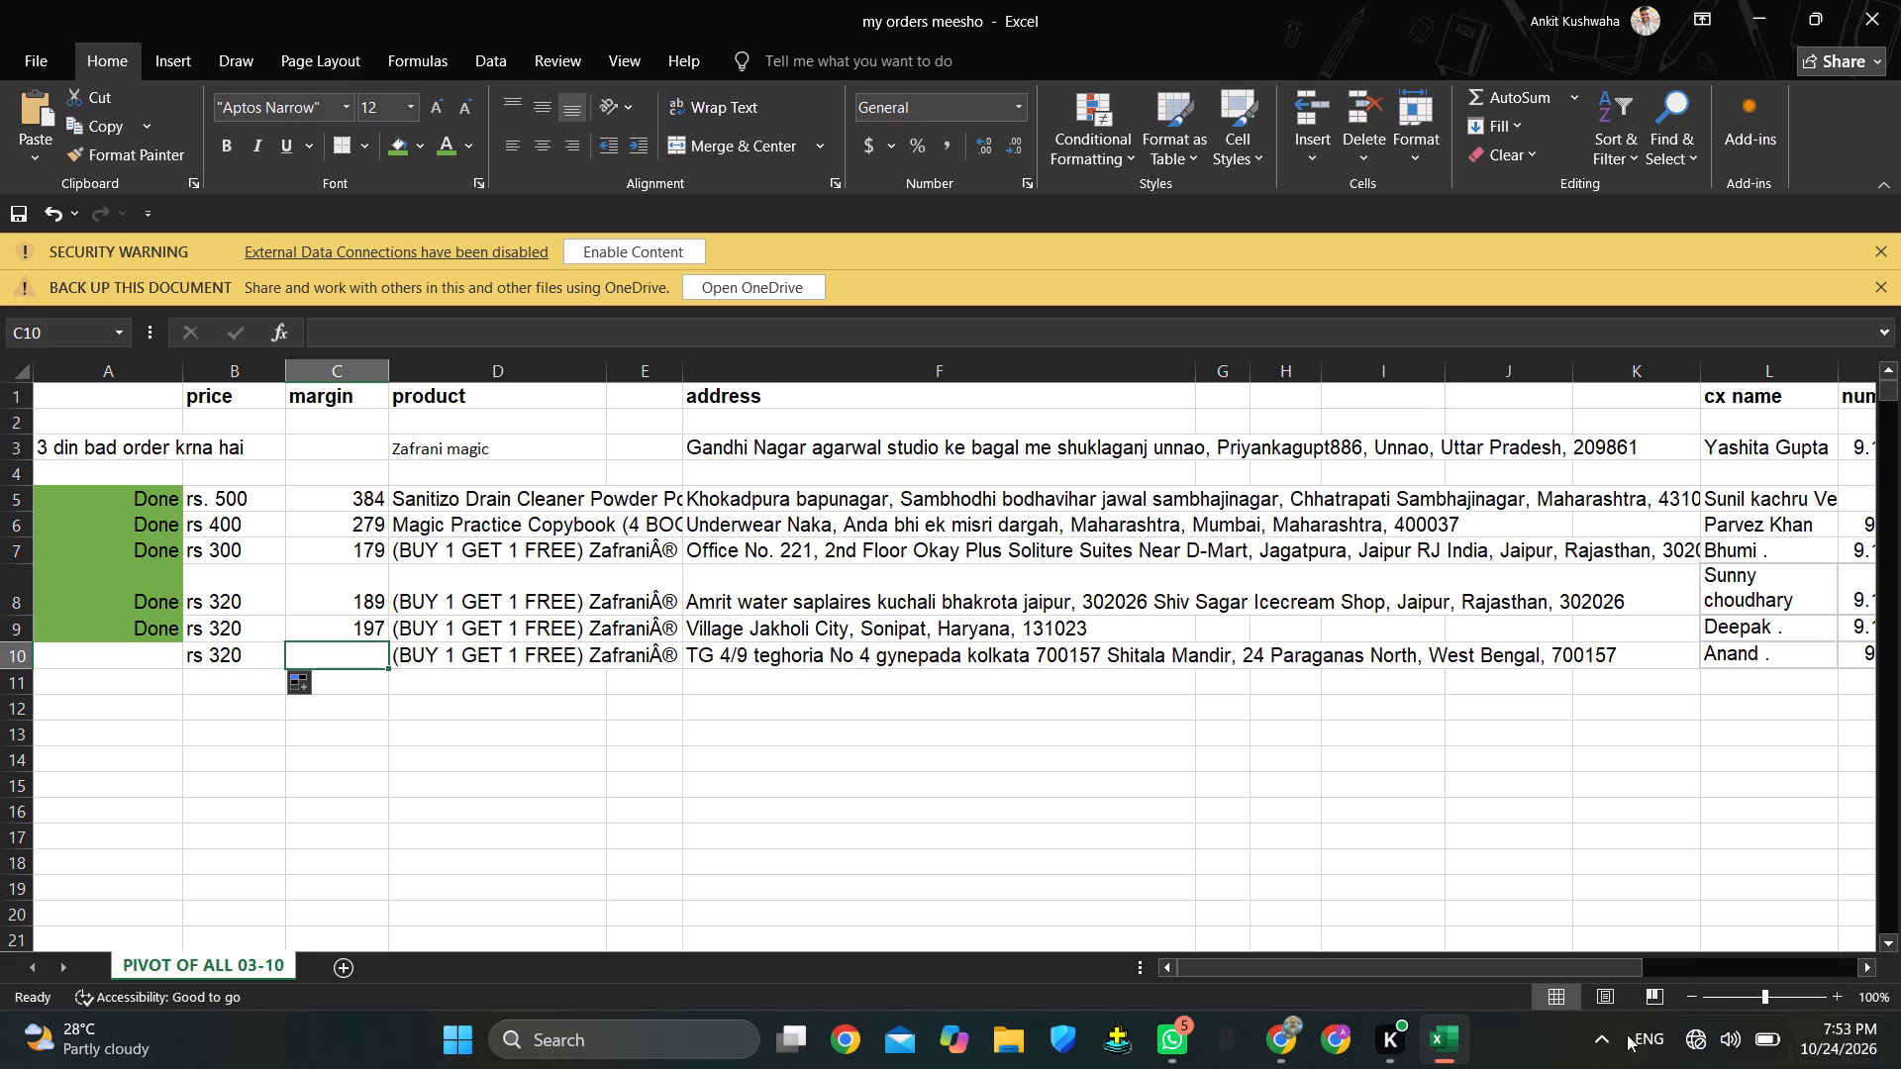
Switch back to the Ankit 23-10 calling sheet in Chrome.
left_click(1443, 1046)
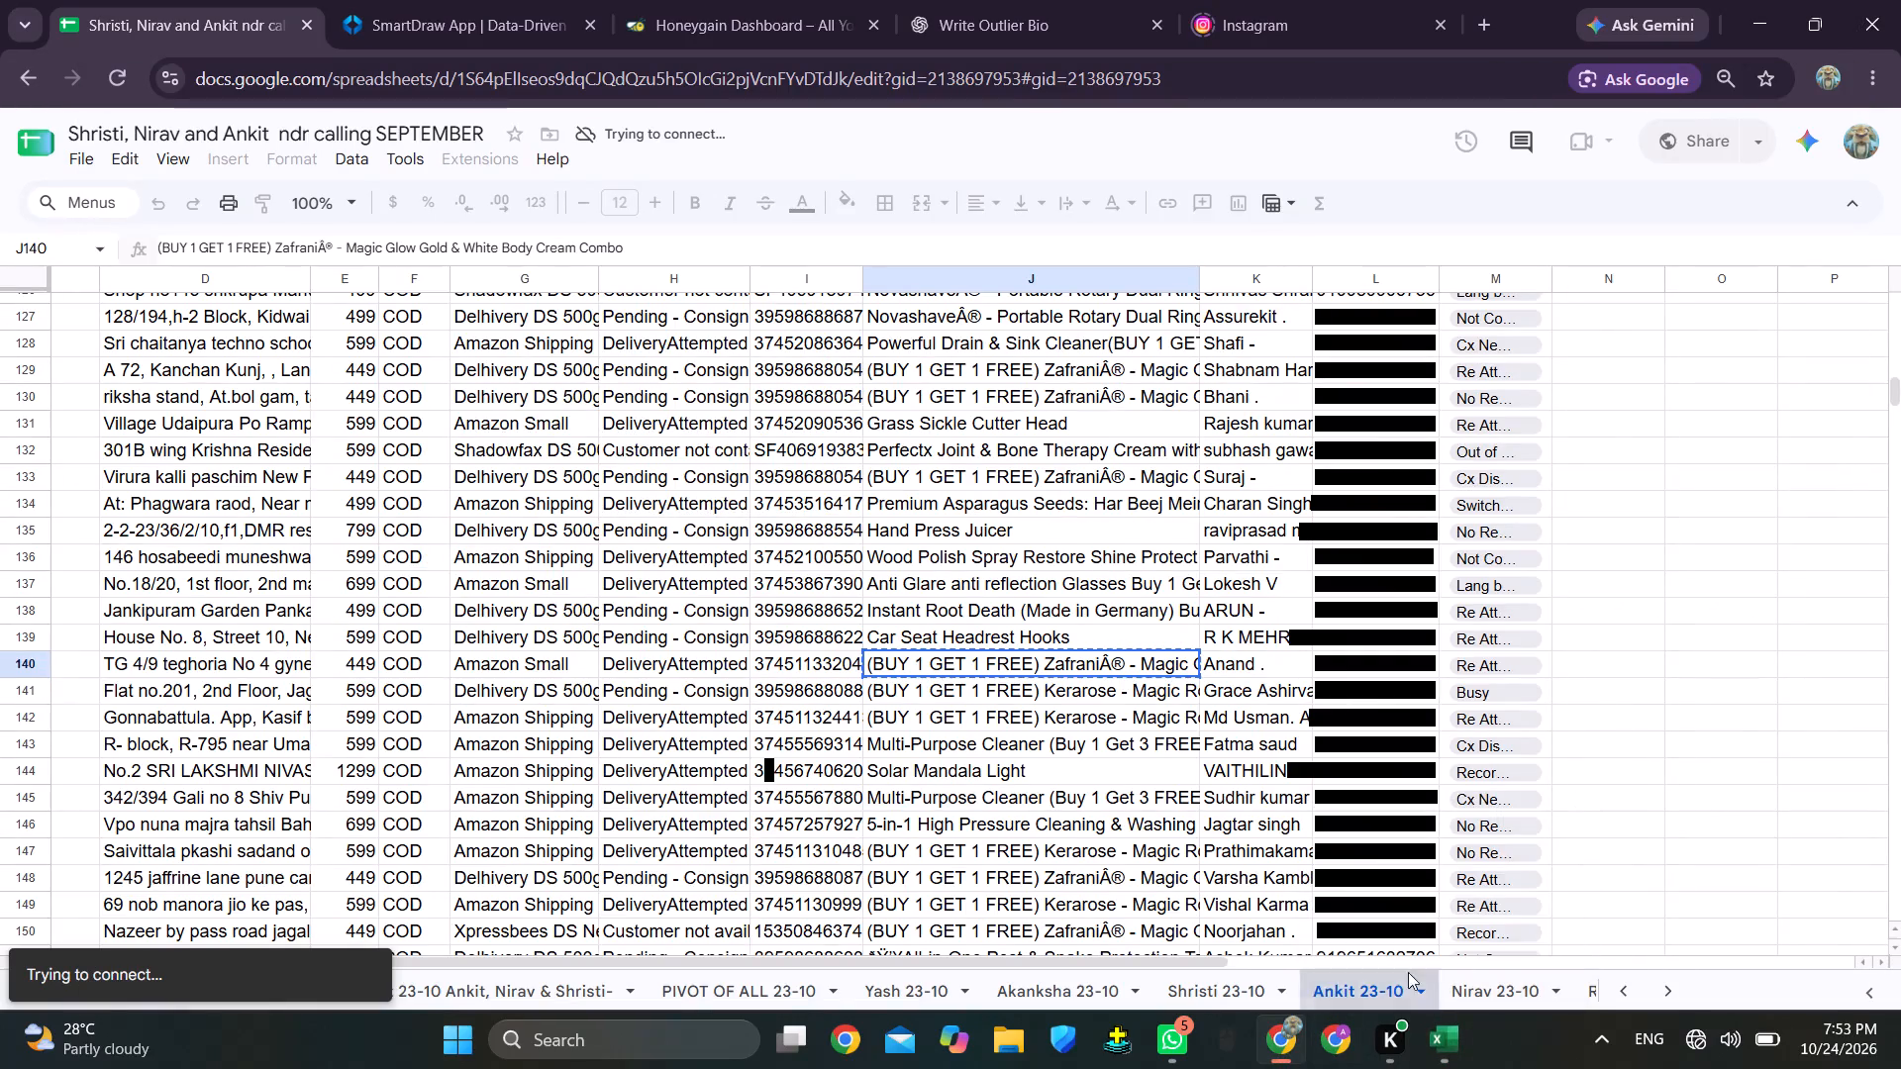
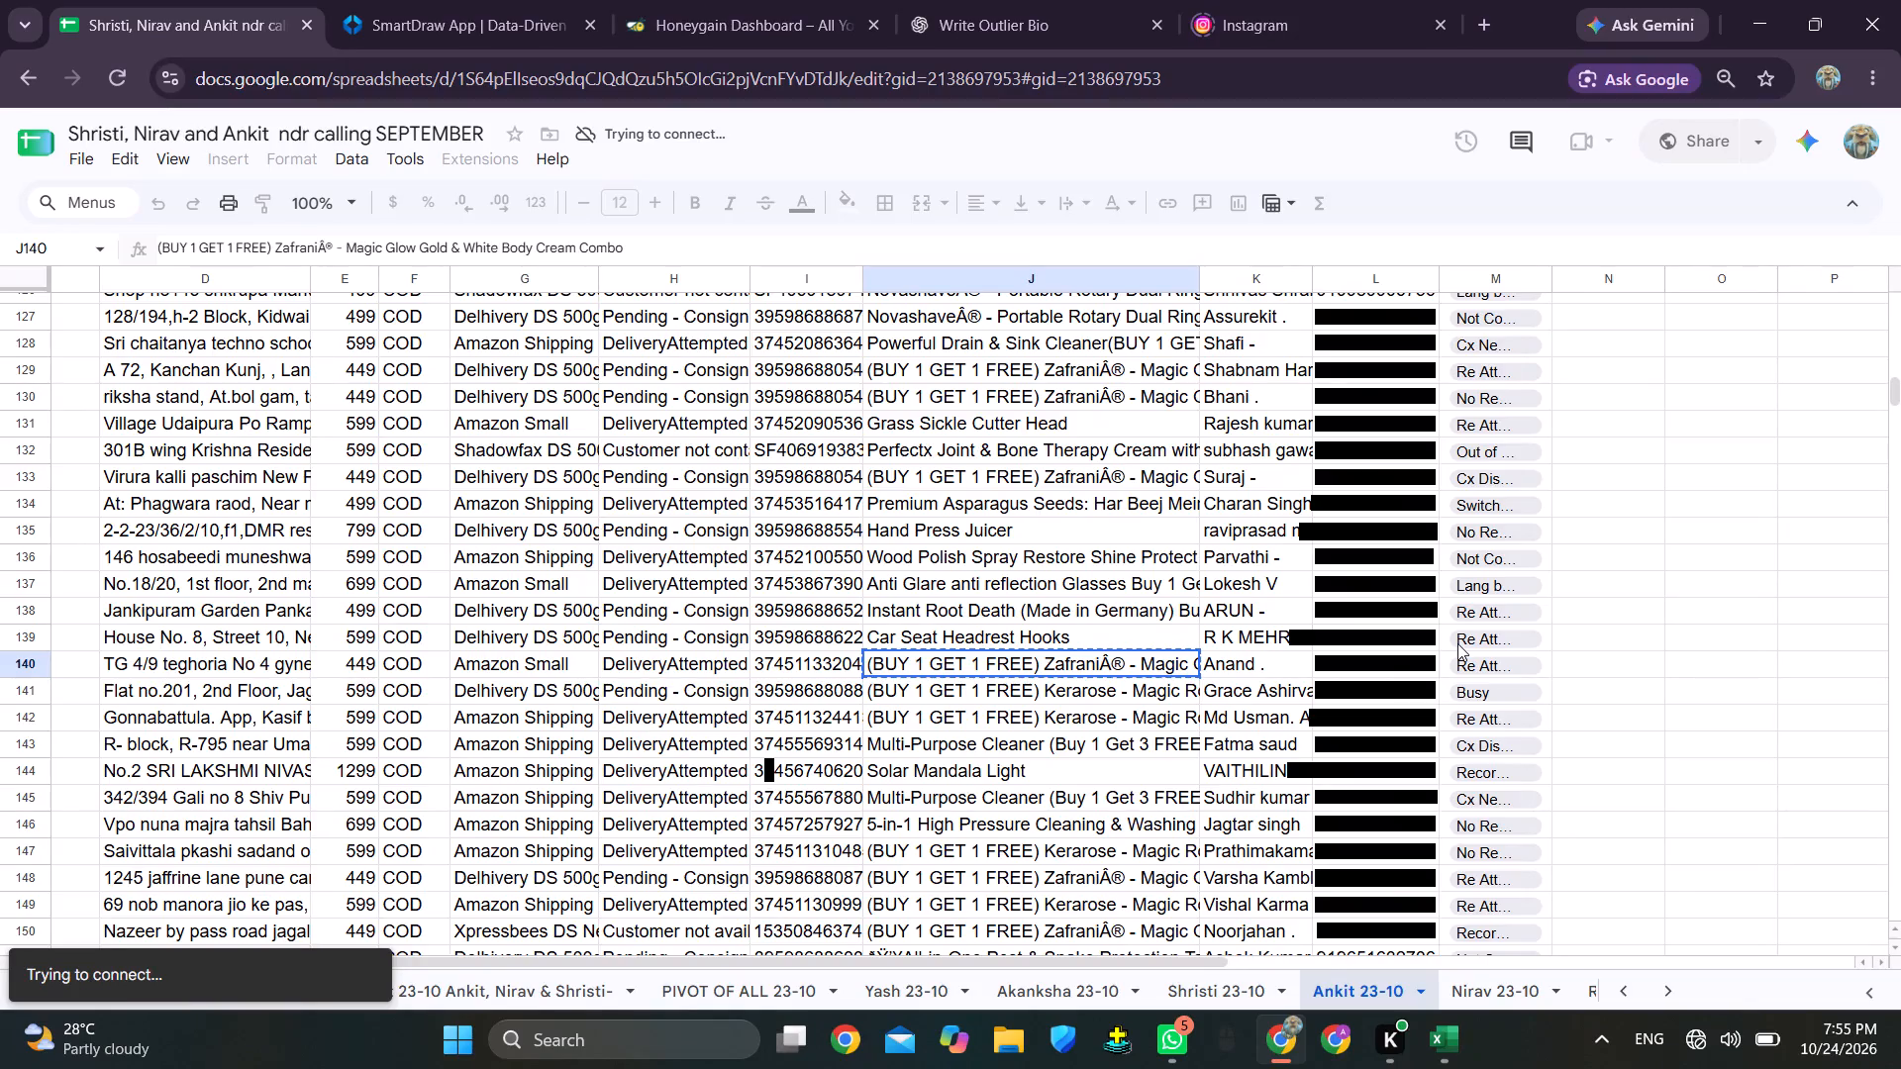
Go back along row 140 of the calling sheet to the customer's address cell D140 to review the full address.
key("Left")
key("Left")
key("Left")
key("Left")
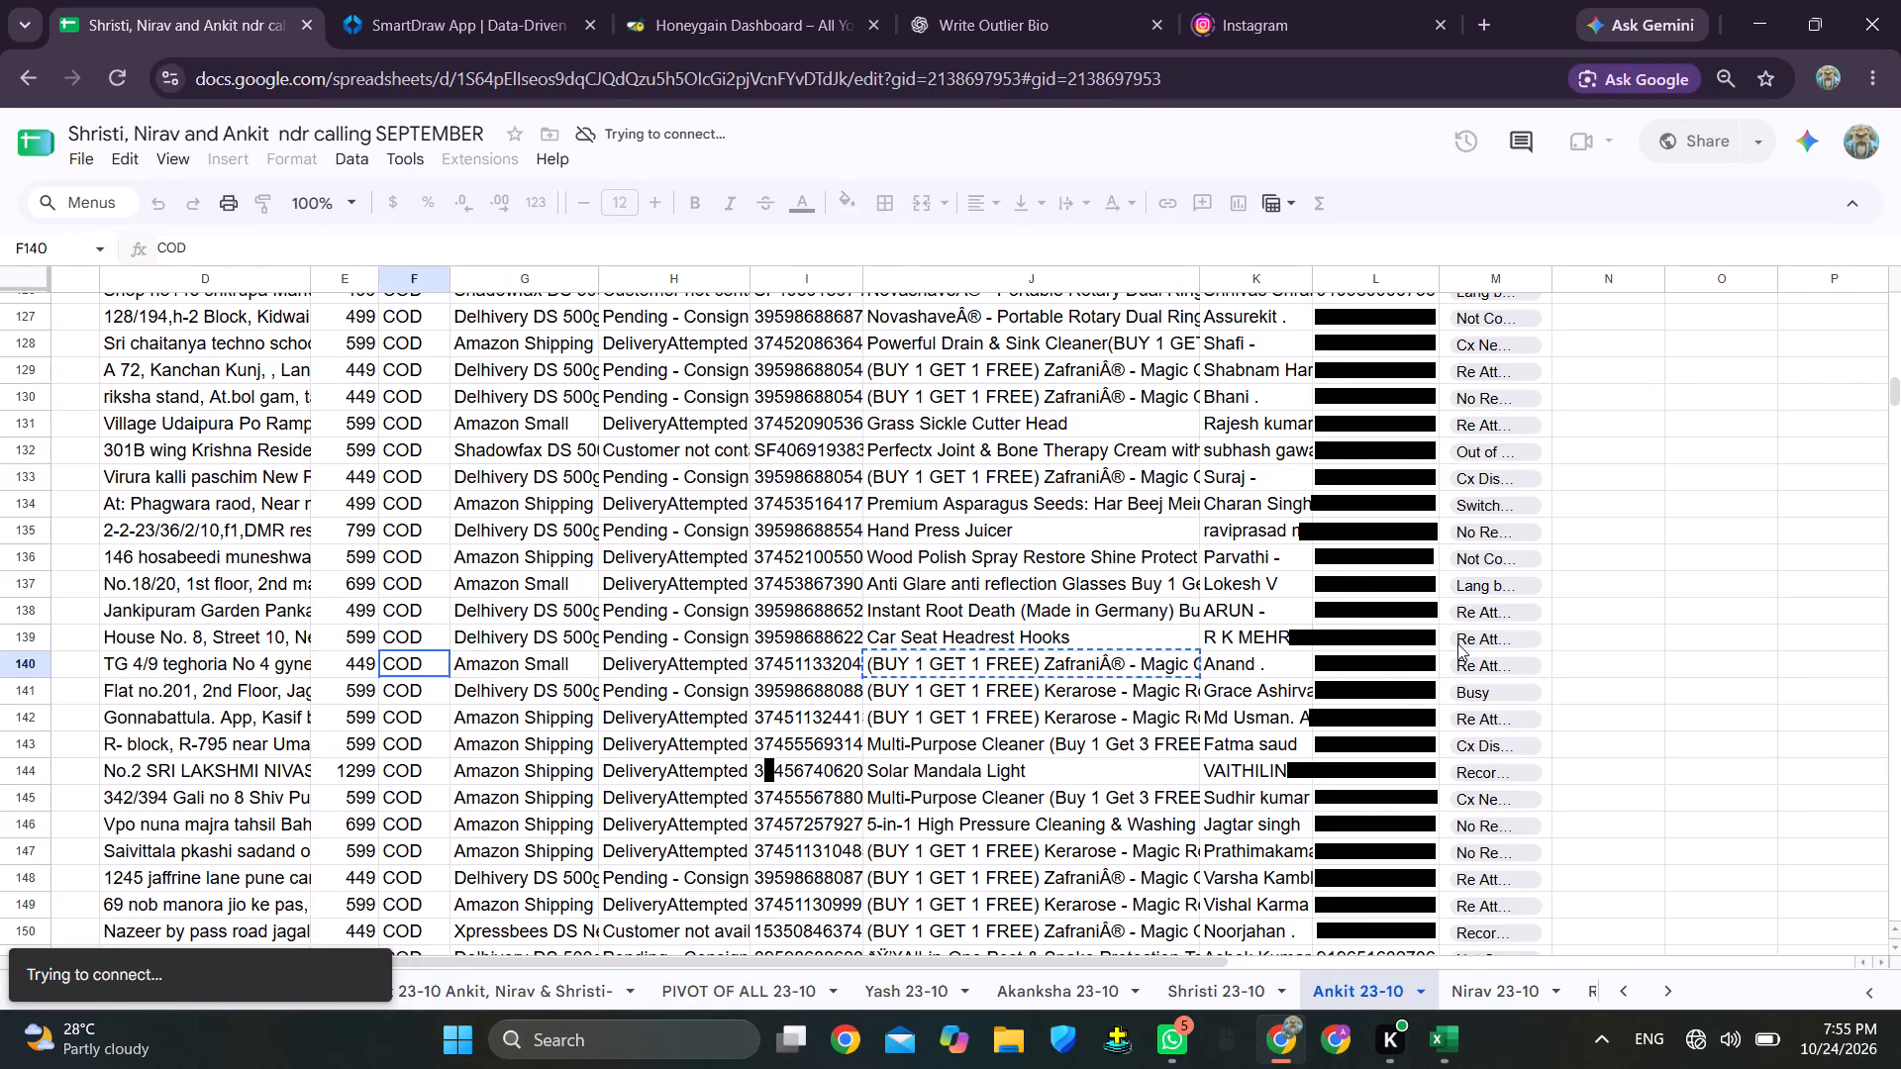
key("Left")
key("Left")
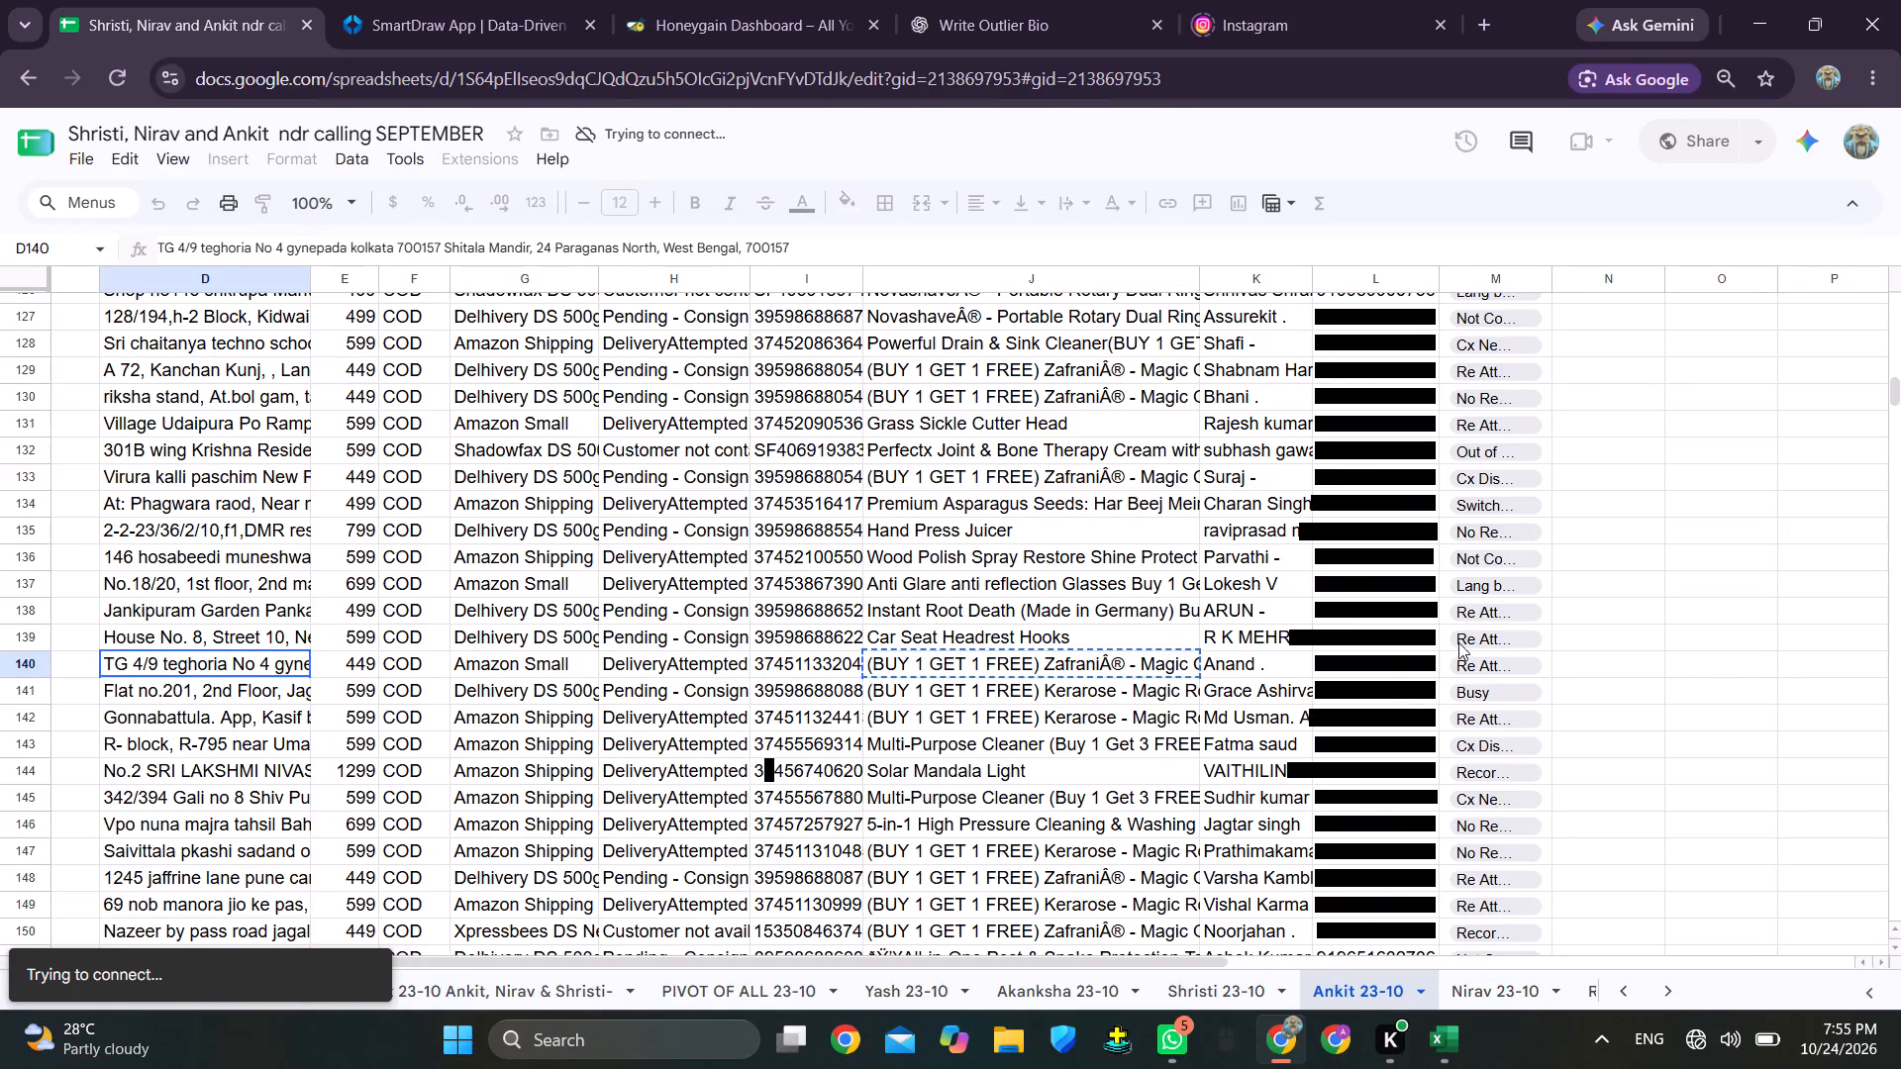
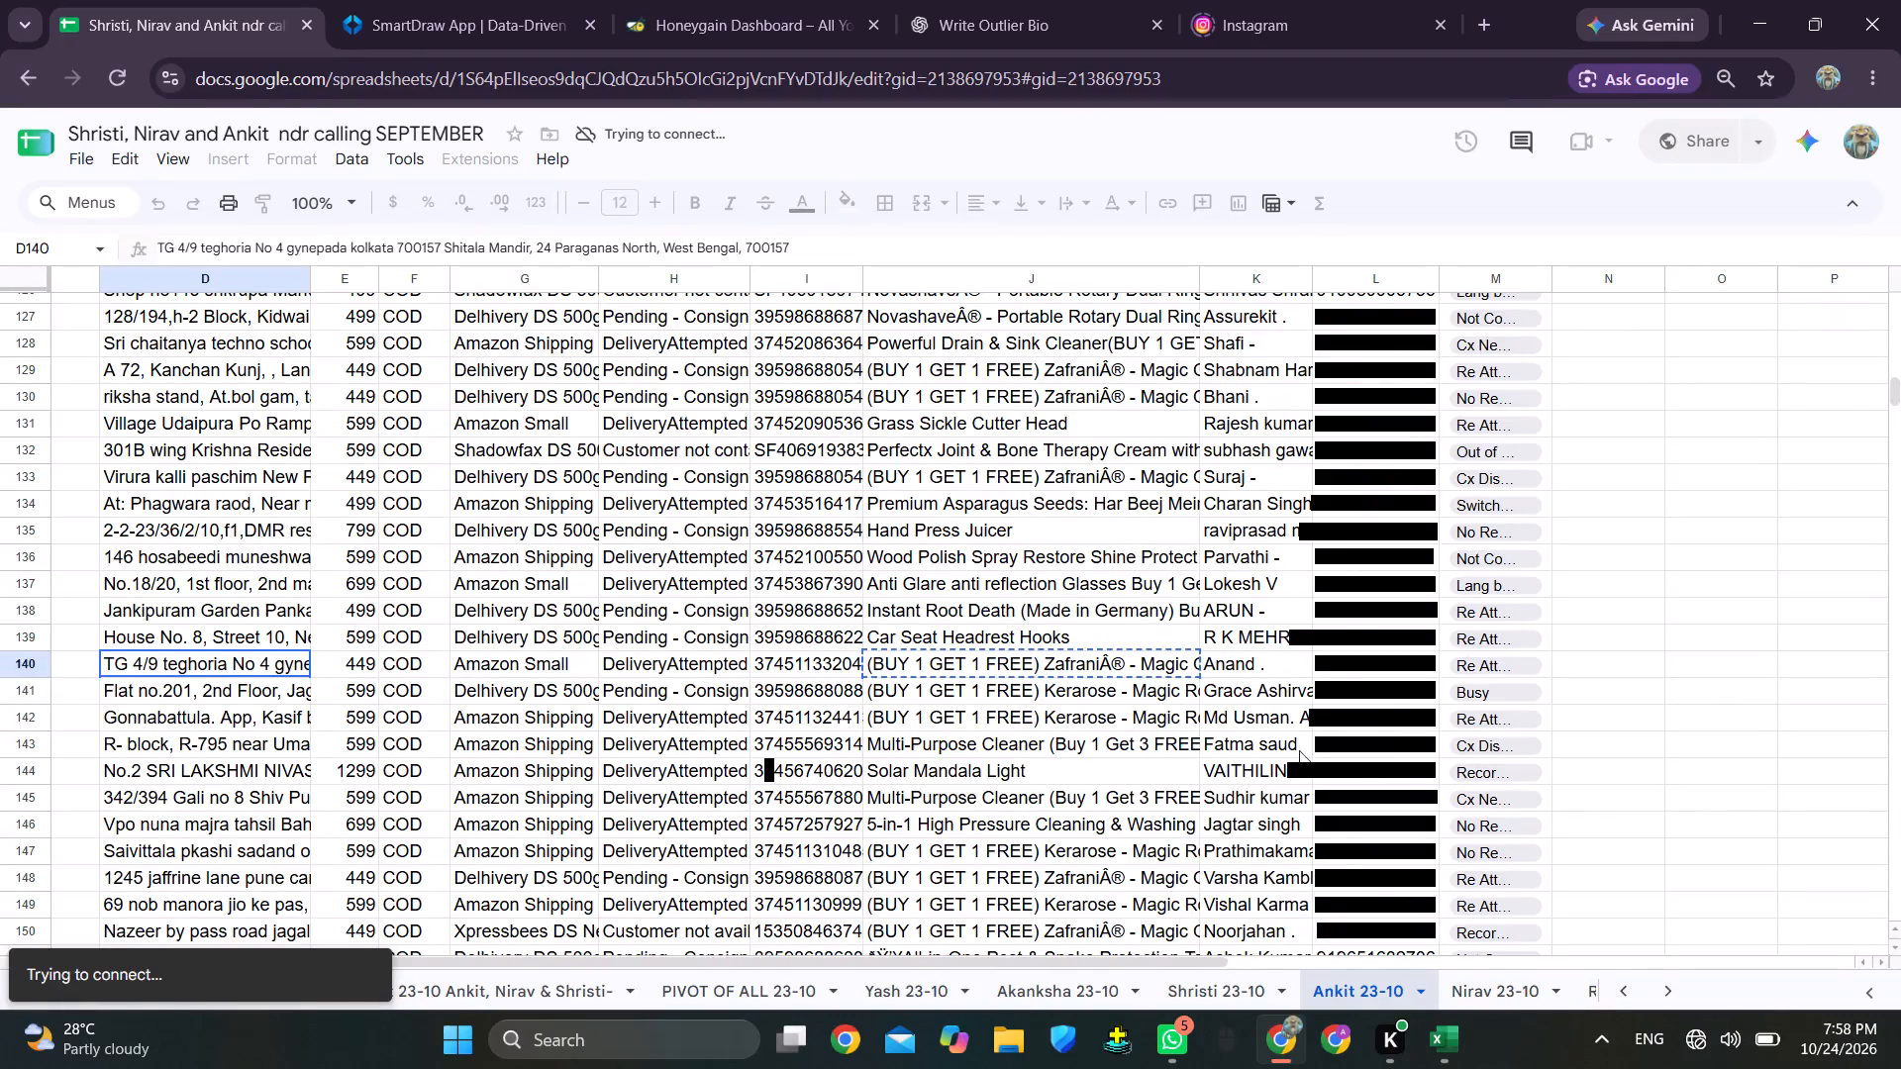
Switch to the "my orders meesho" Excel workbook and enter a margin of 200 for the new order in C10.
left_click(1451, 1035)
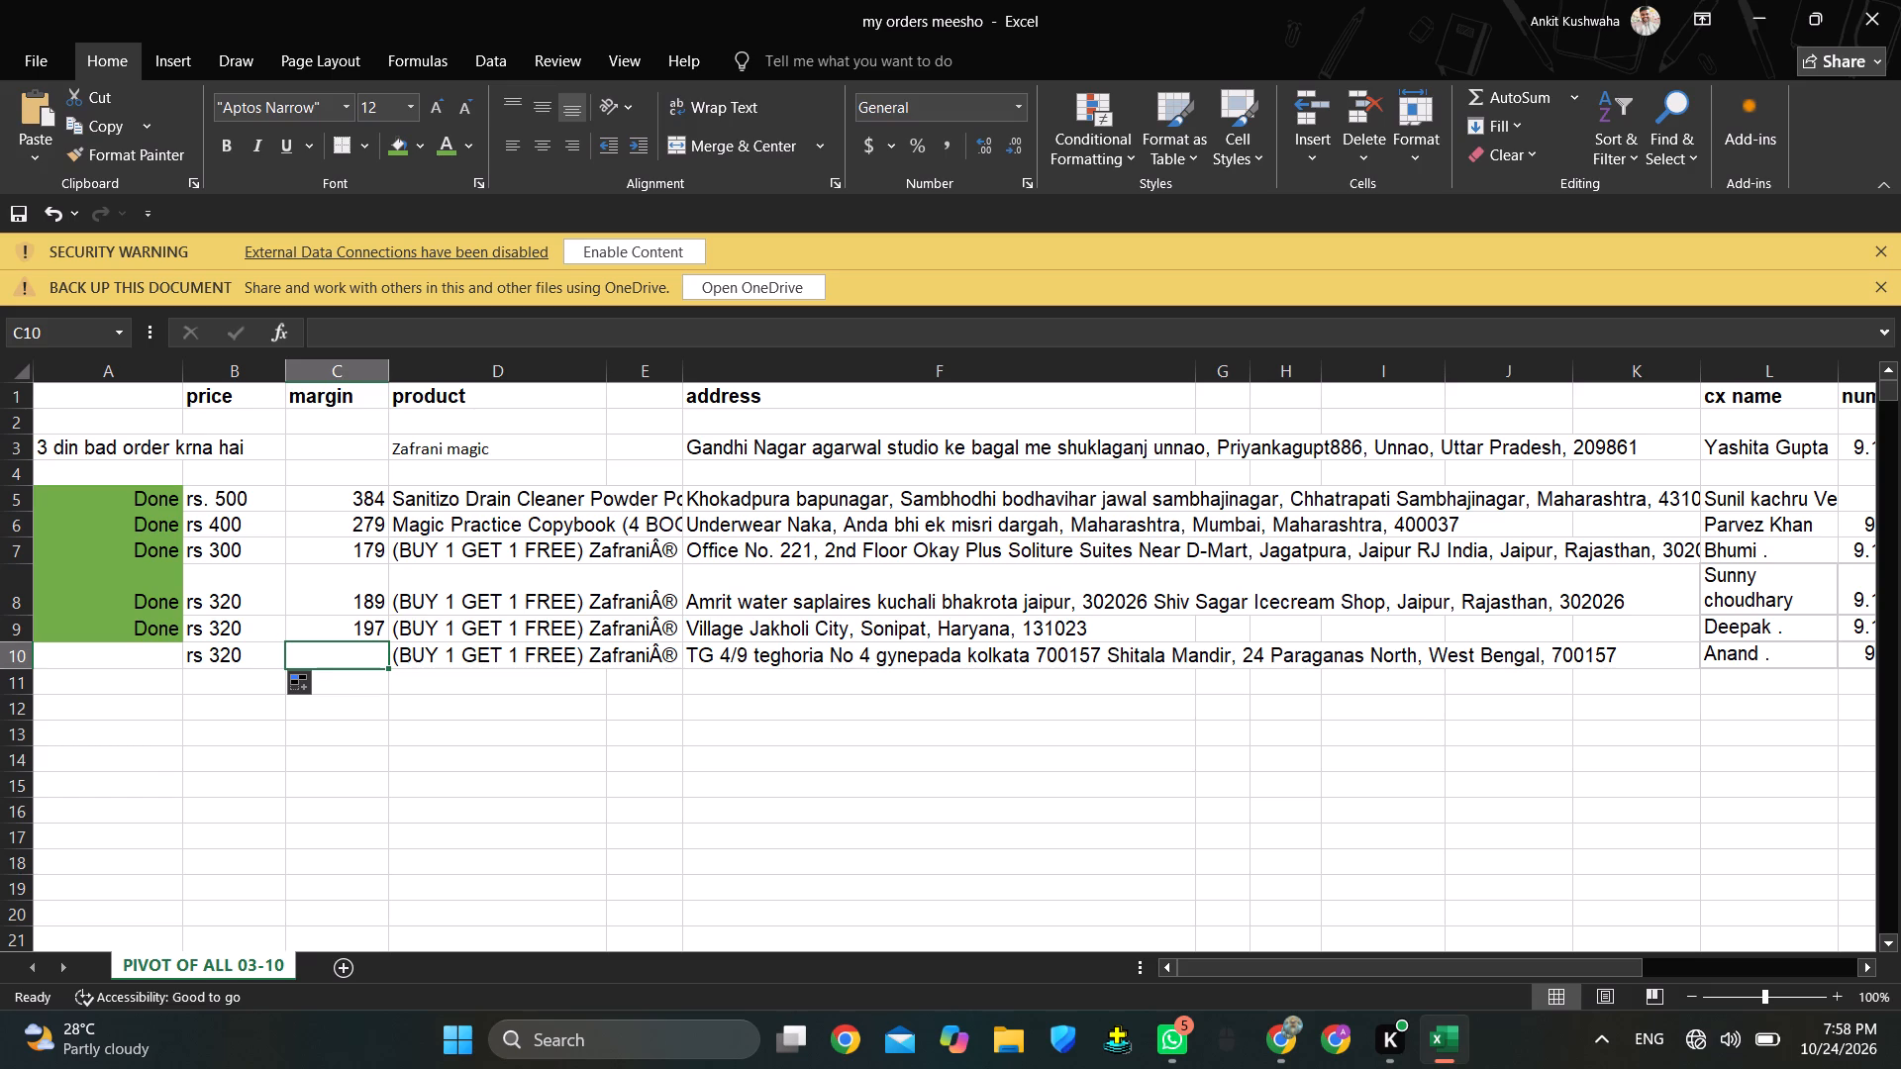
type("200")
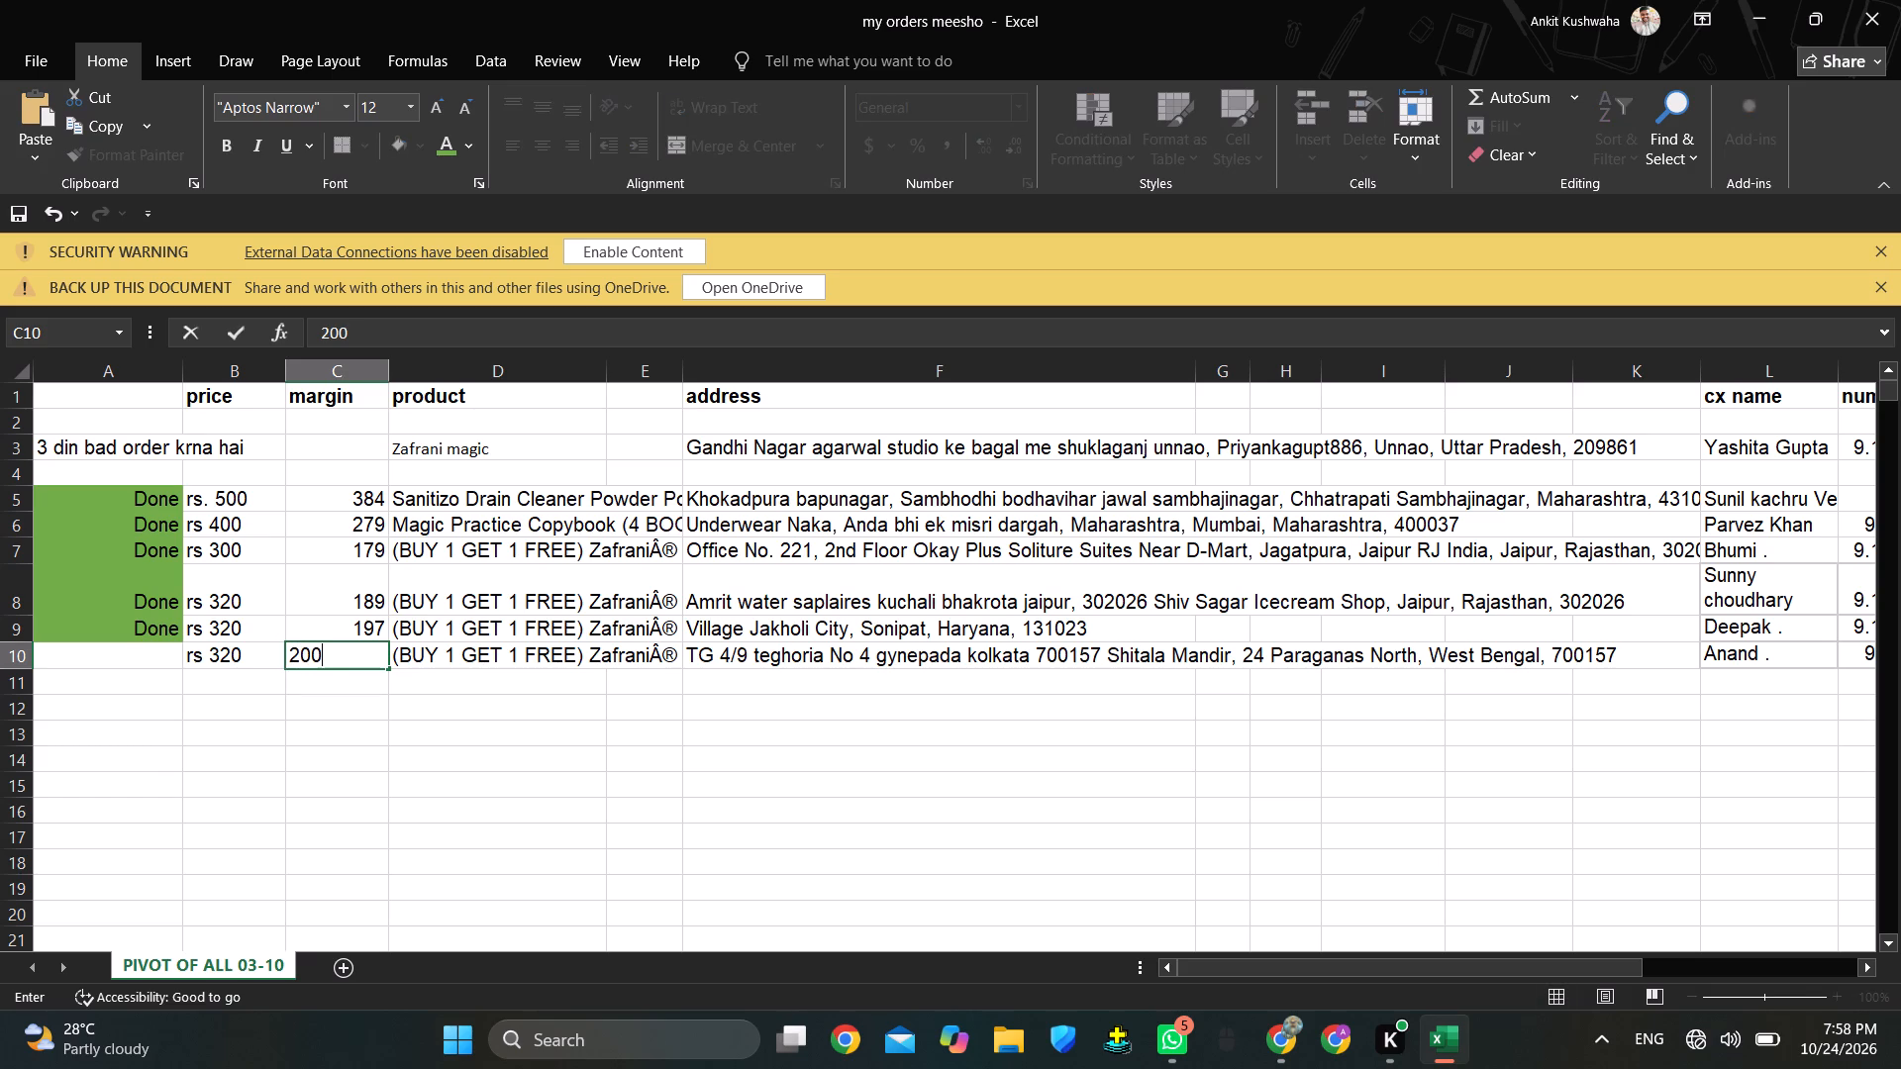
key("Down")
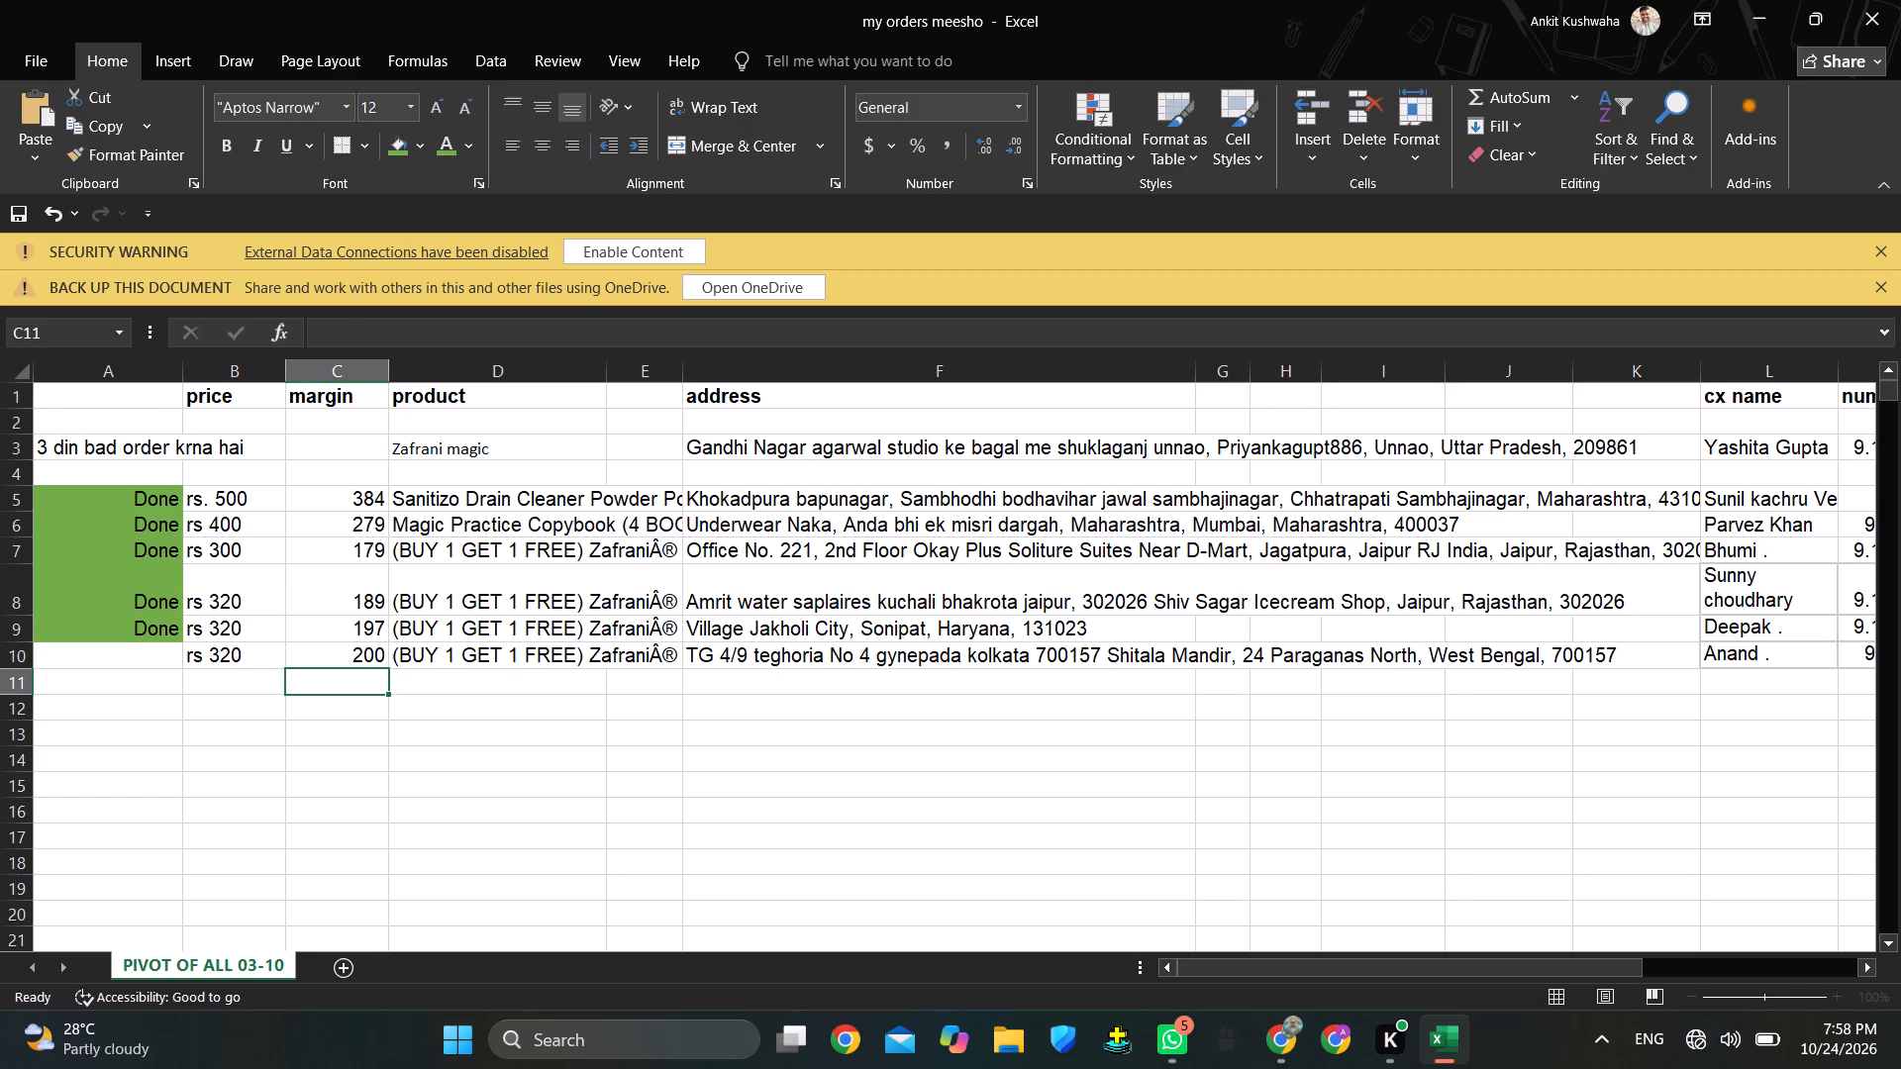
Fill the green Done status from A9 down to A10 for the new order.
left_click(151, 630)
left_click_drag(181, 641, 178, 646)
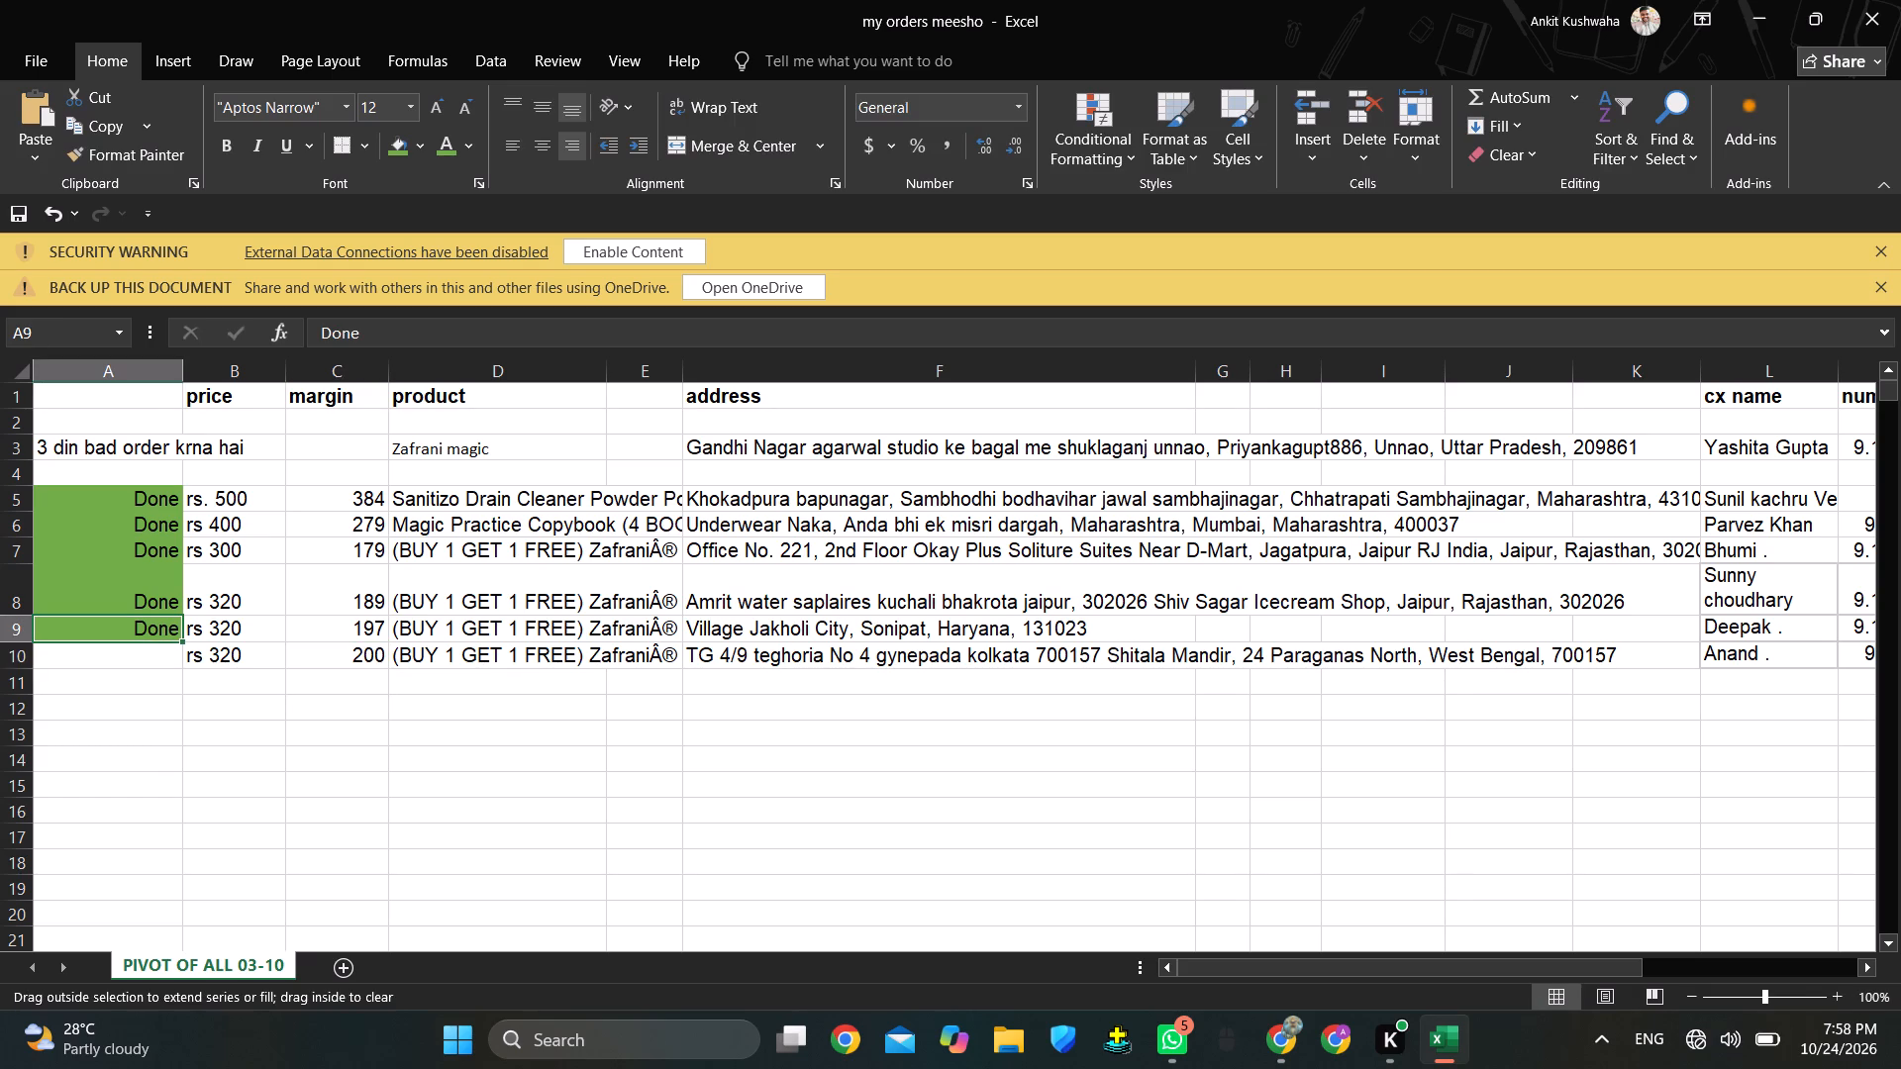
left_click_drag(178, 646, 179, 657)
Select the margin values in C5:C10 to check their combined figures.
left_click_drag(361, 497, 363, 652)
left_click(346, 691)
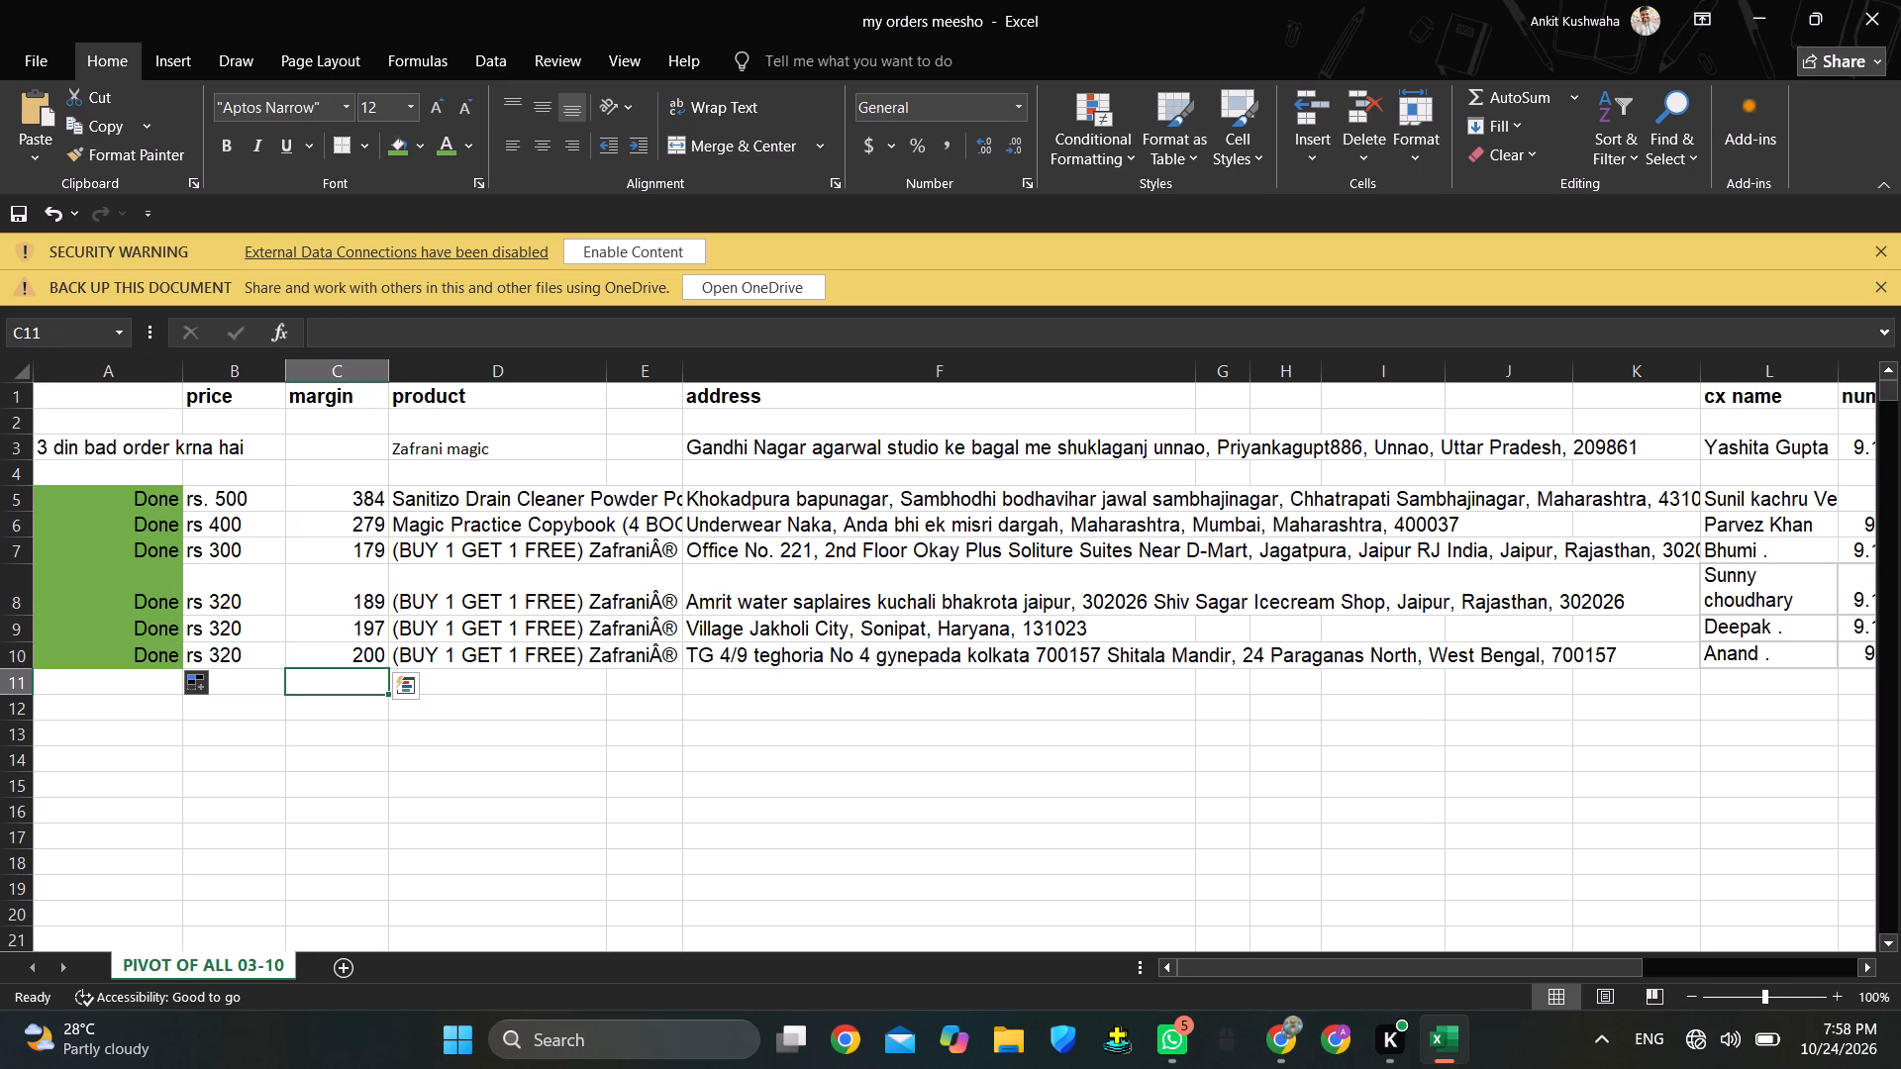
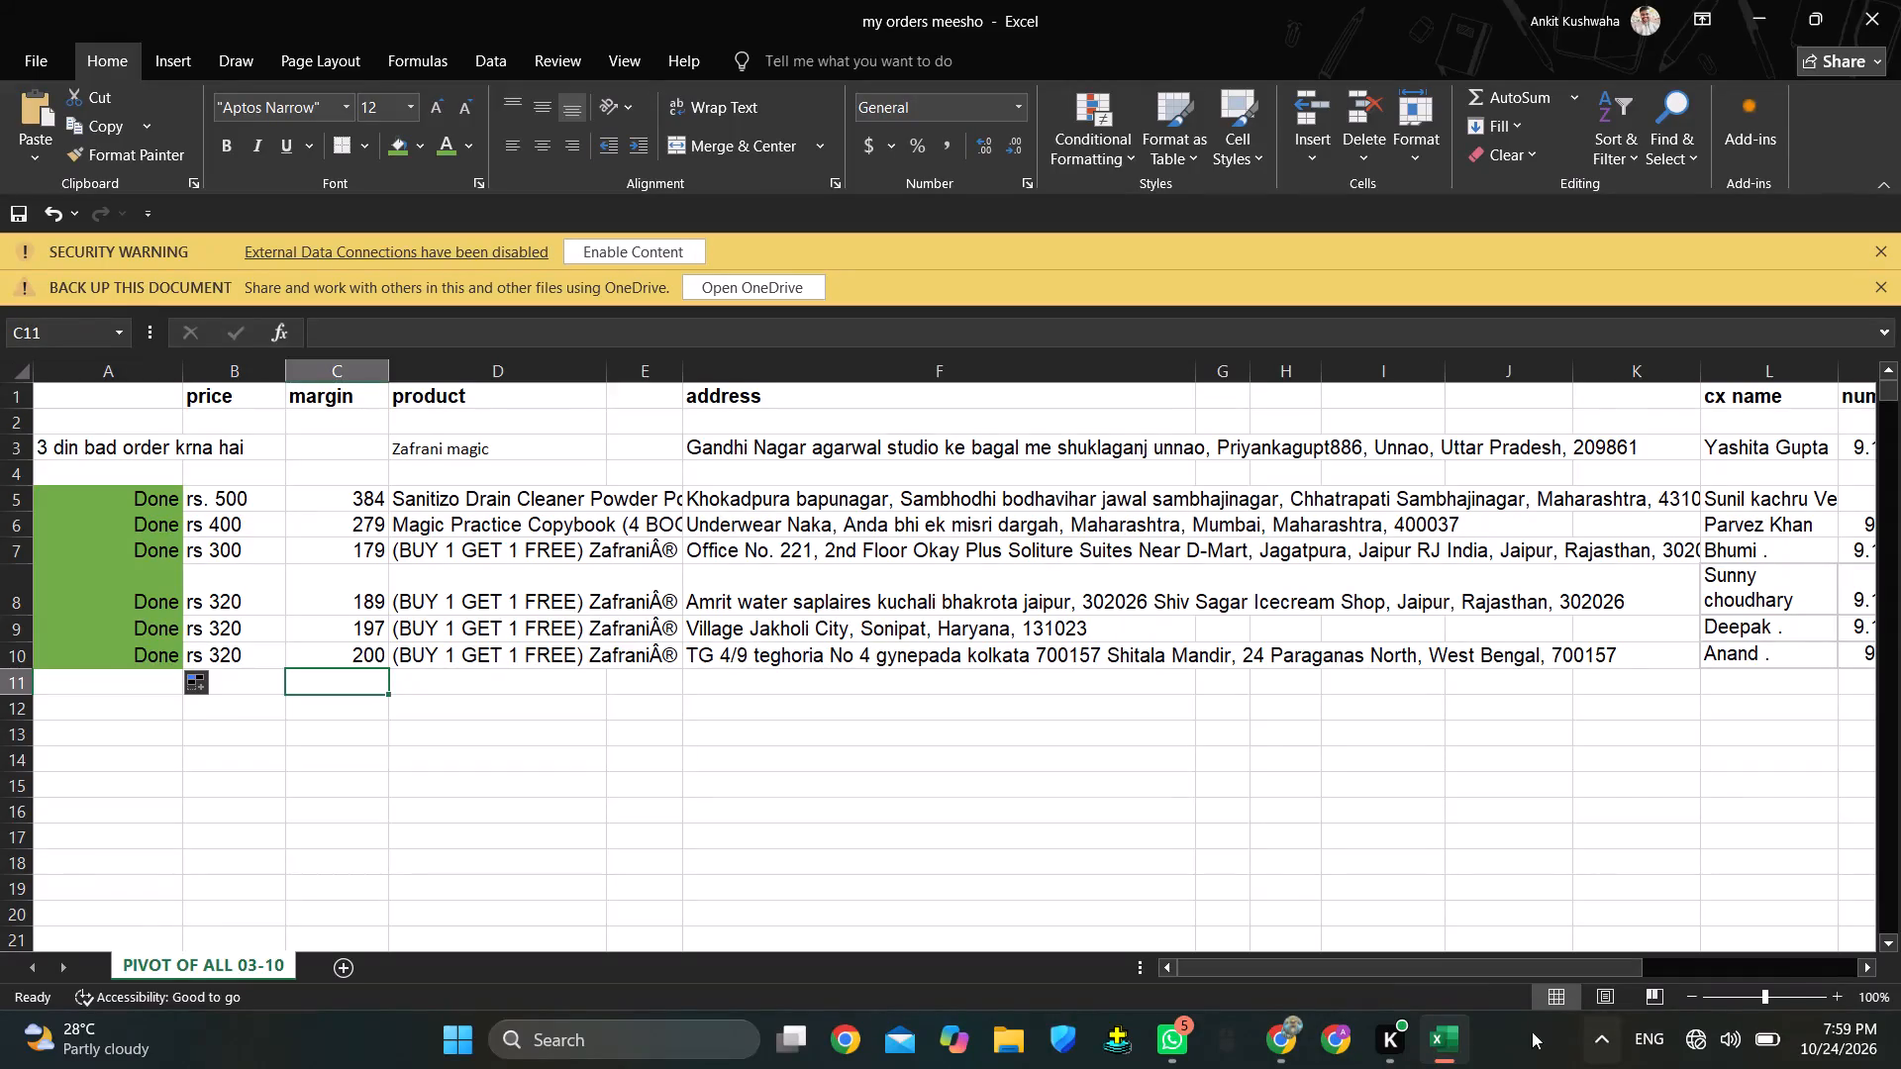
Return to the NDR calling sheet in Chrome and review the customer addresses in column D from row 141 to row 149.
left_click(1453, 1045)
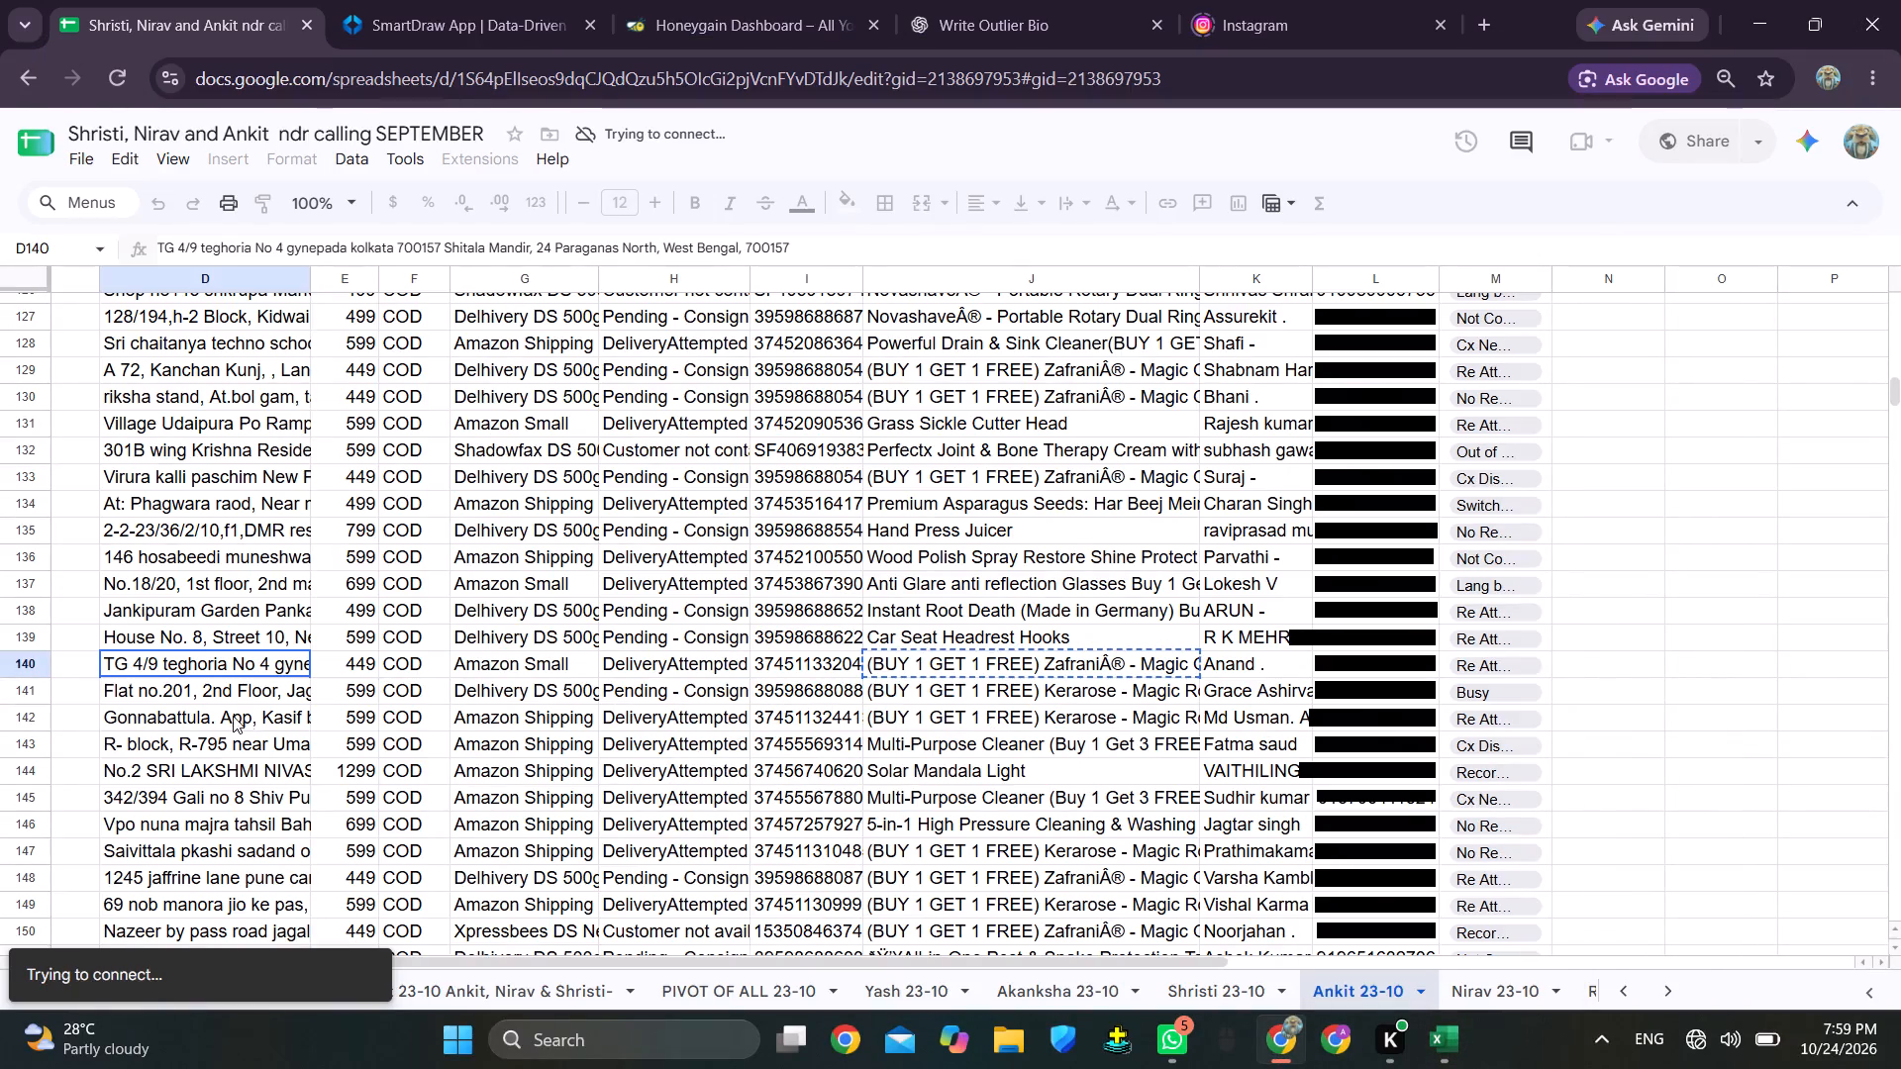
key("Down")
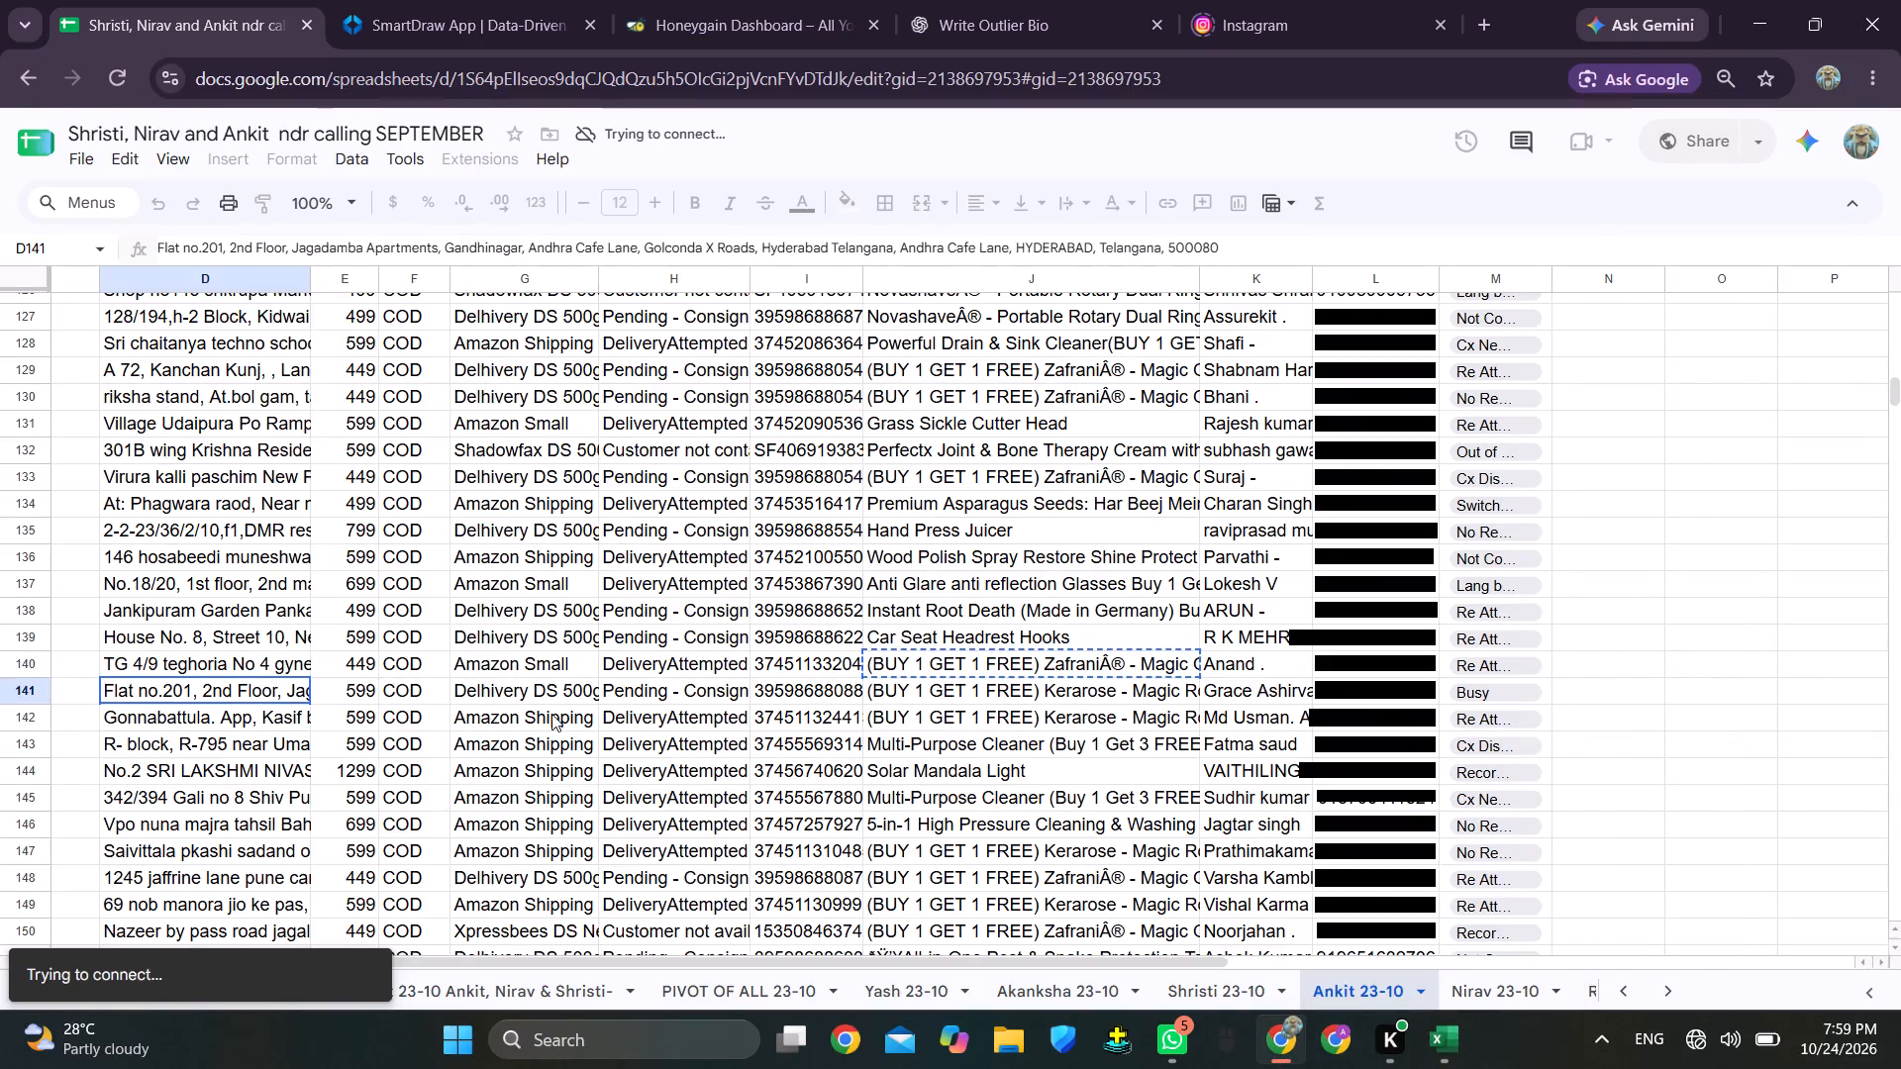
key("Down")
key("Down")
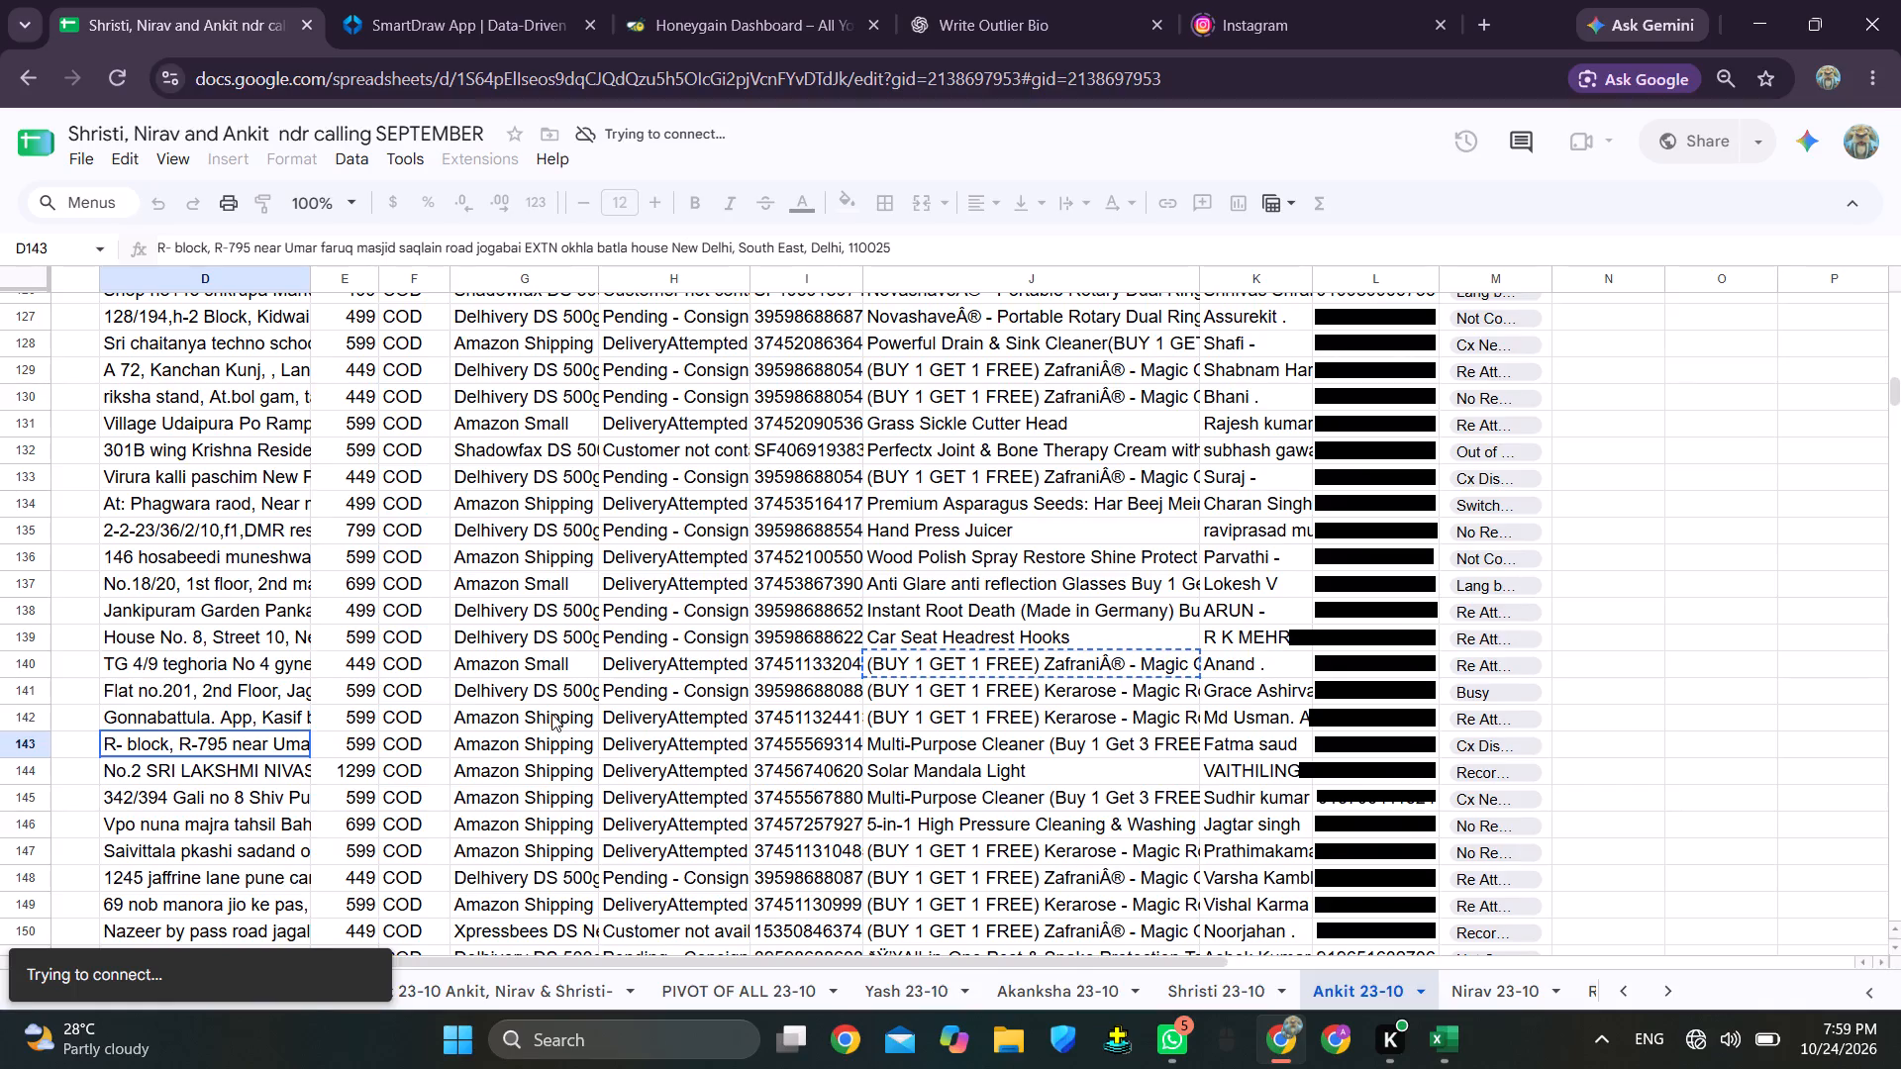
key("Down")
key("Down")
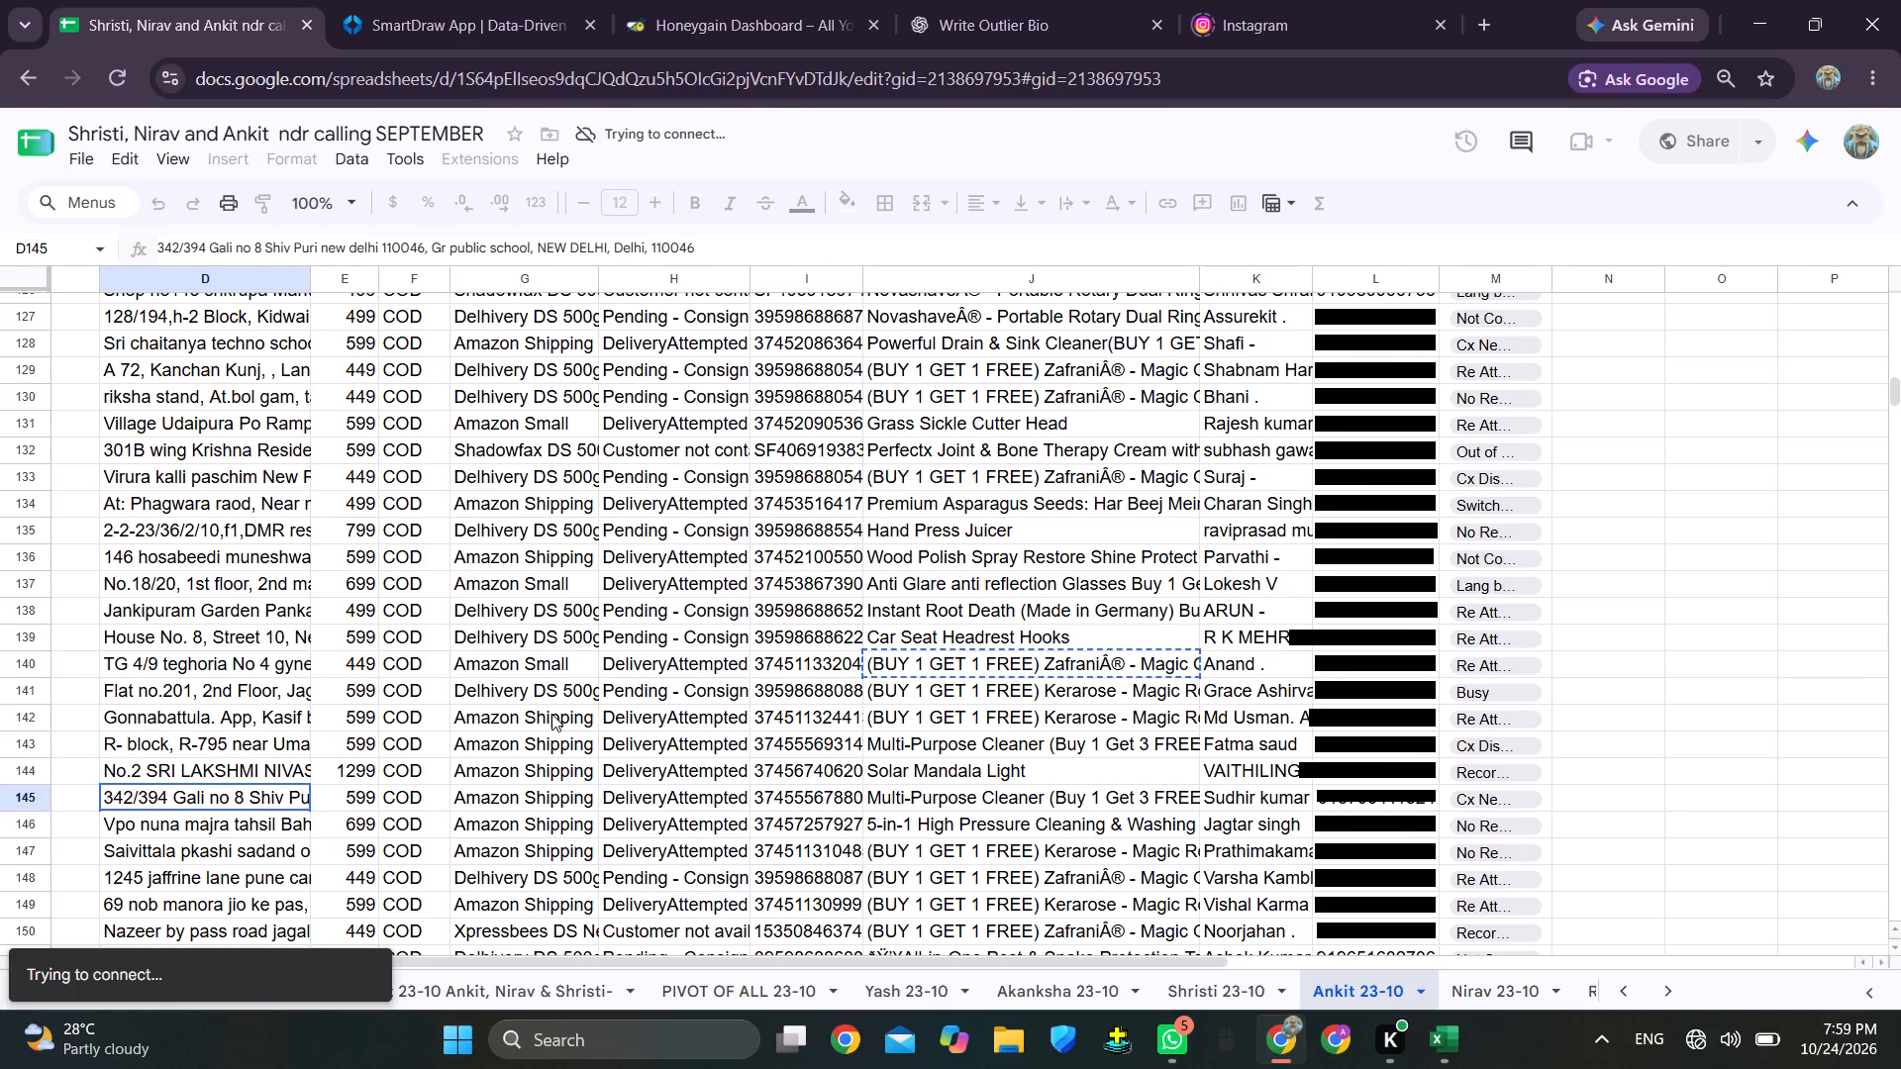
scroll(551, 714, "down", 2)
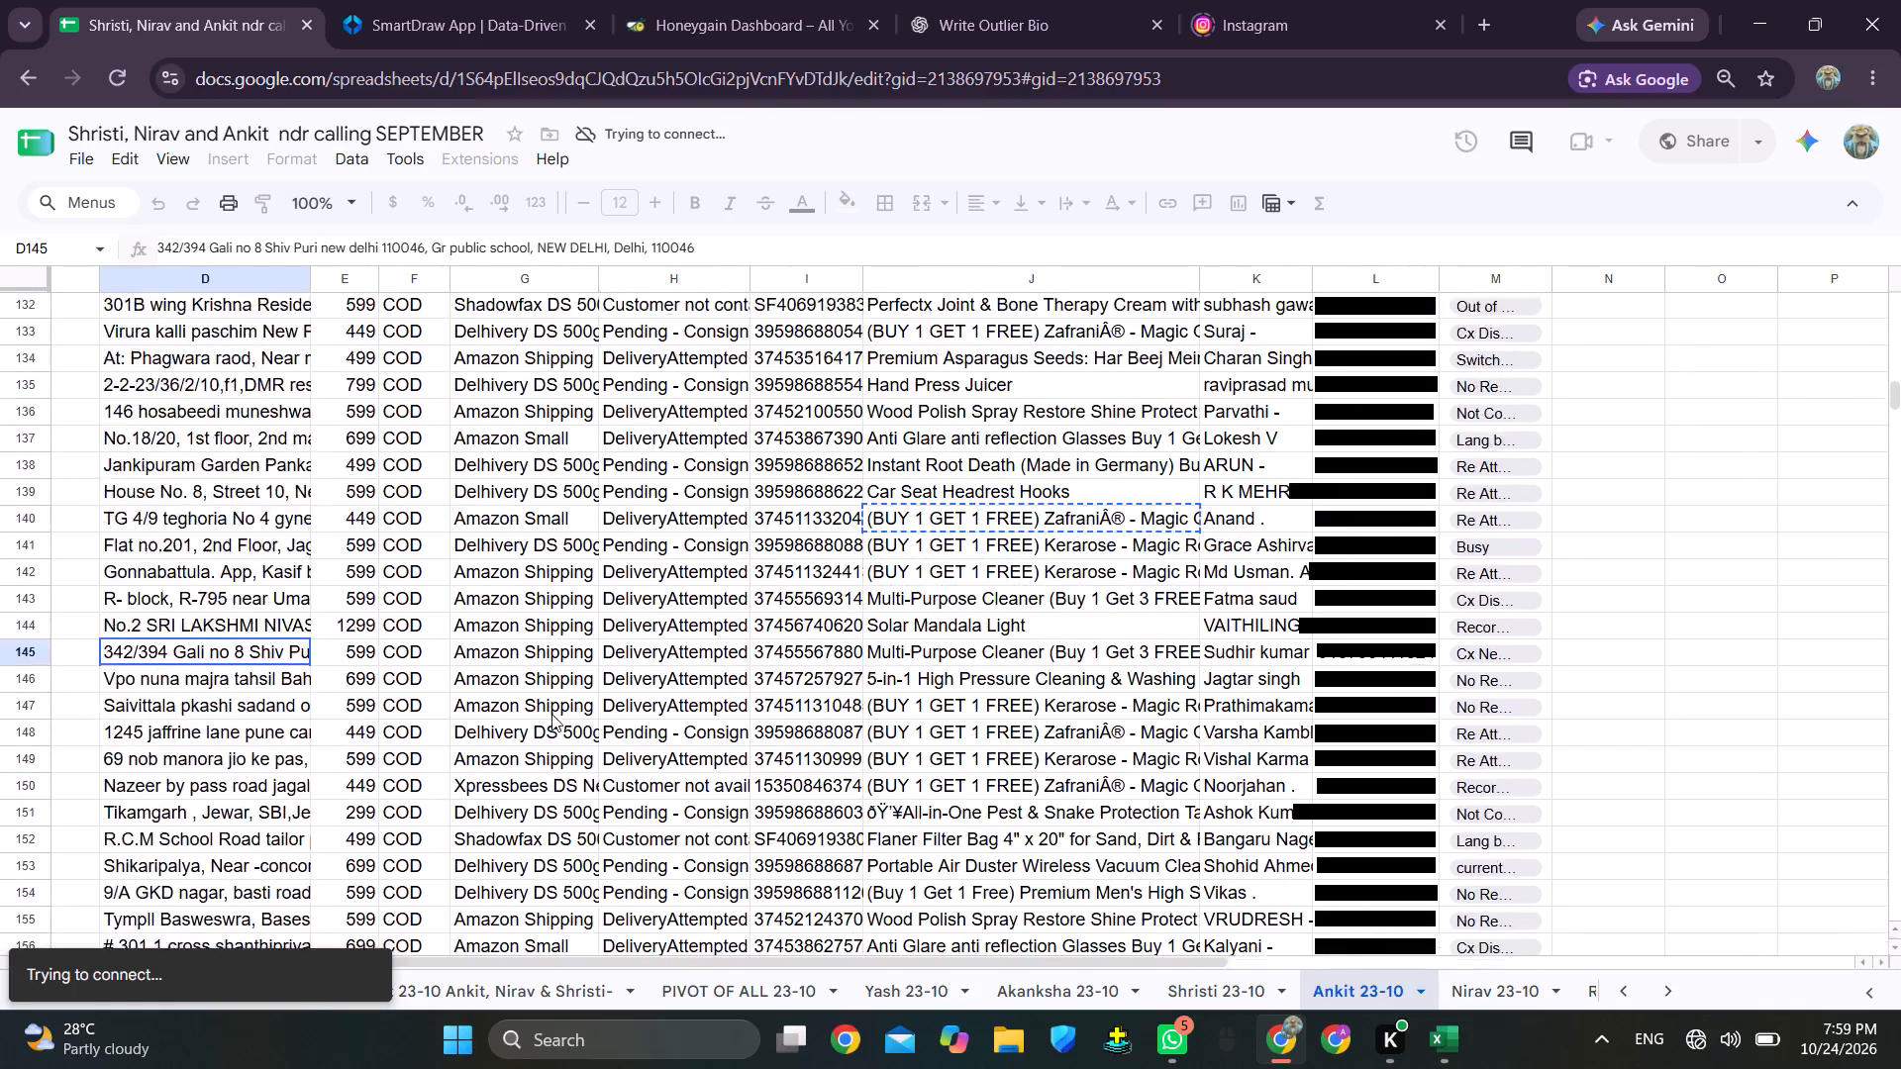
scroll(551, 714, "down", 1)
key("Down")
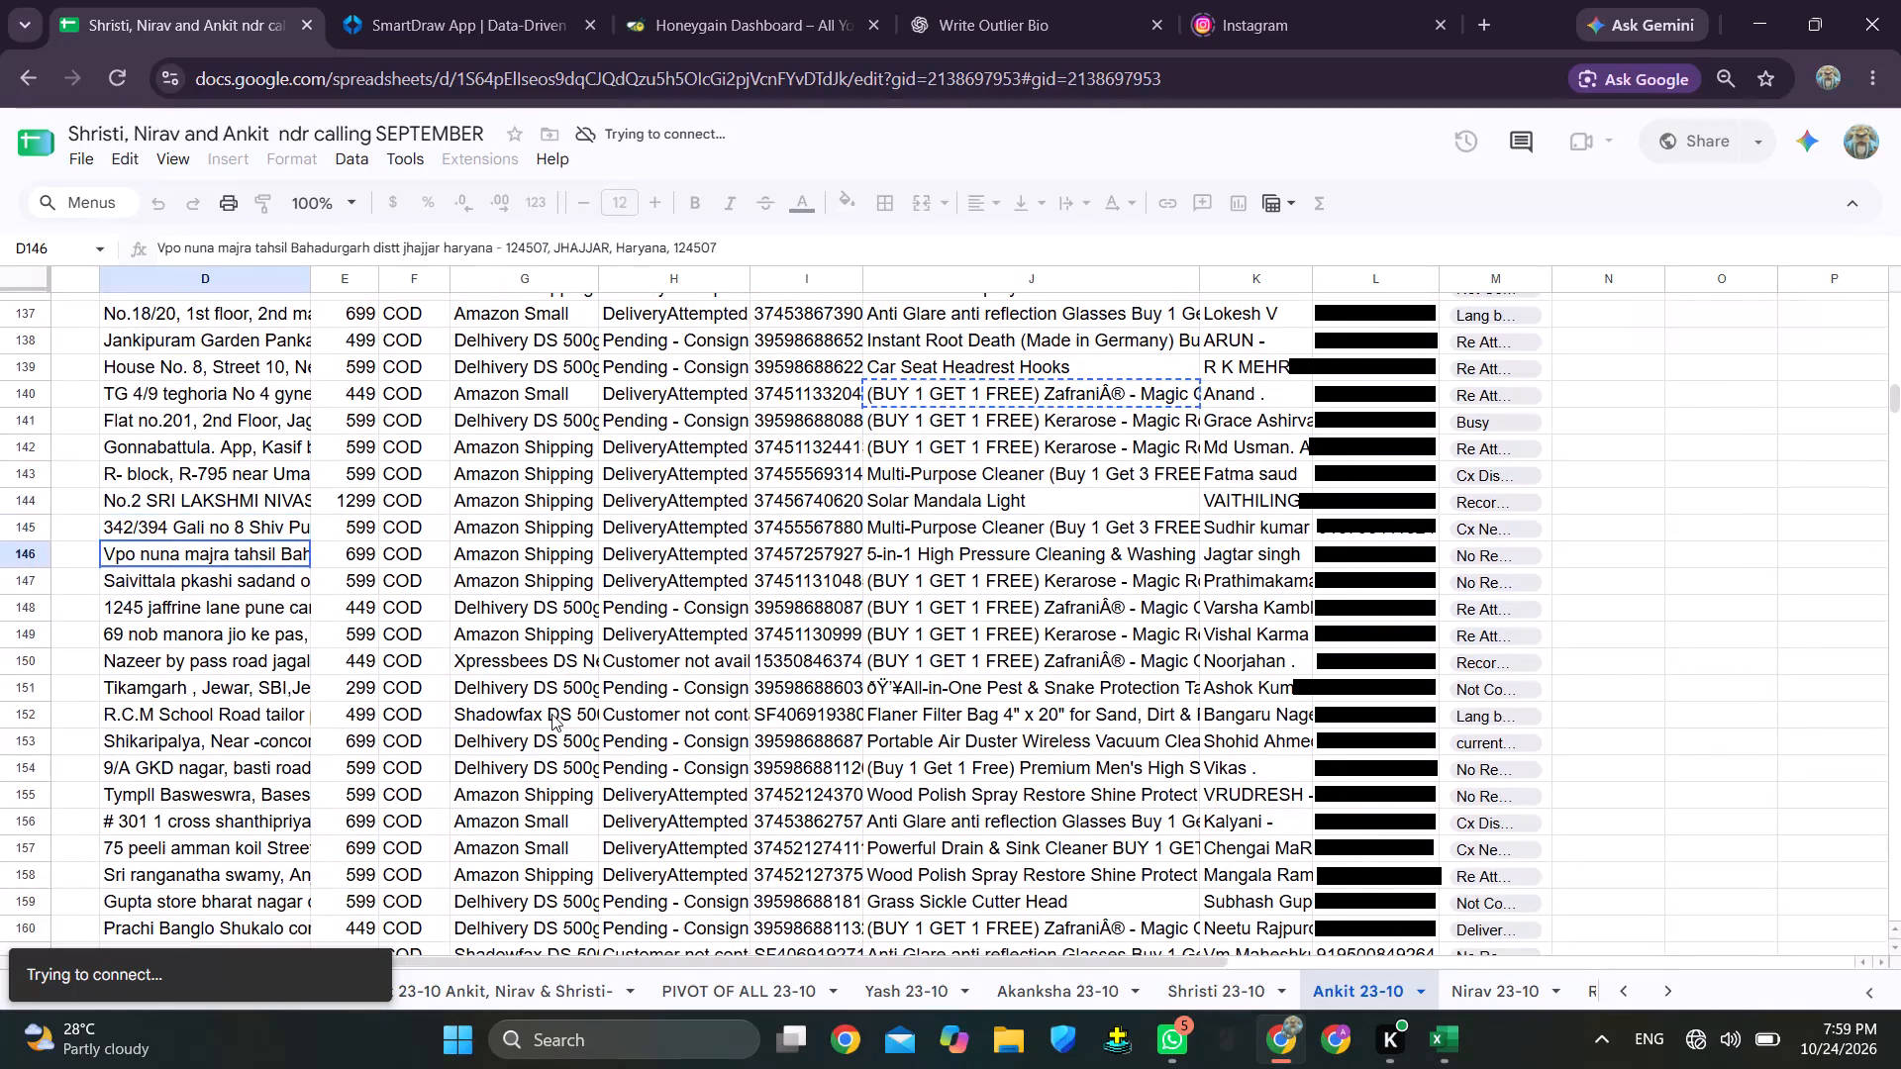
key("Down")
key("Down")
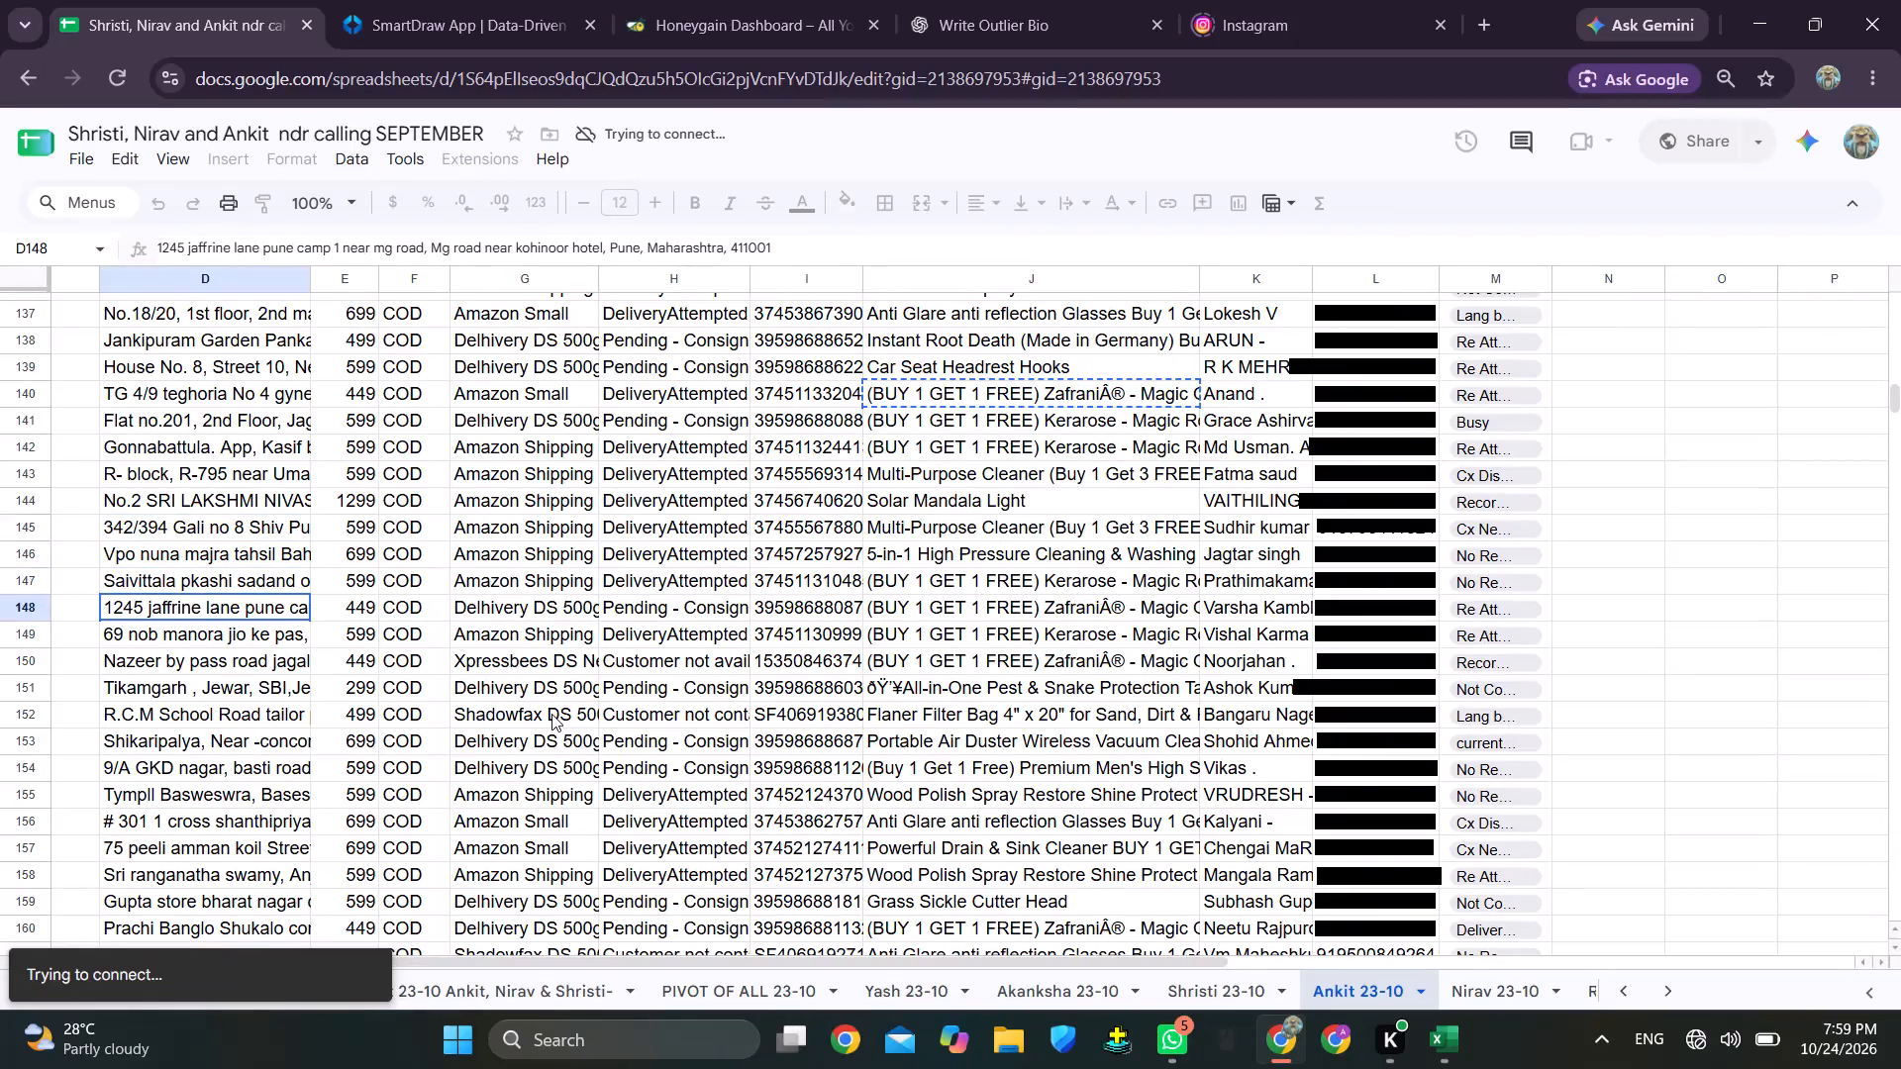
key("Down")
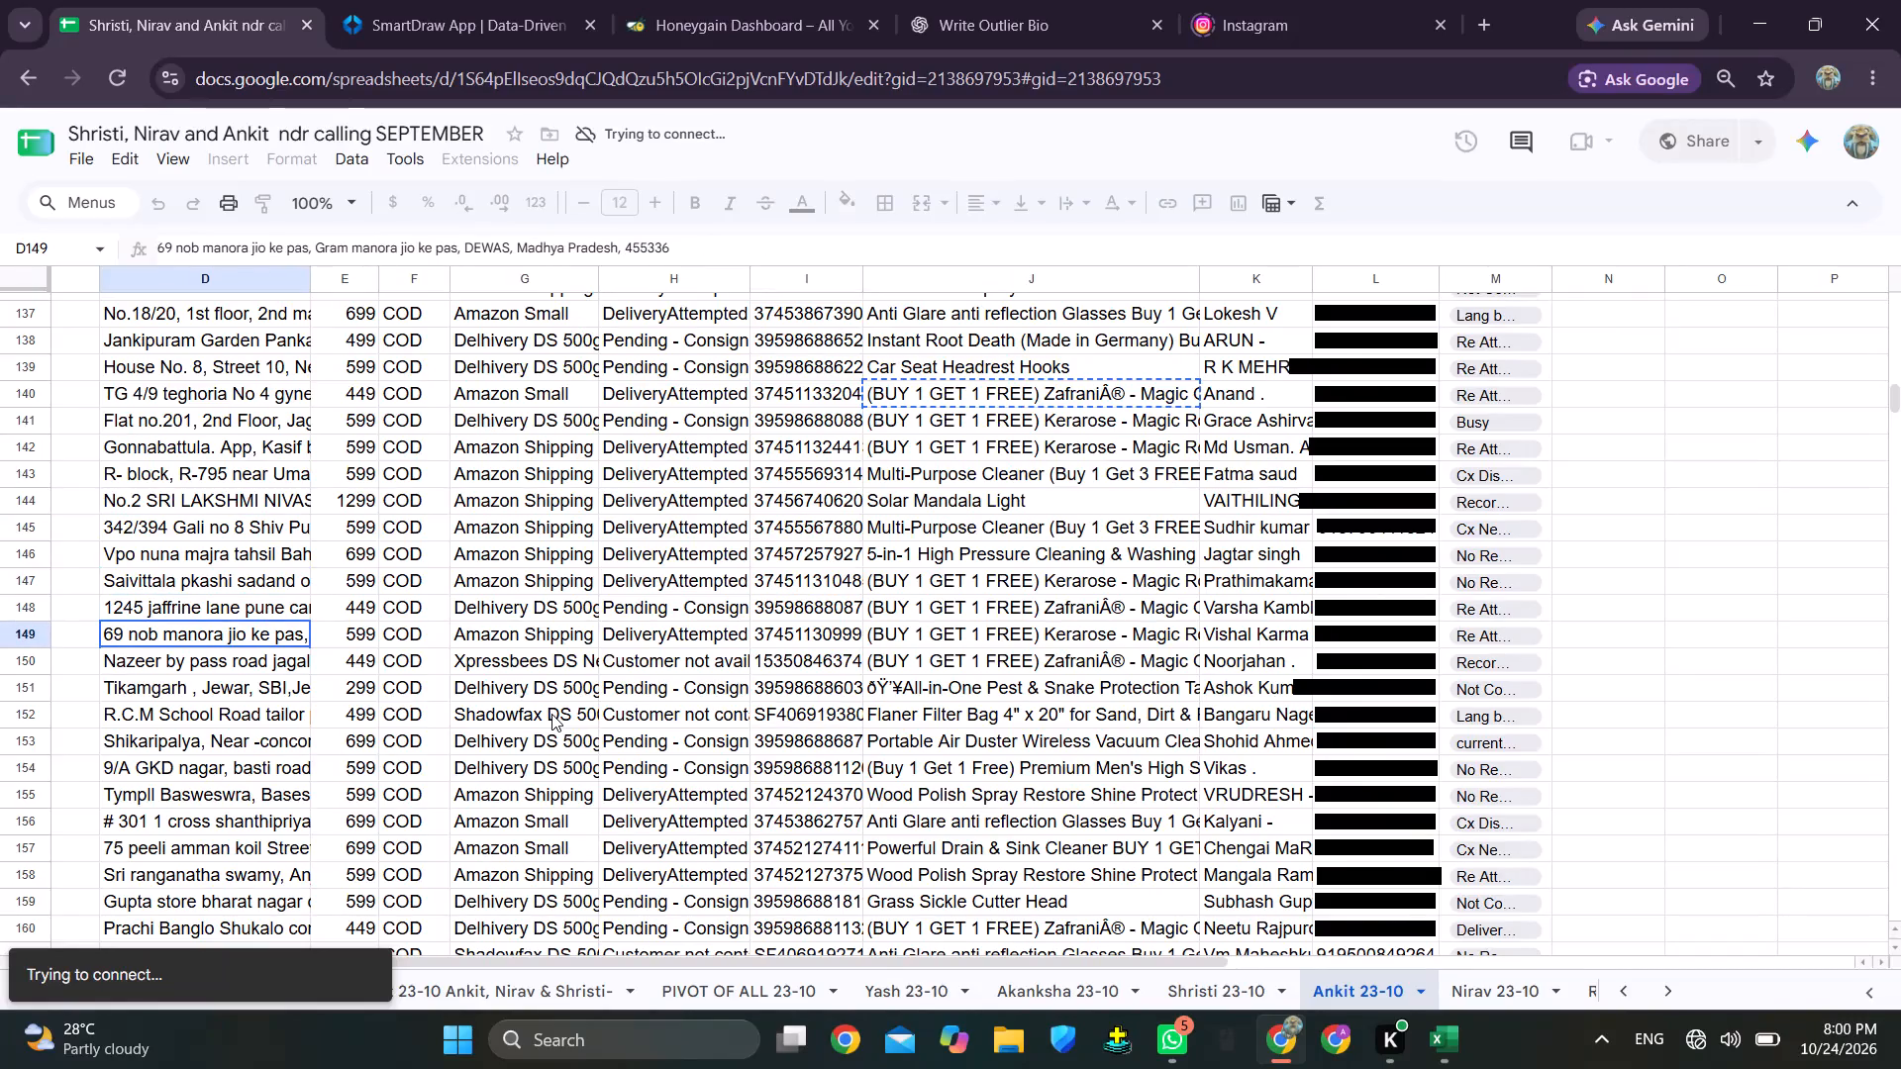
Examine the row 149 order's details across its columns, from price and courier through product and customer name to the phone number.
key("Right")
key("Right")
key("Right")
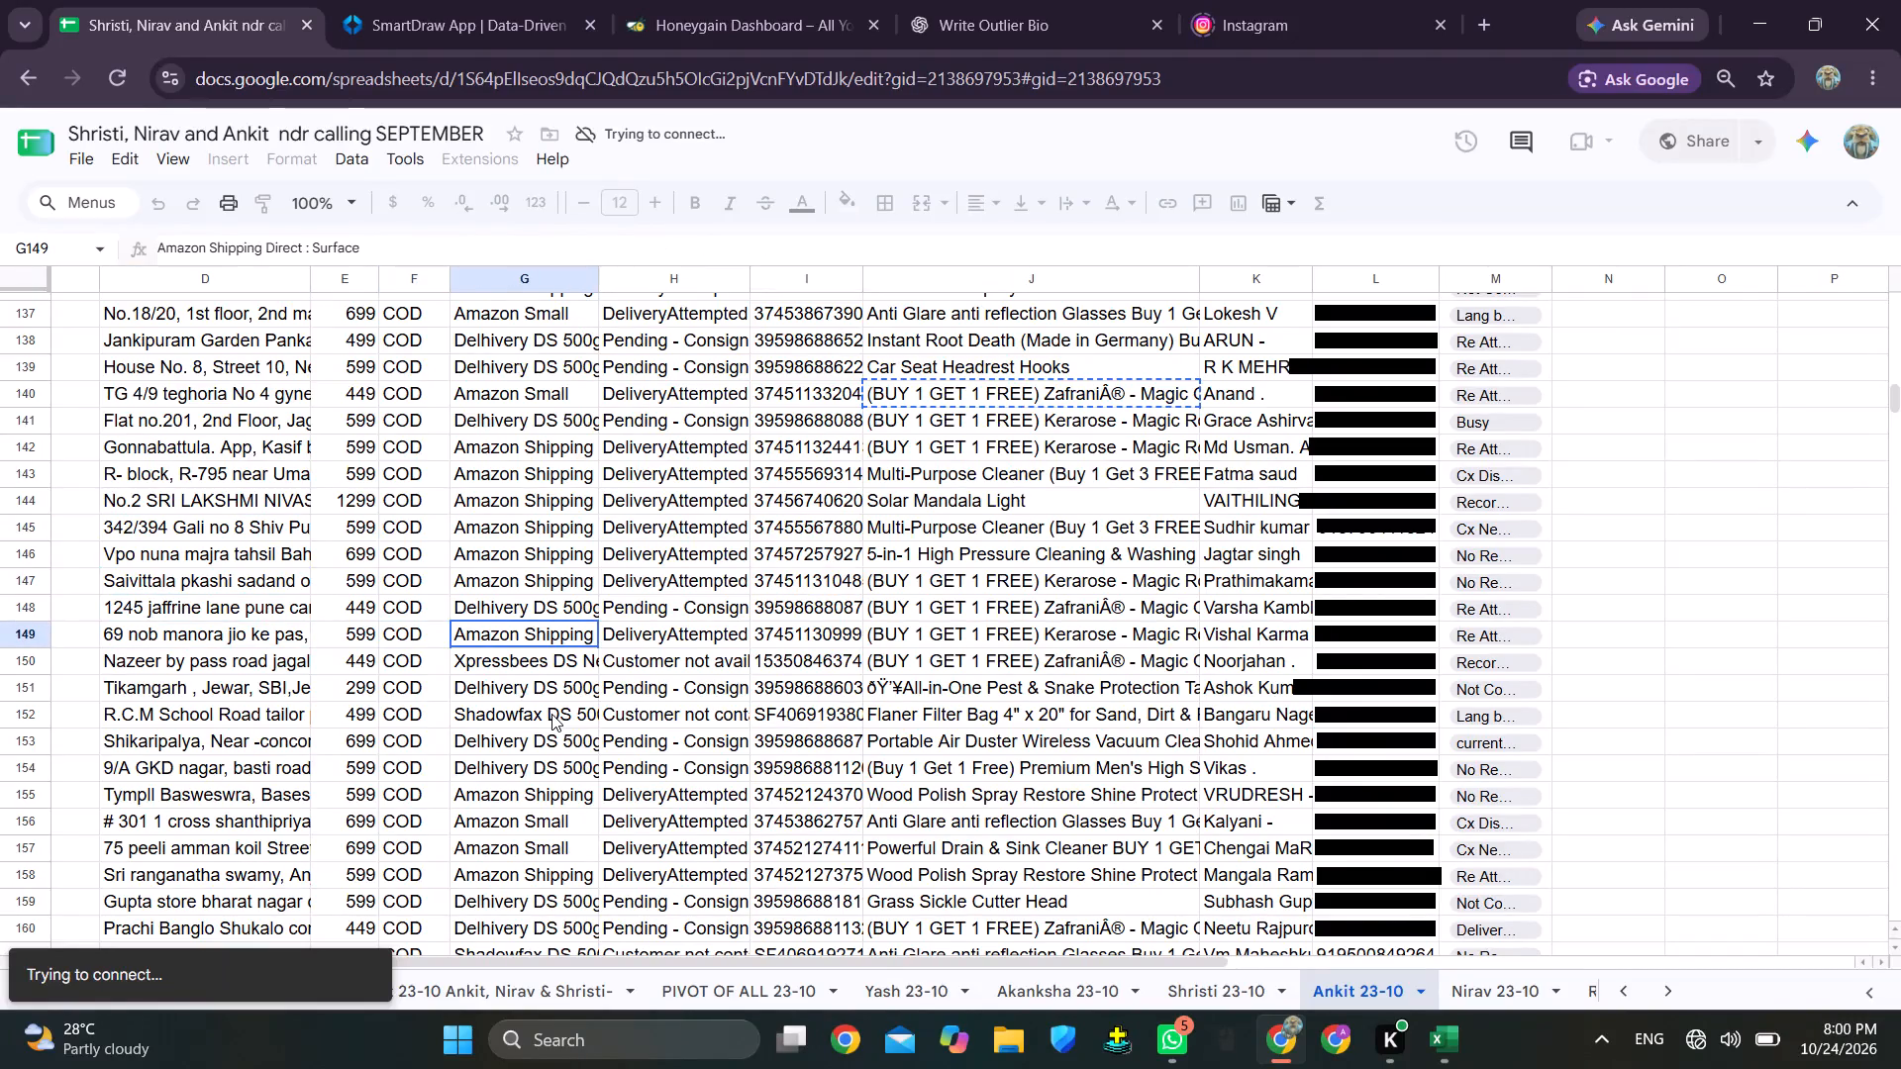
key("Right")
key("Right")
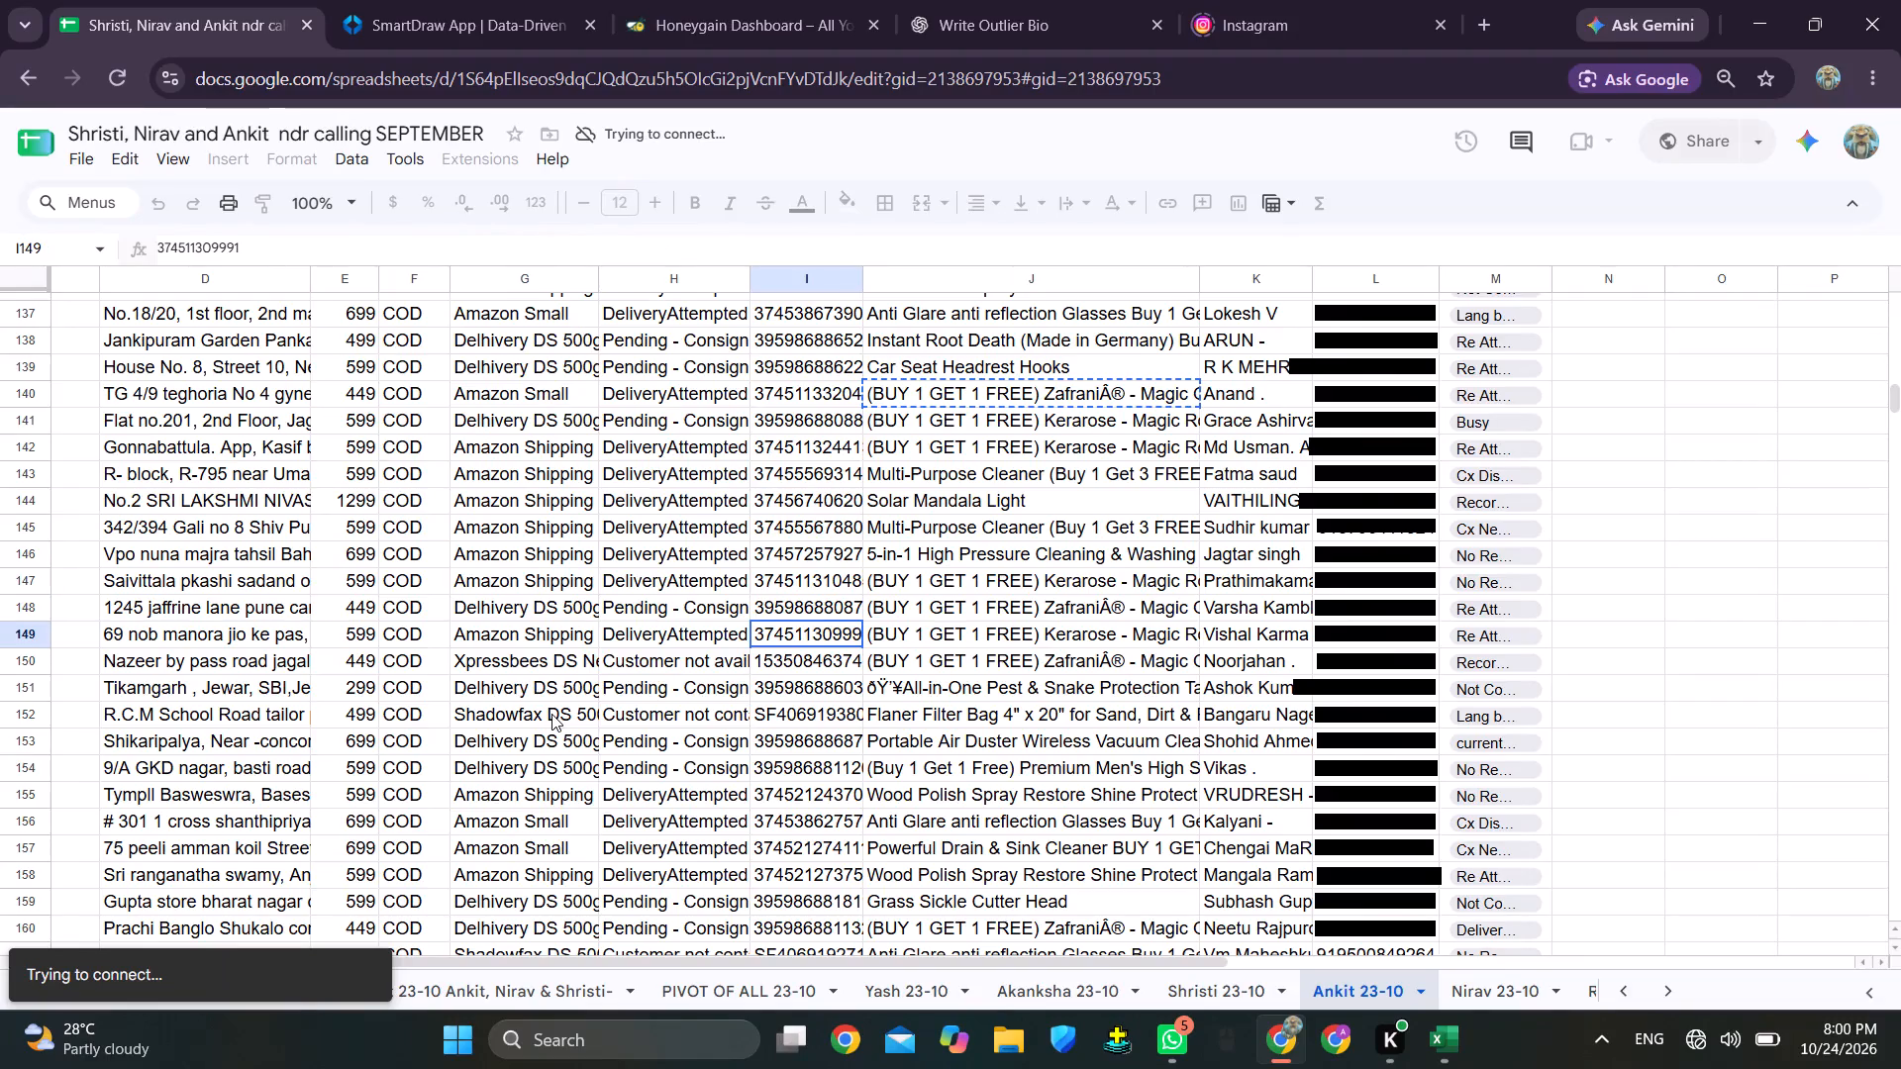
key("Right")
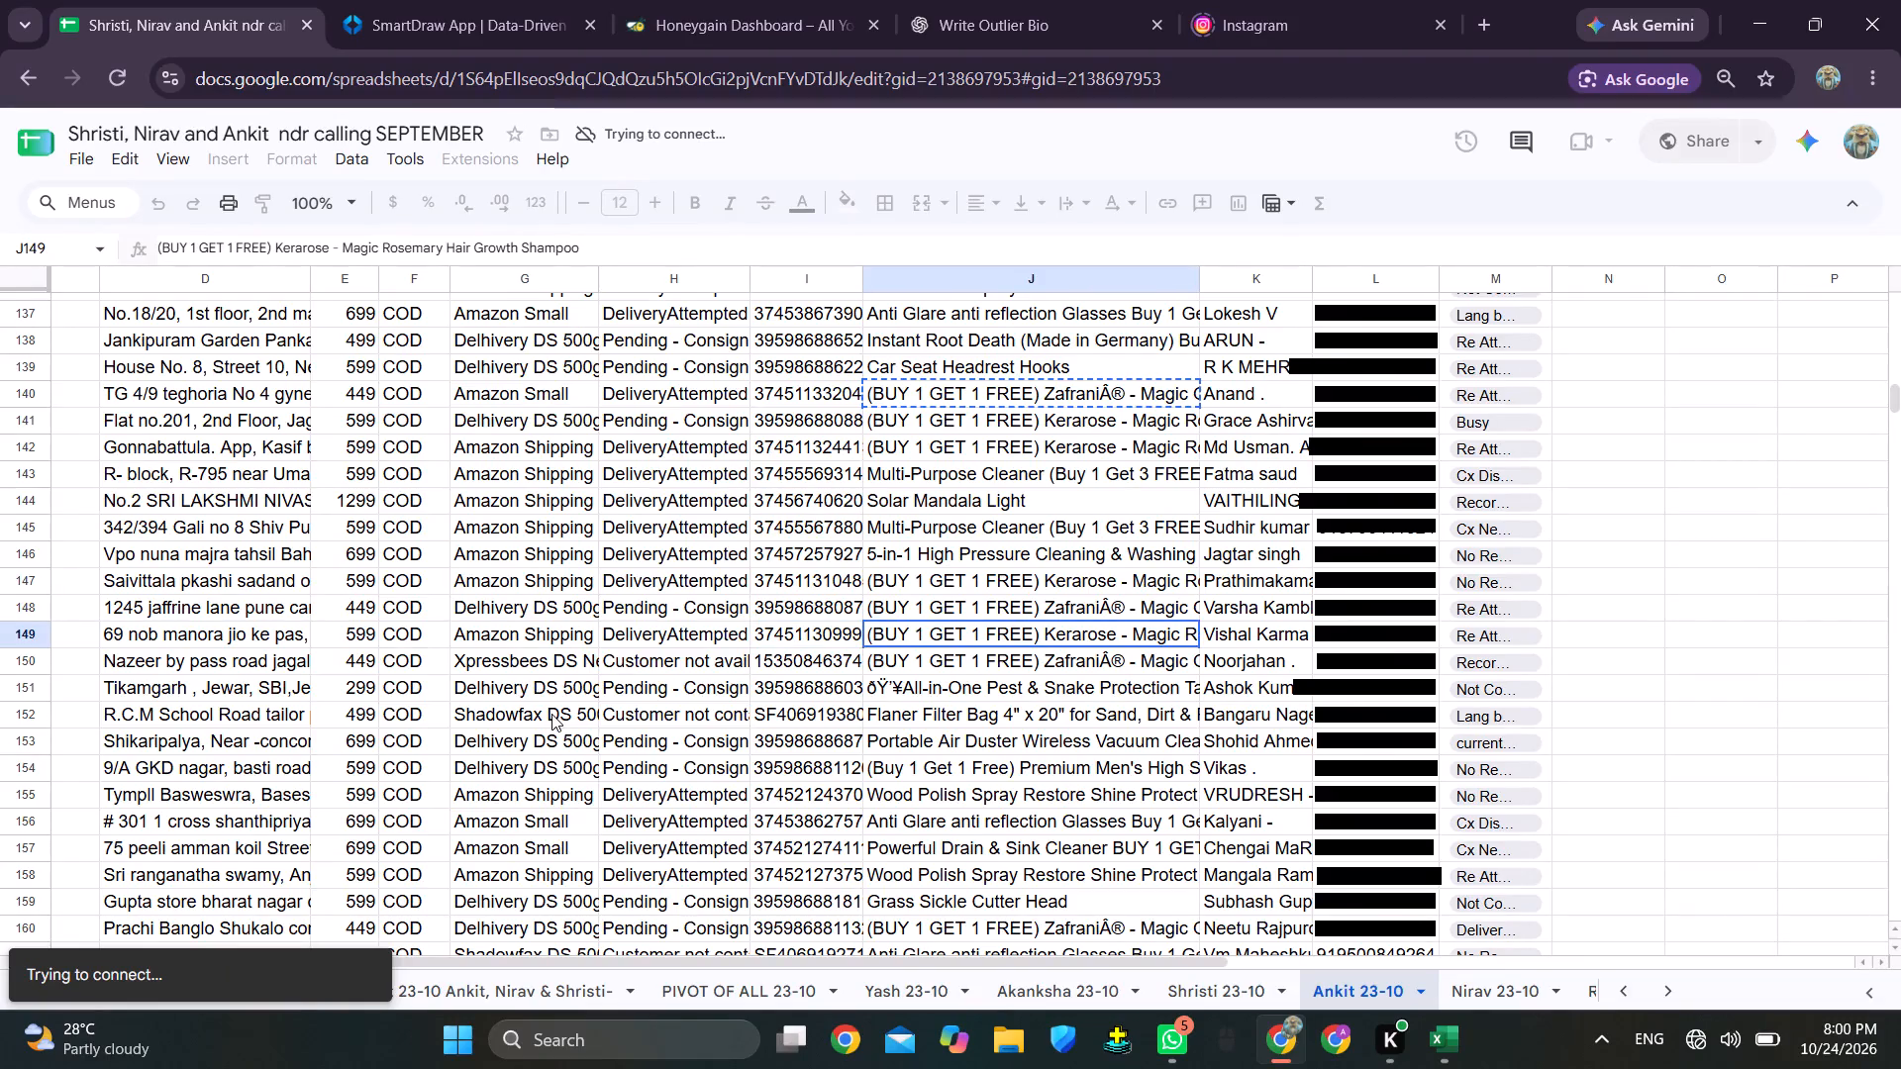
key("Right")
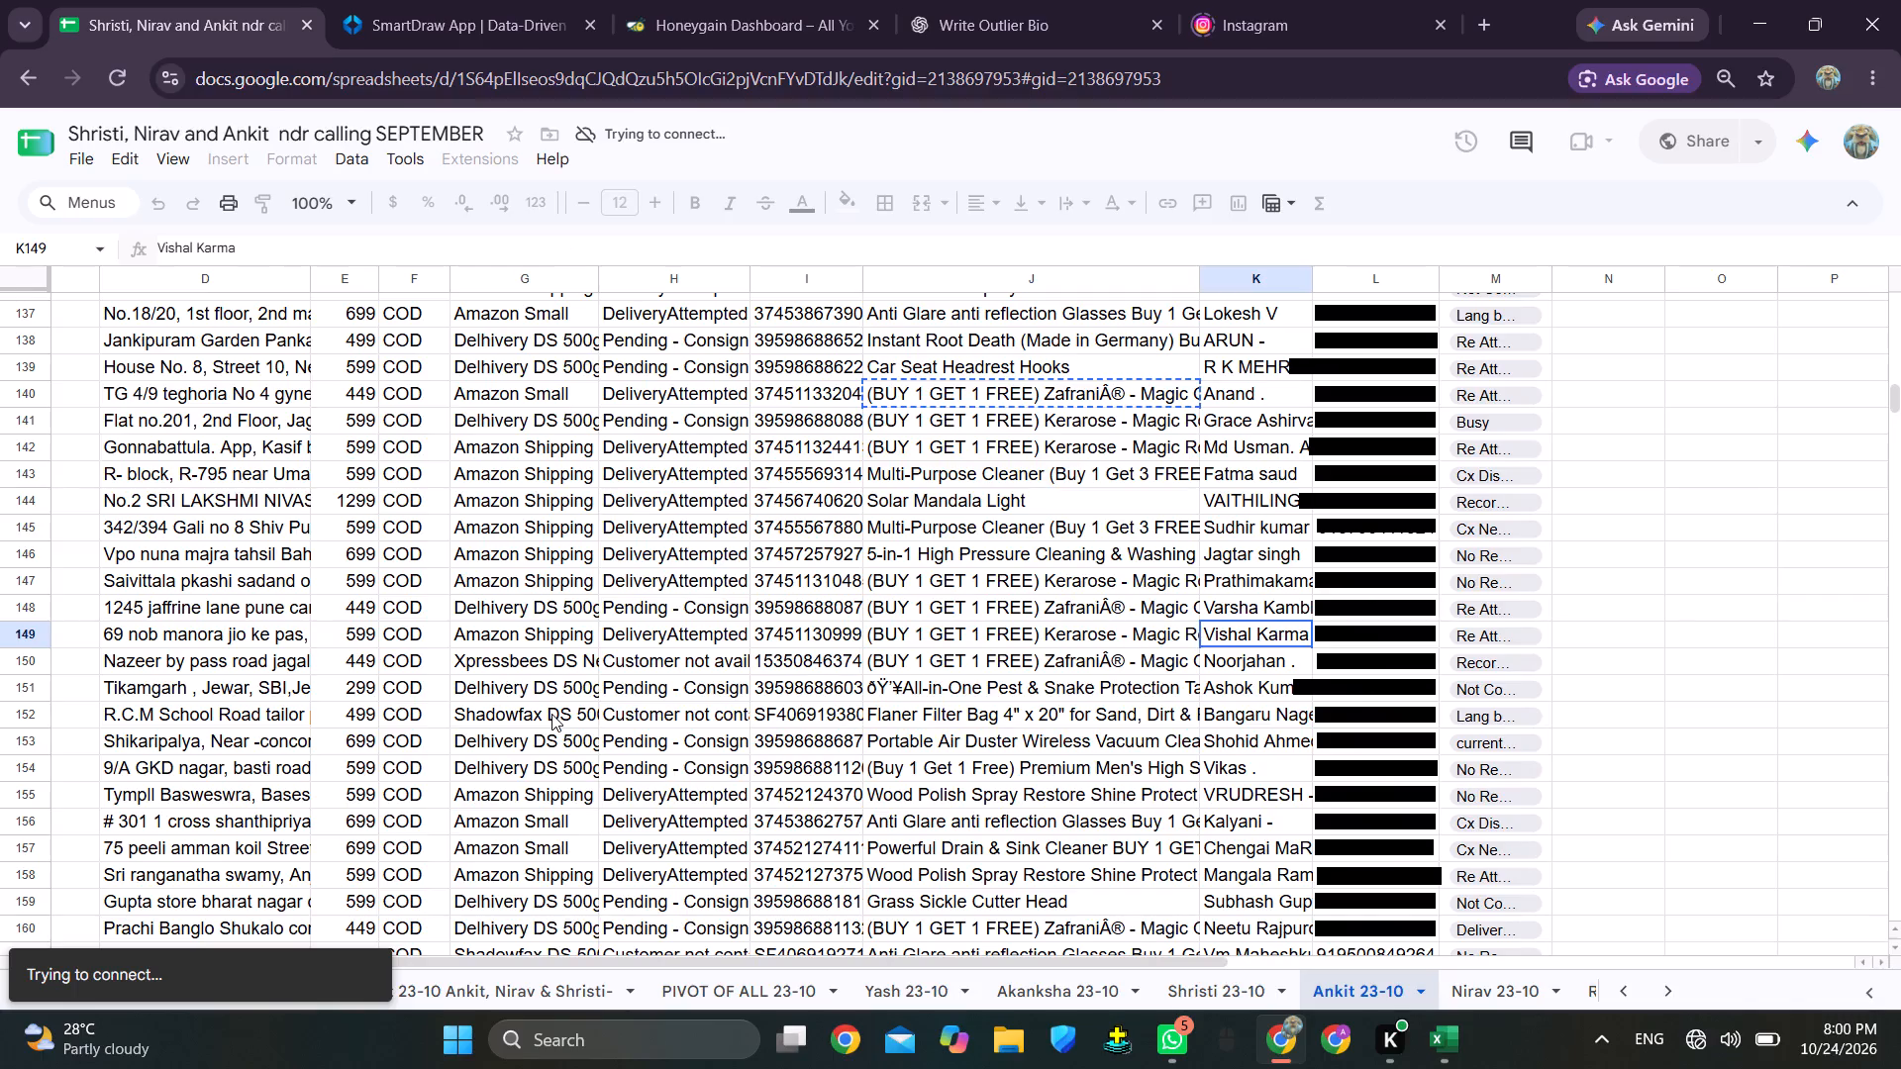
key("Right")
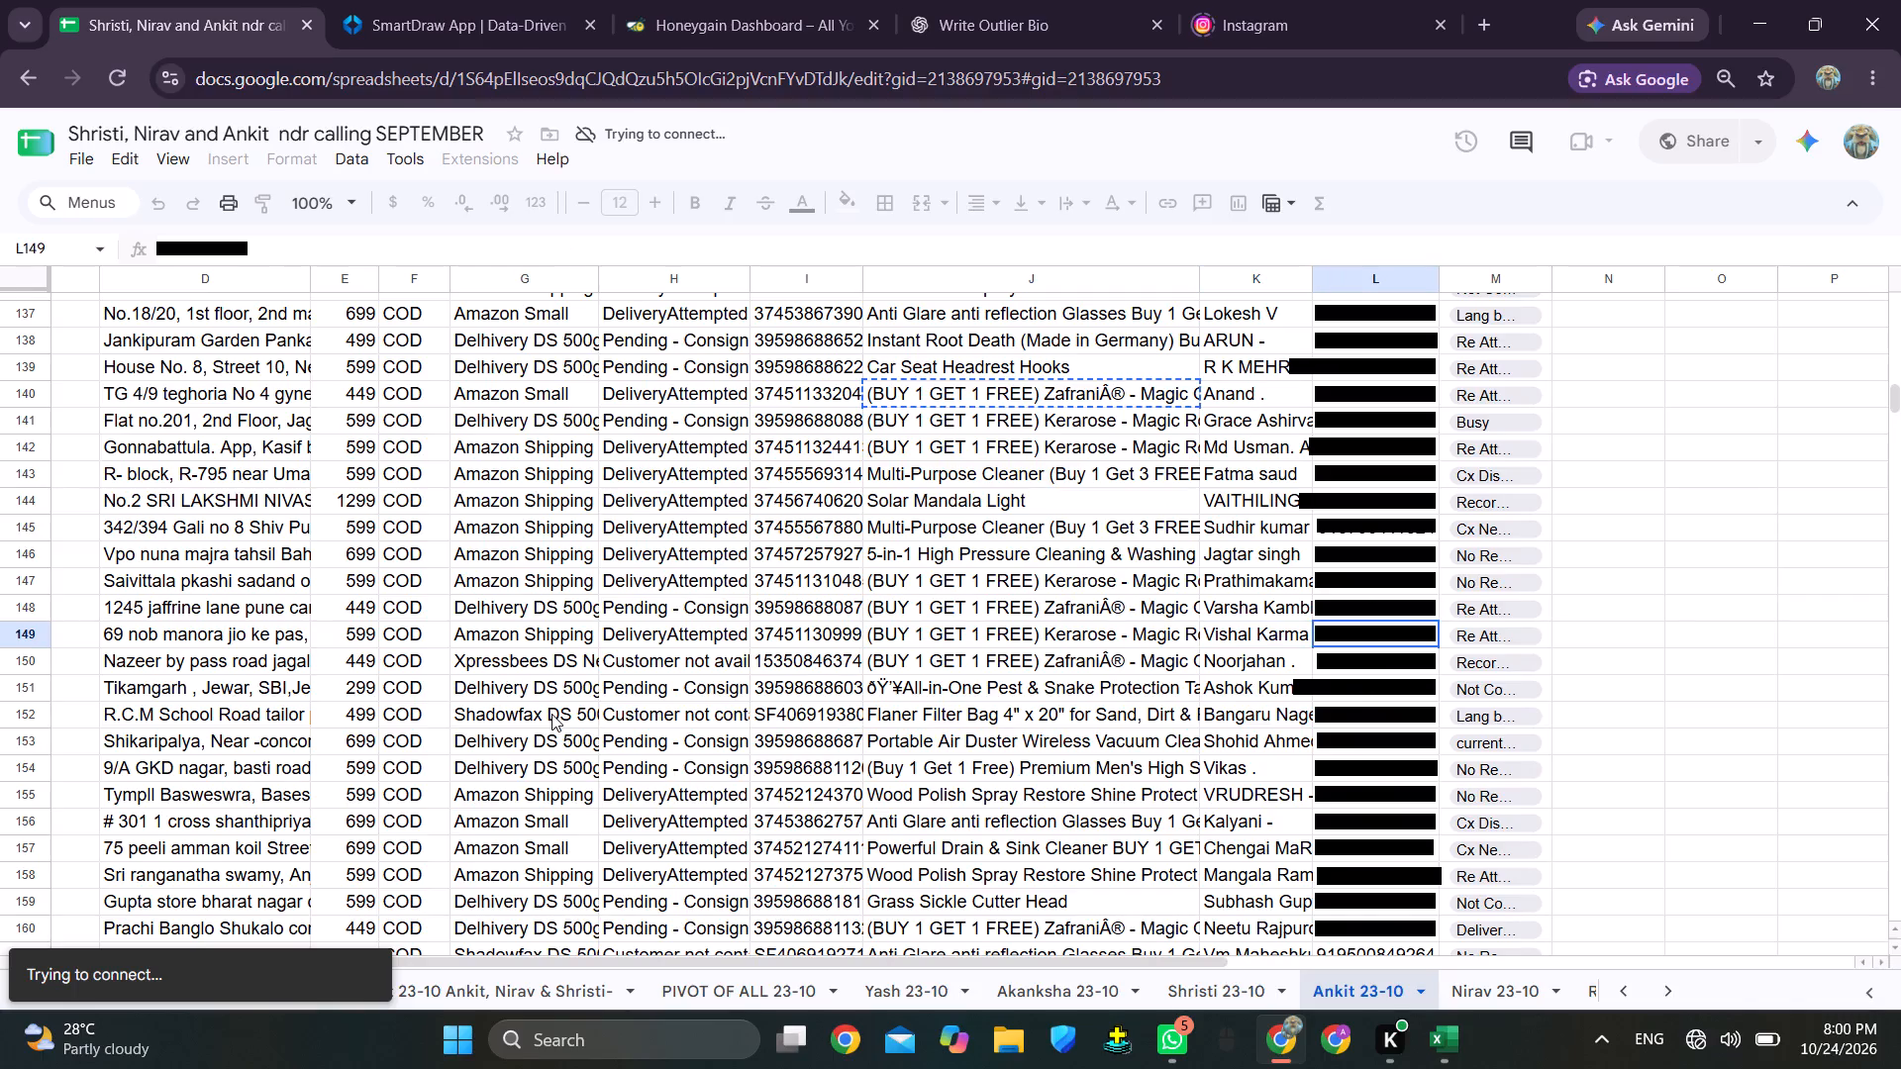
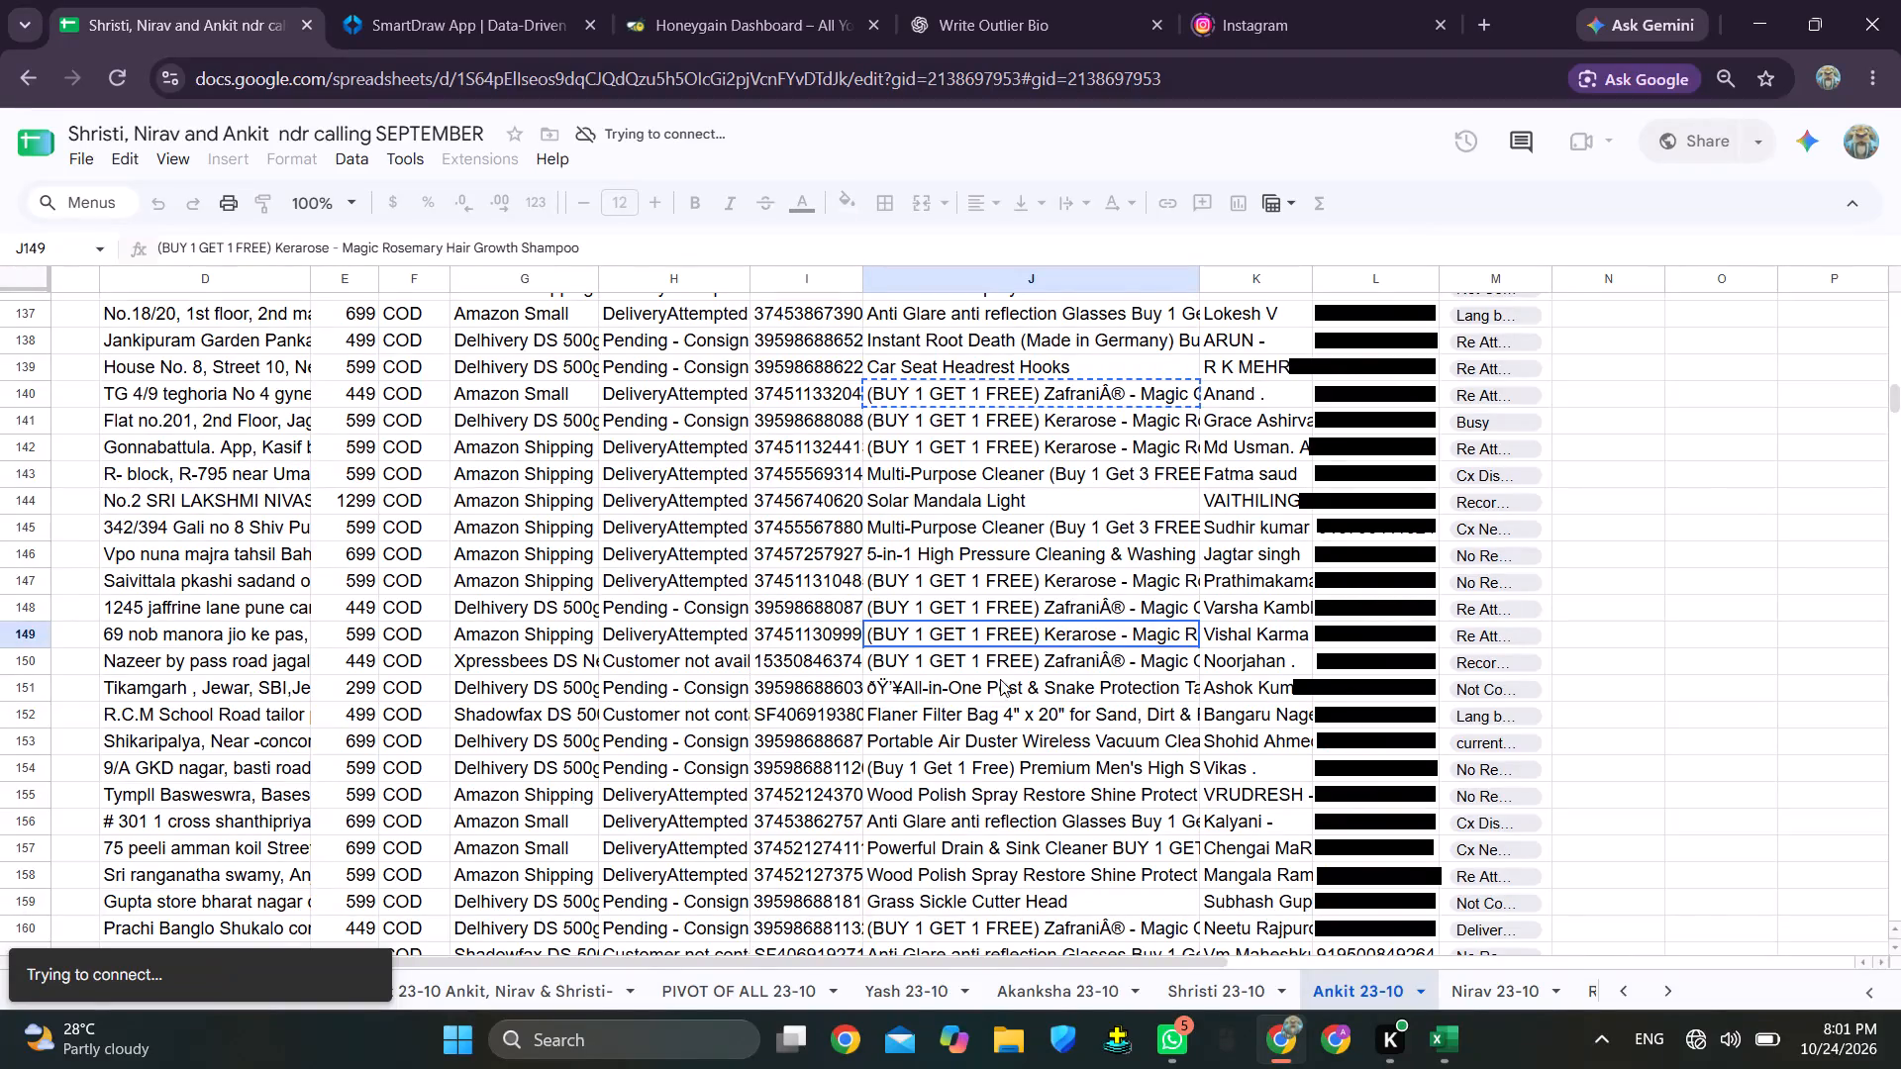
Examine the row 148 order's customer address, customer name and phone number in the calling sheet.
left_click(199, 608)
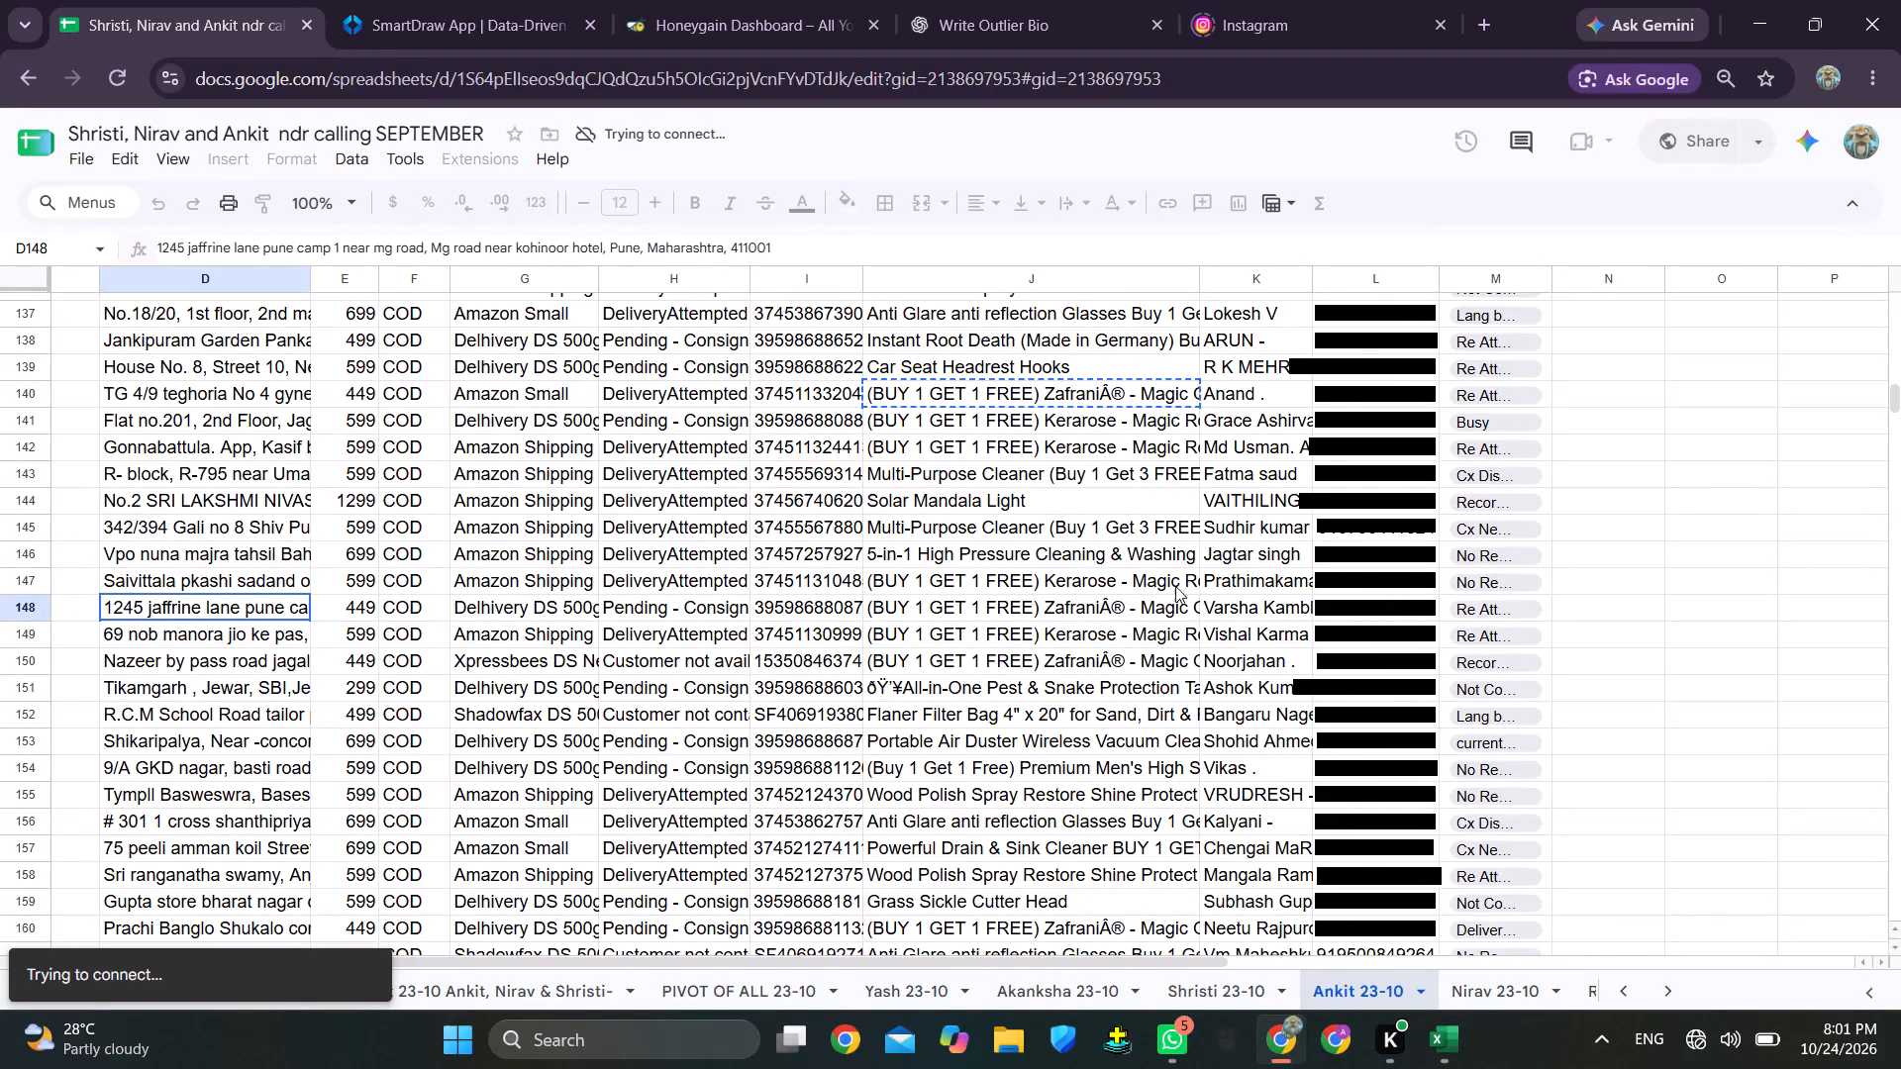
left_click(1291, 606)
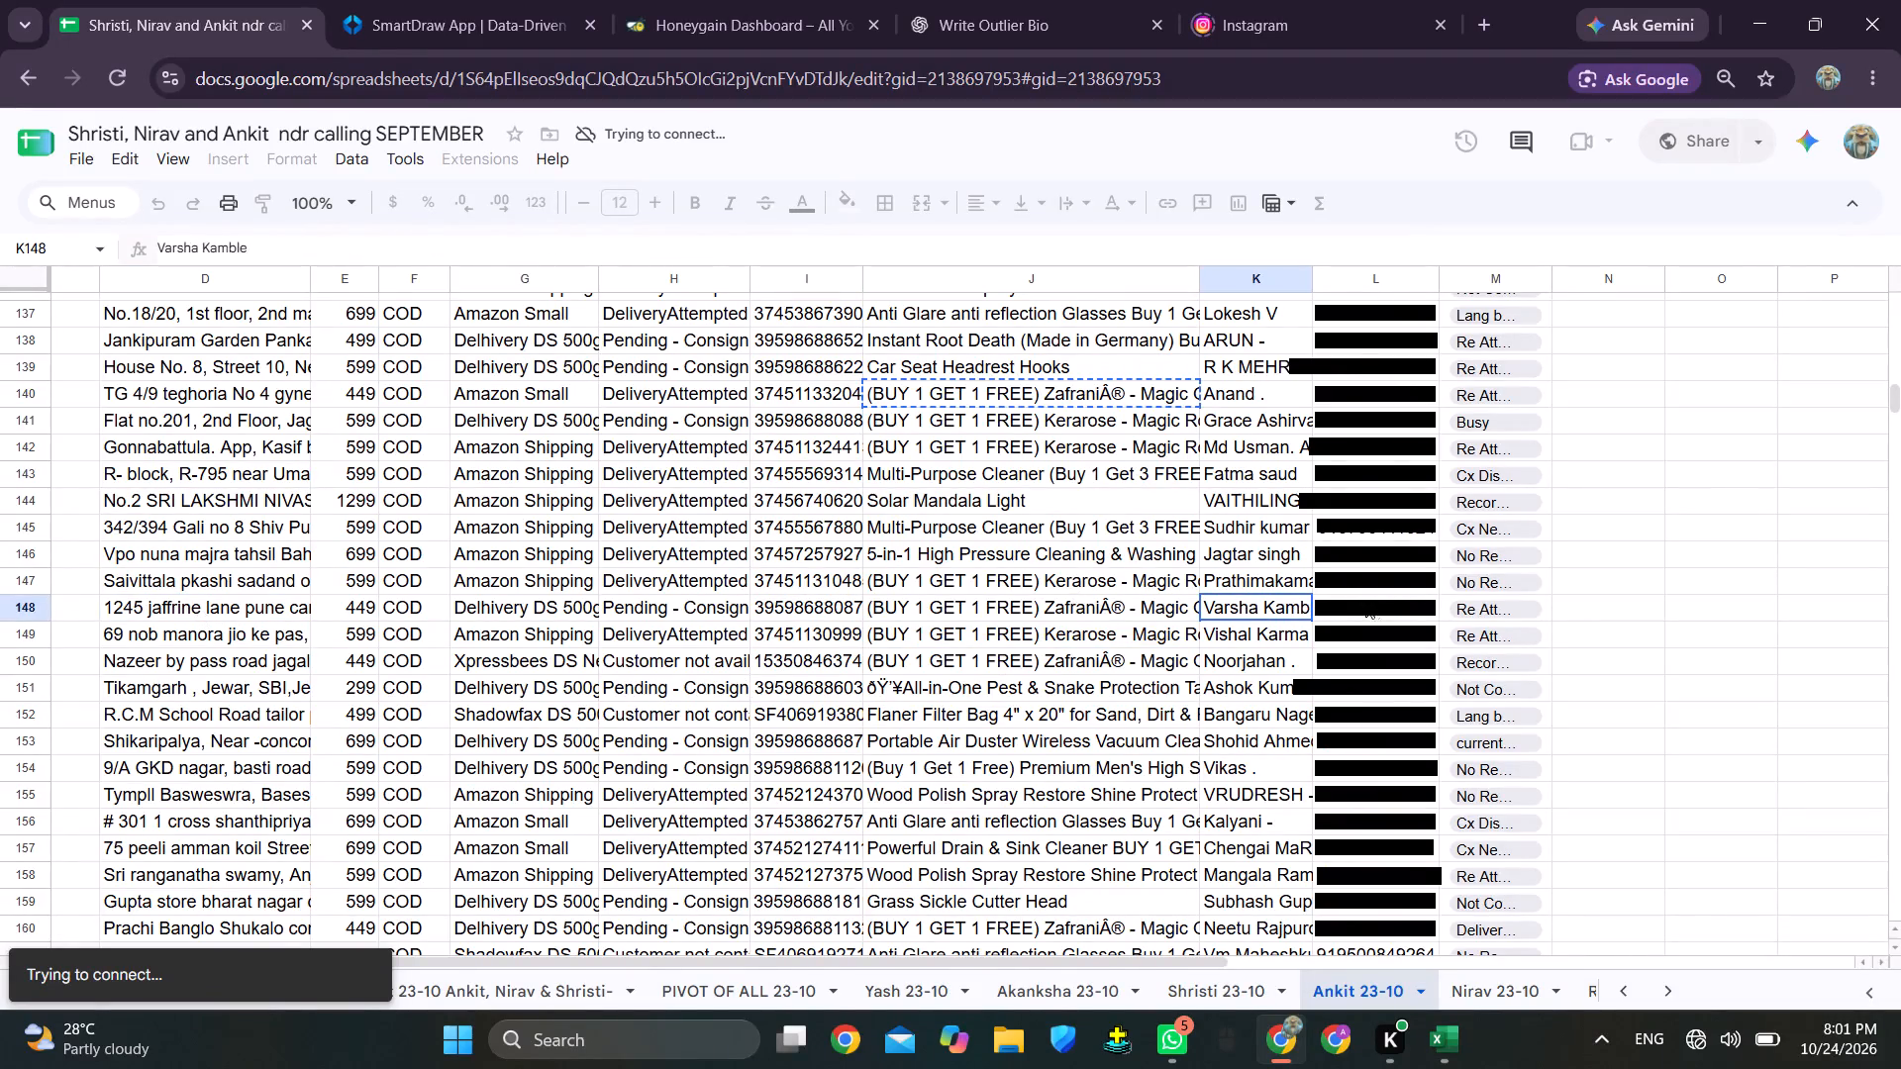
left_click(1391, 601)
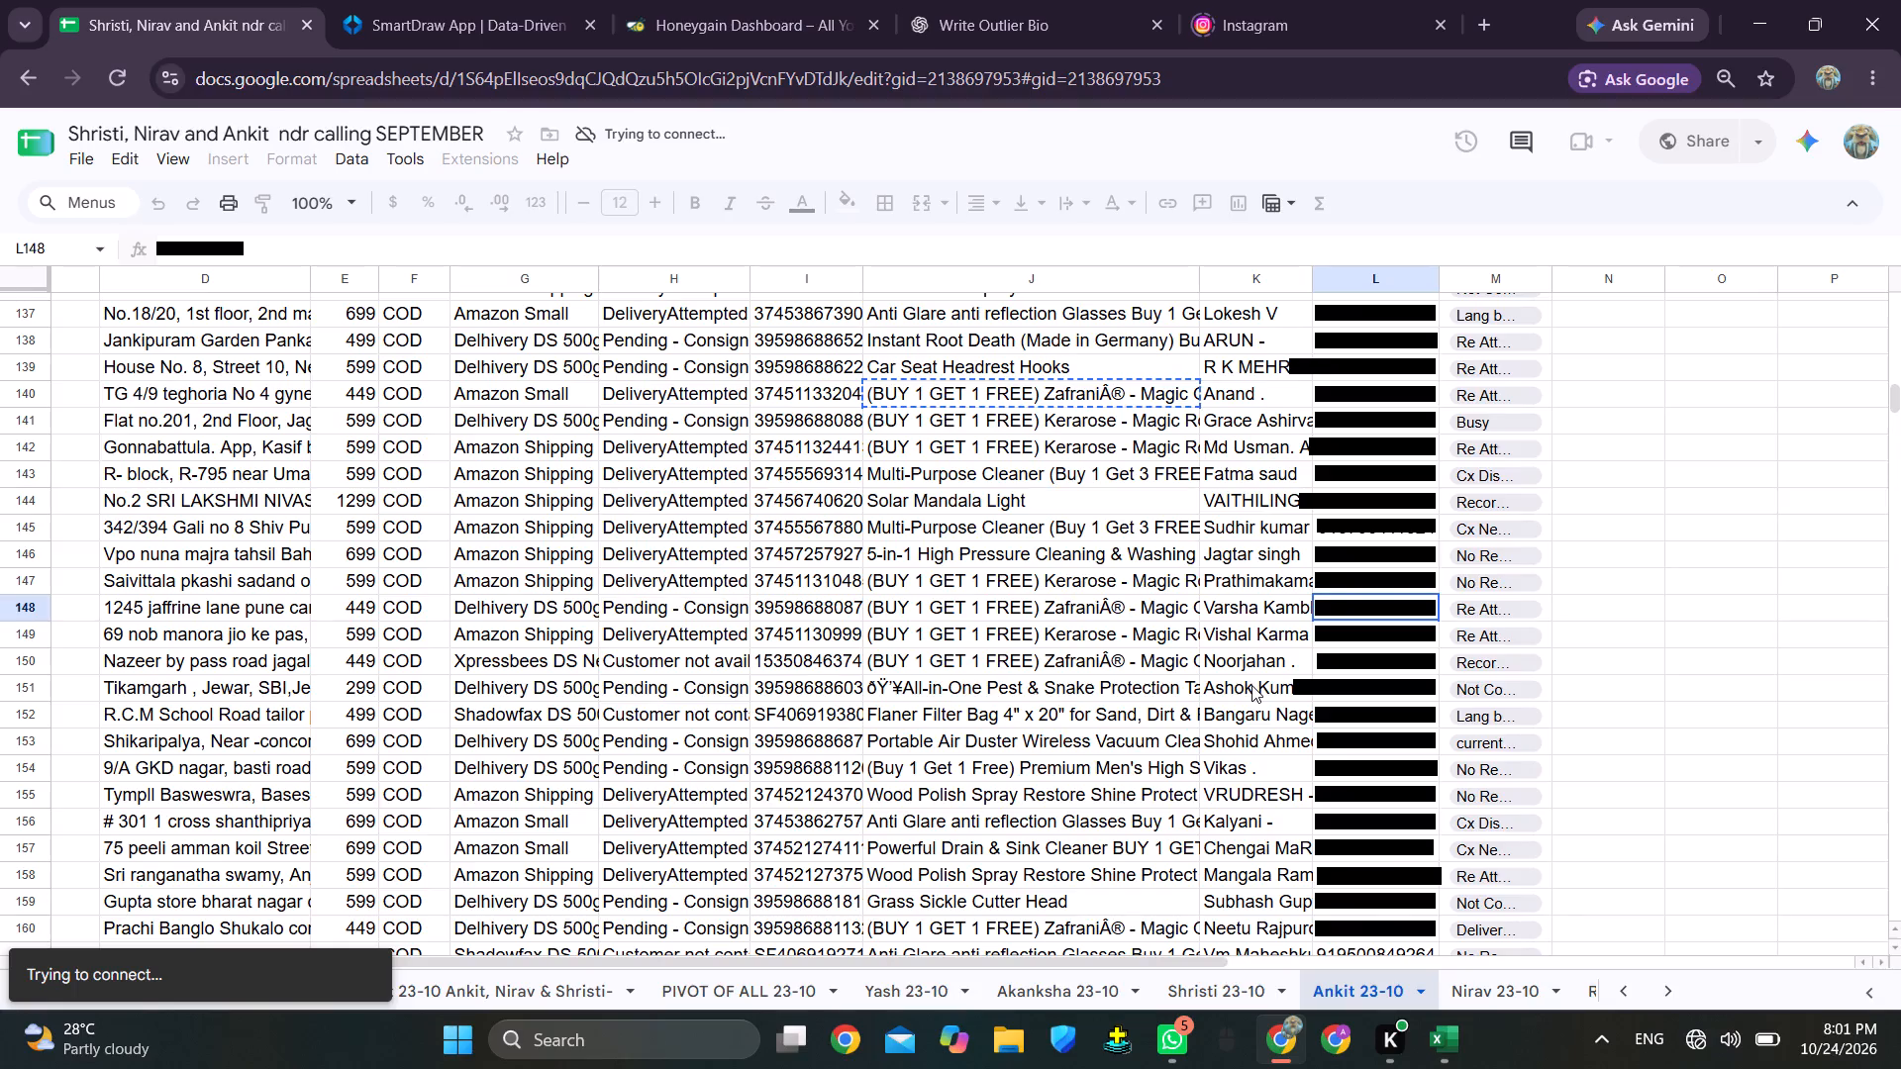
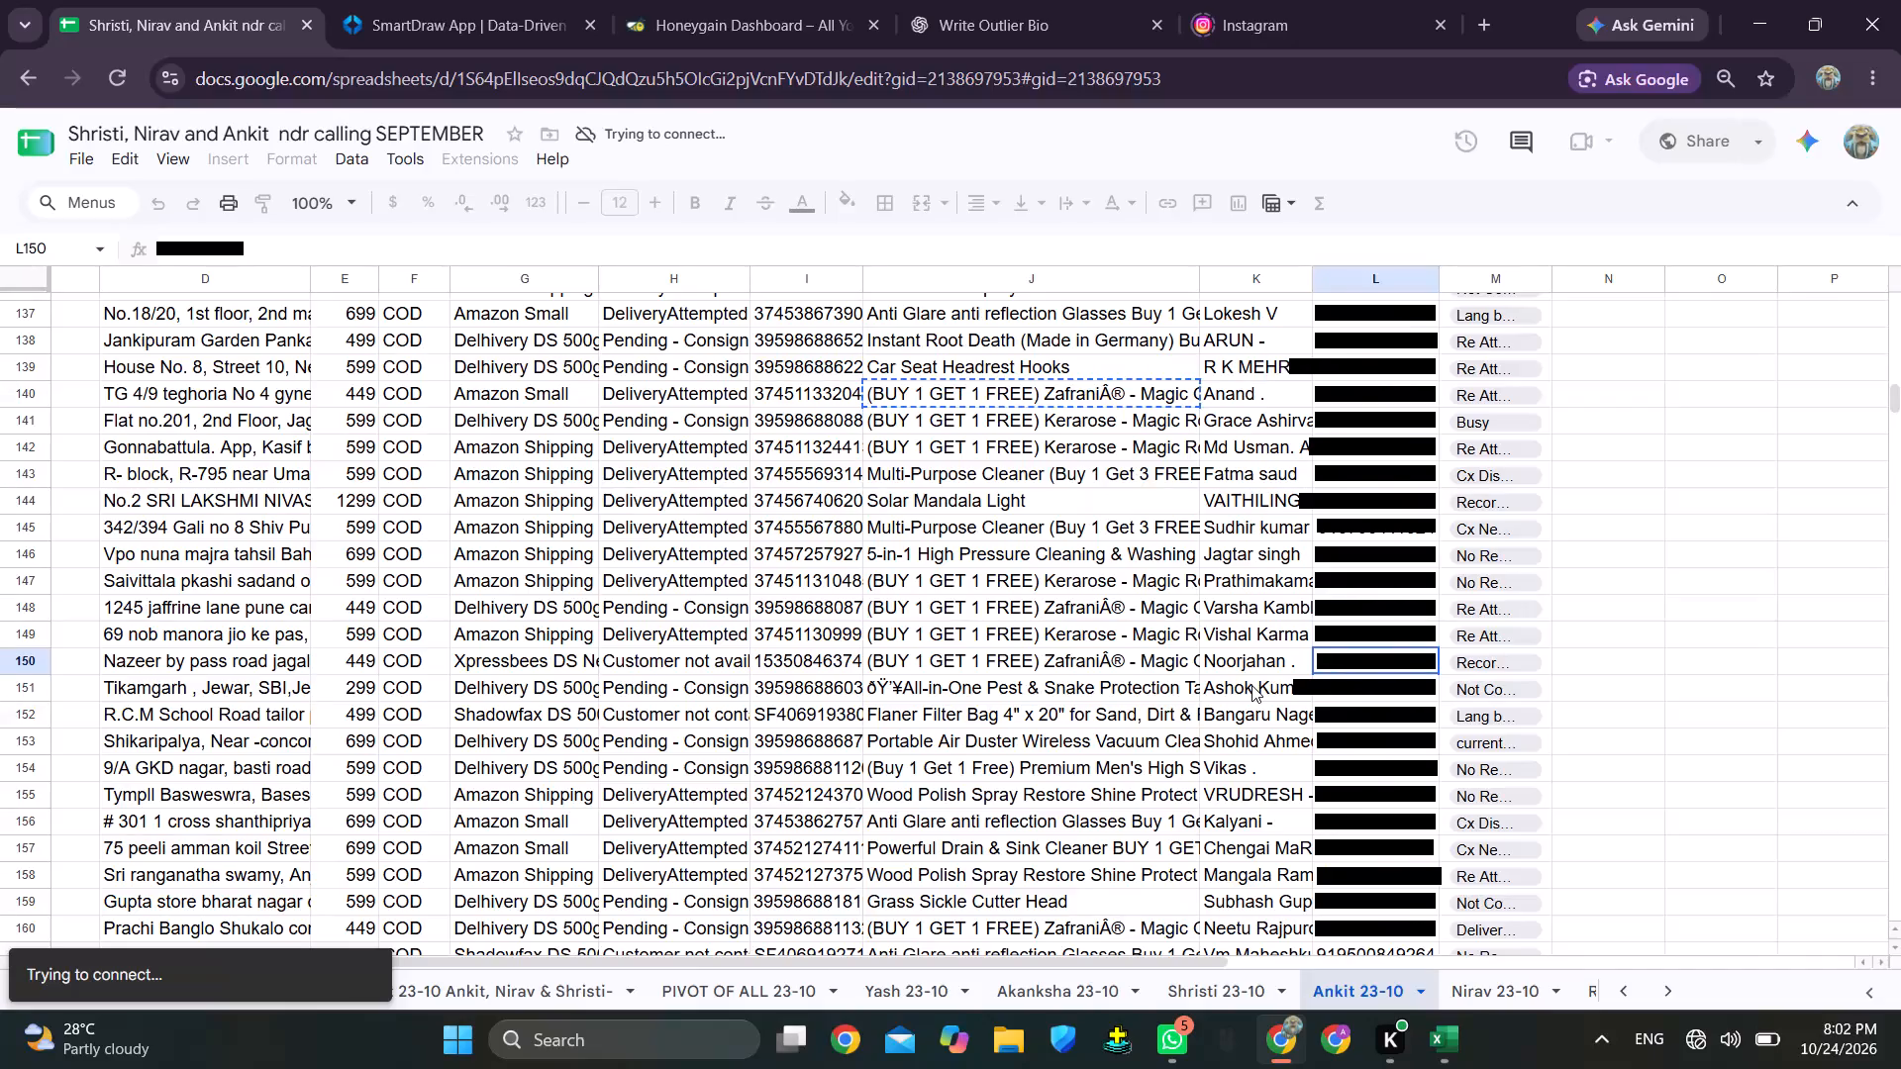
Examine the customer addresses of the orders in rows 150 to 160 of the calling sheet.
left_click(285, 661)
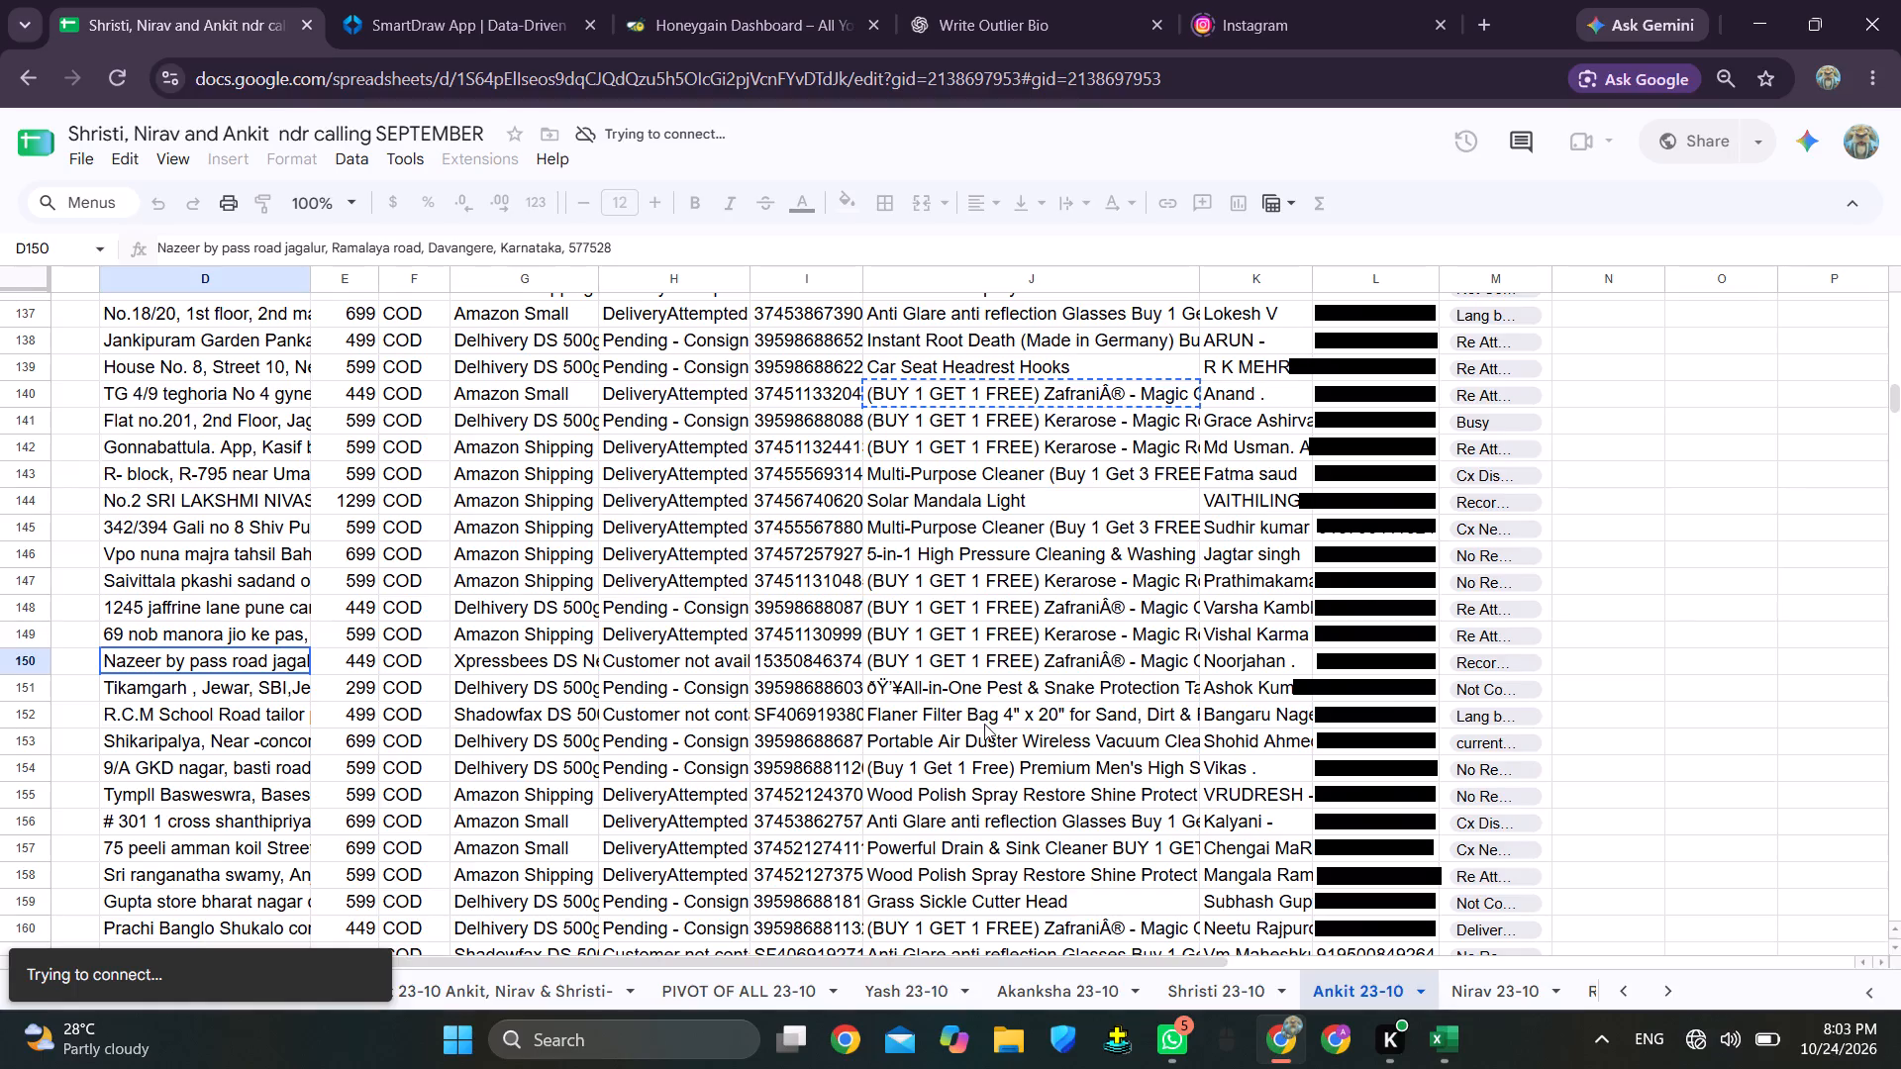
key("Down")
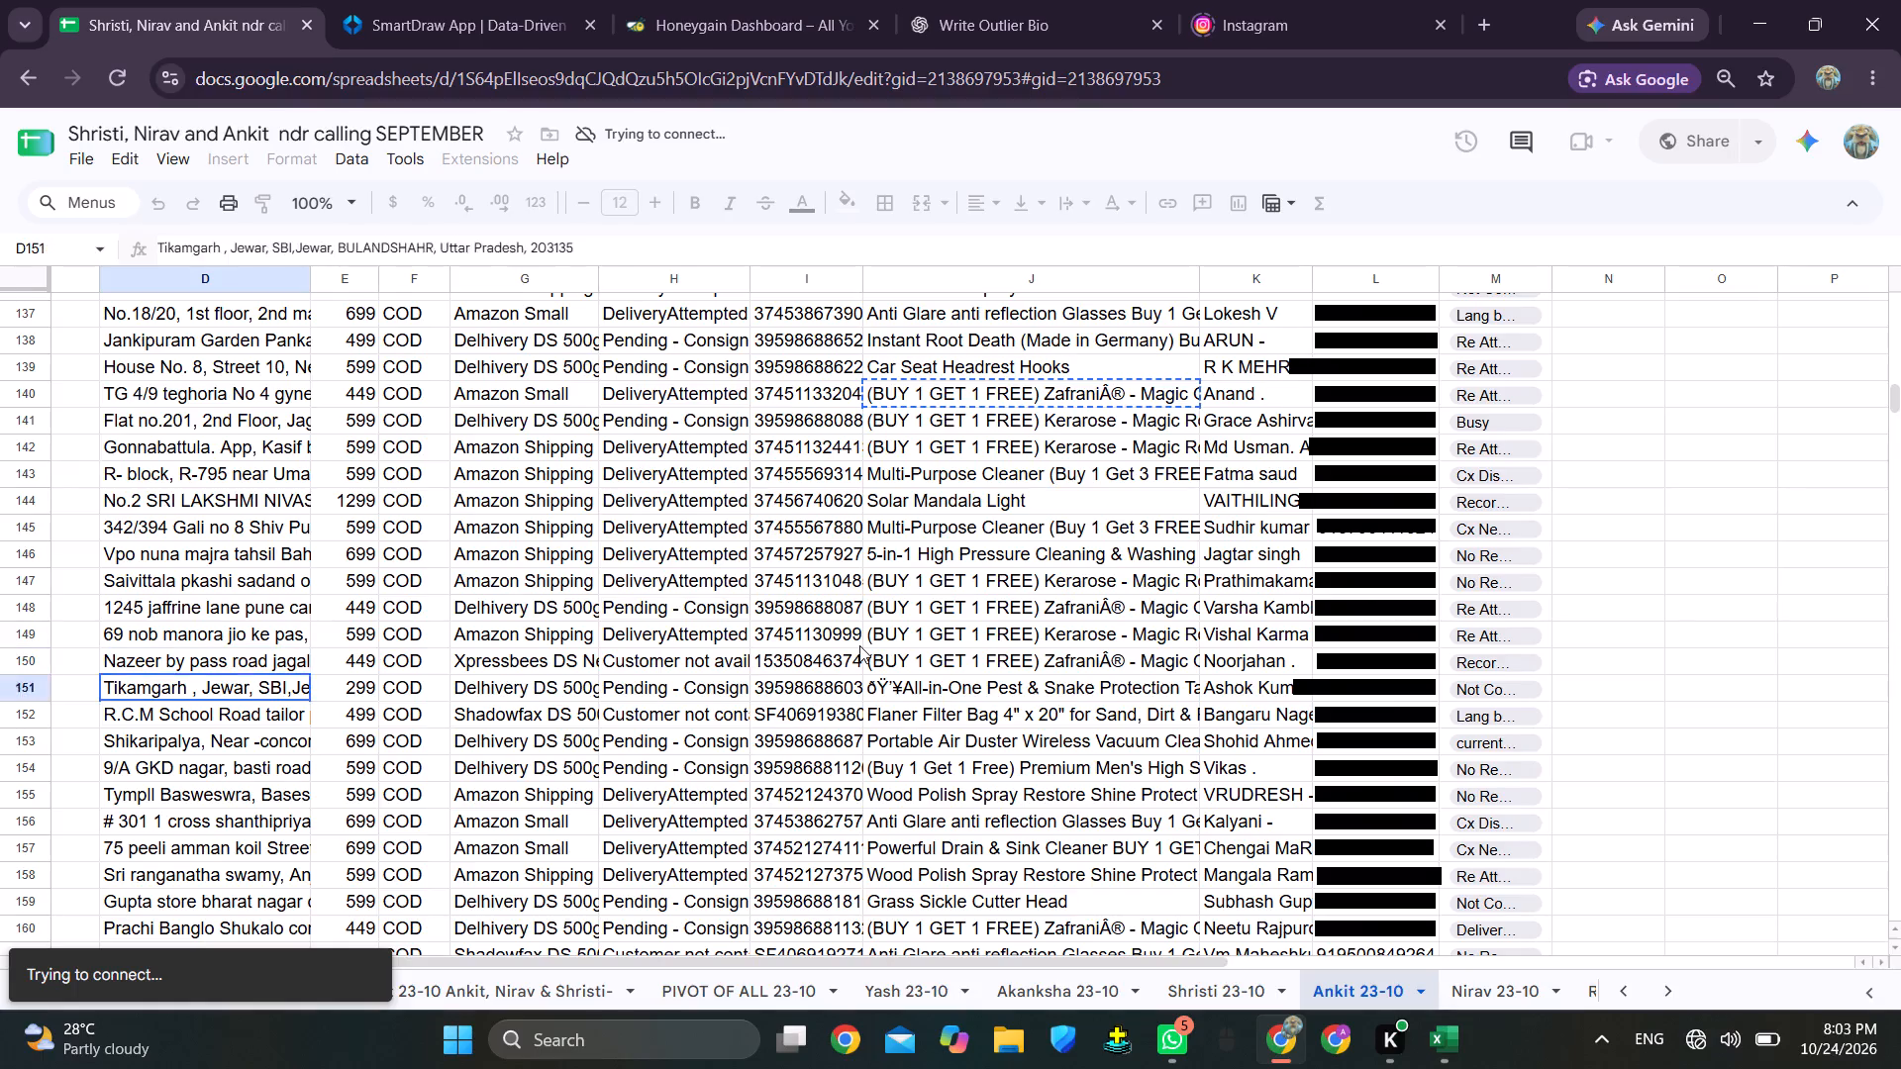
key("Down")
key("Down")
key("Down")
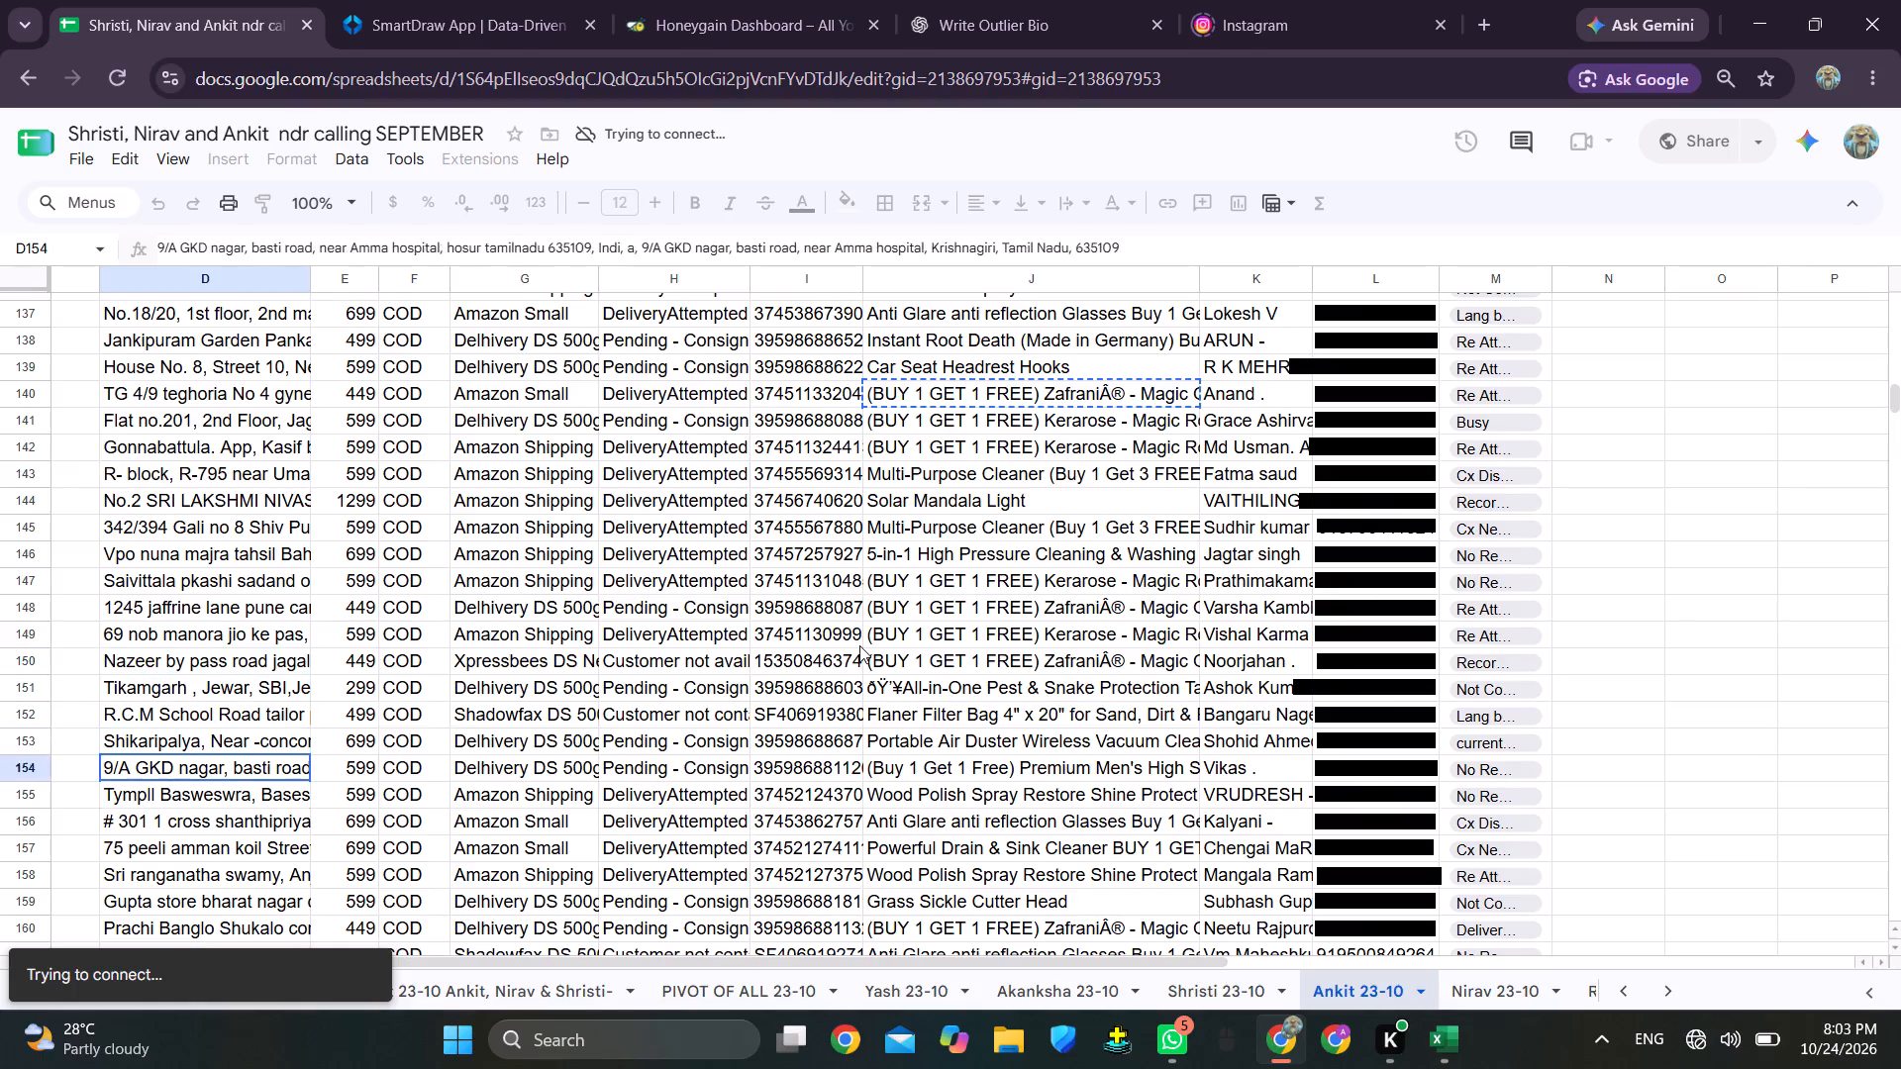
key("Down")
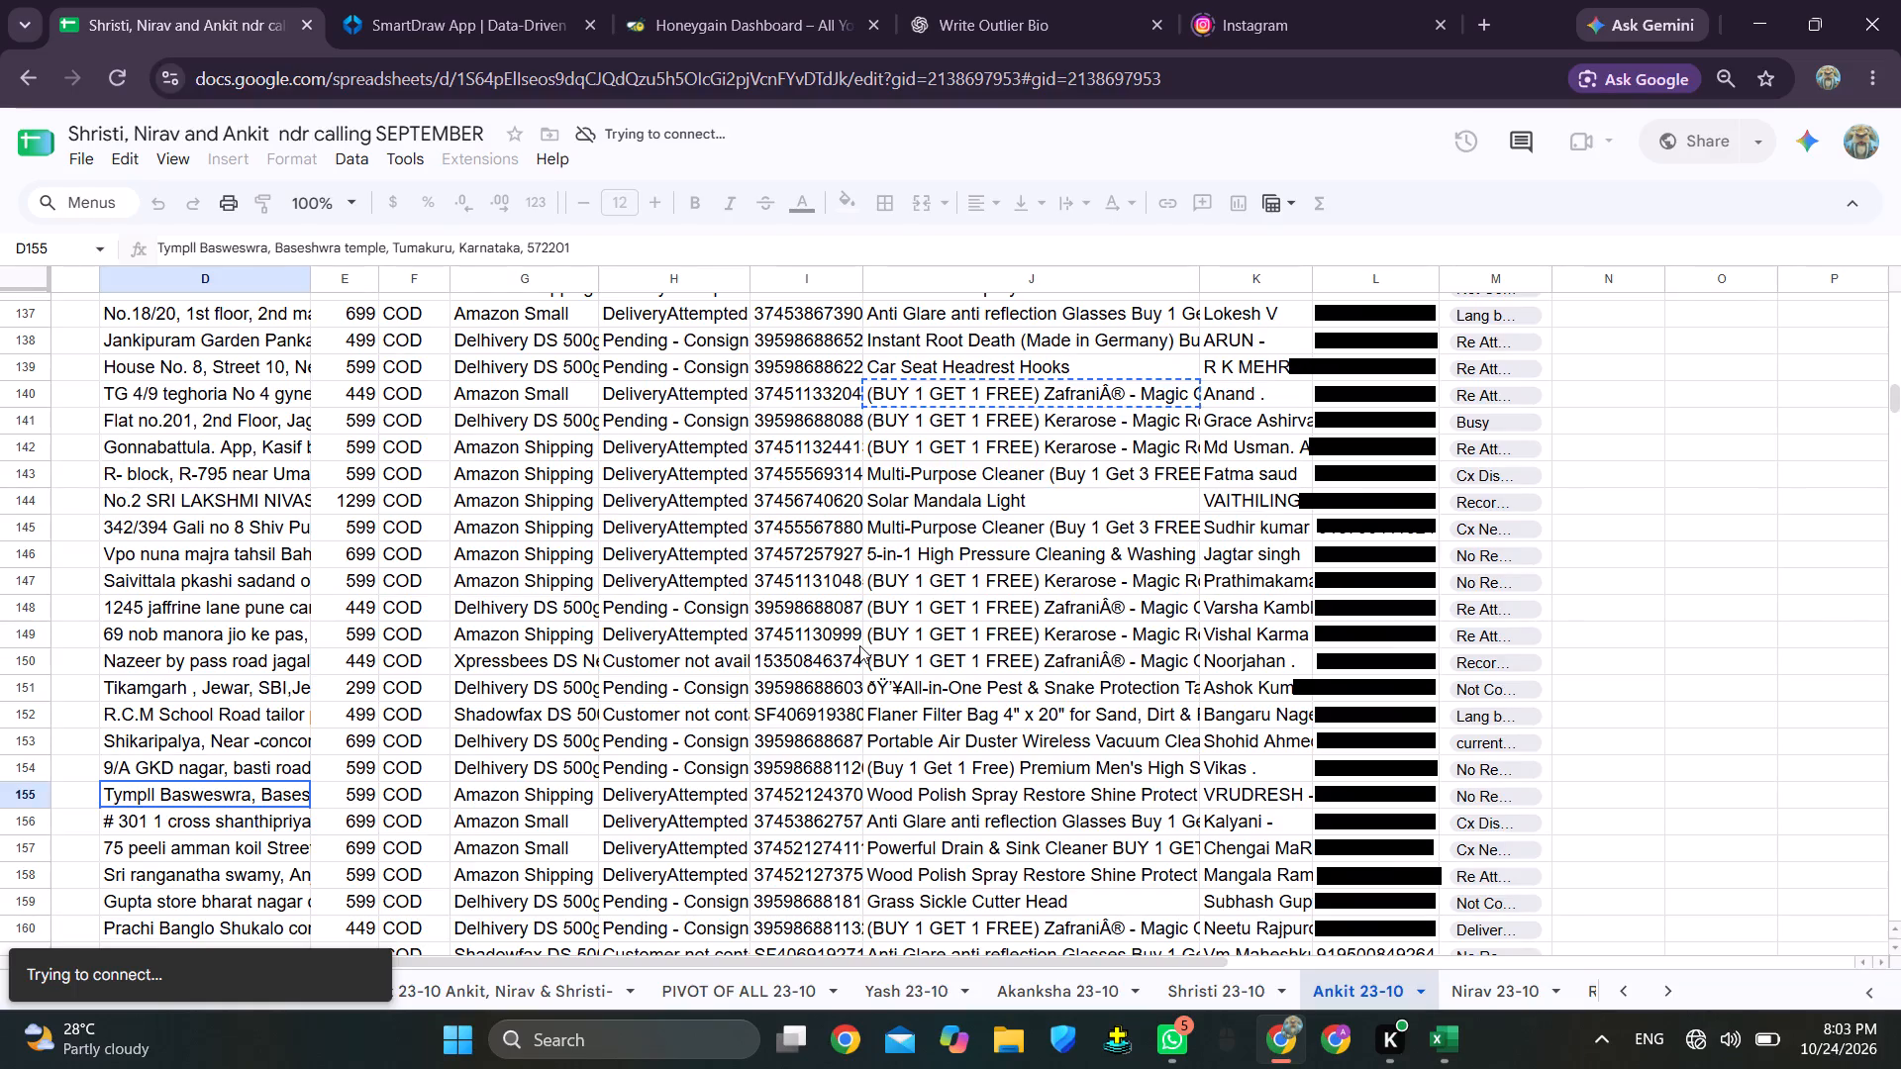
key("Down")
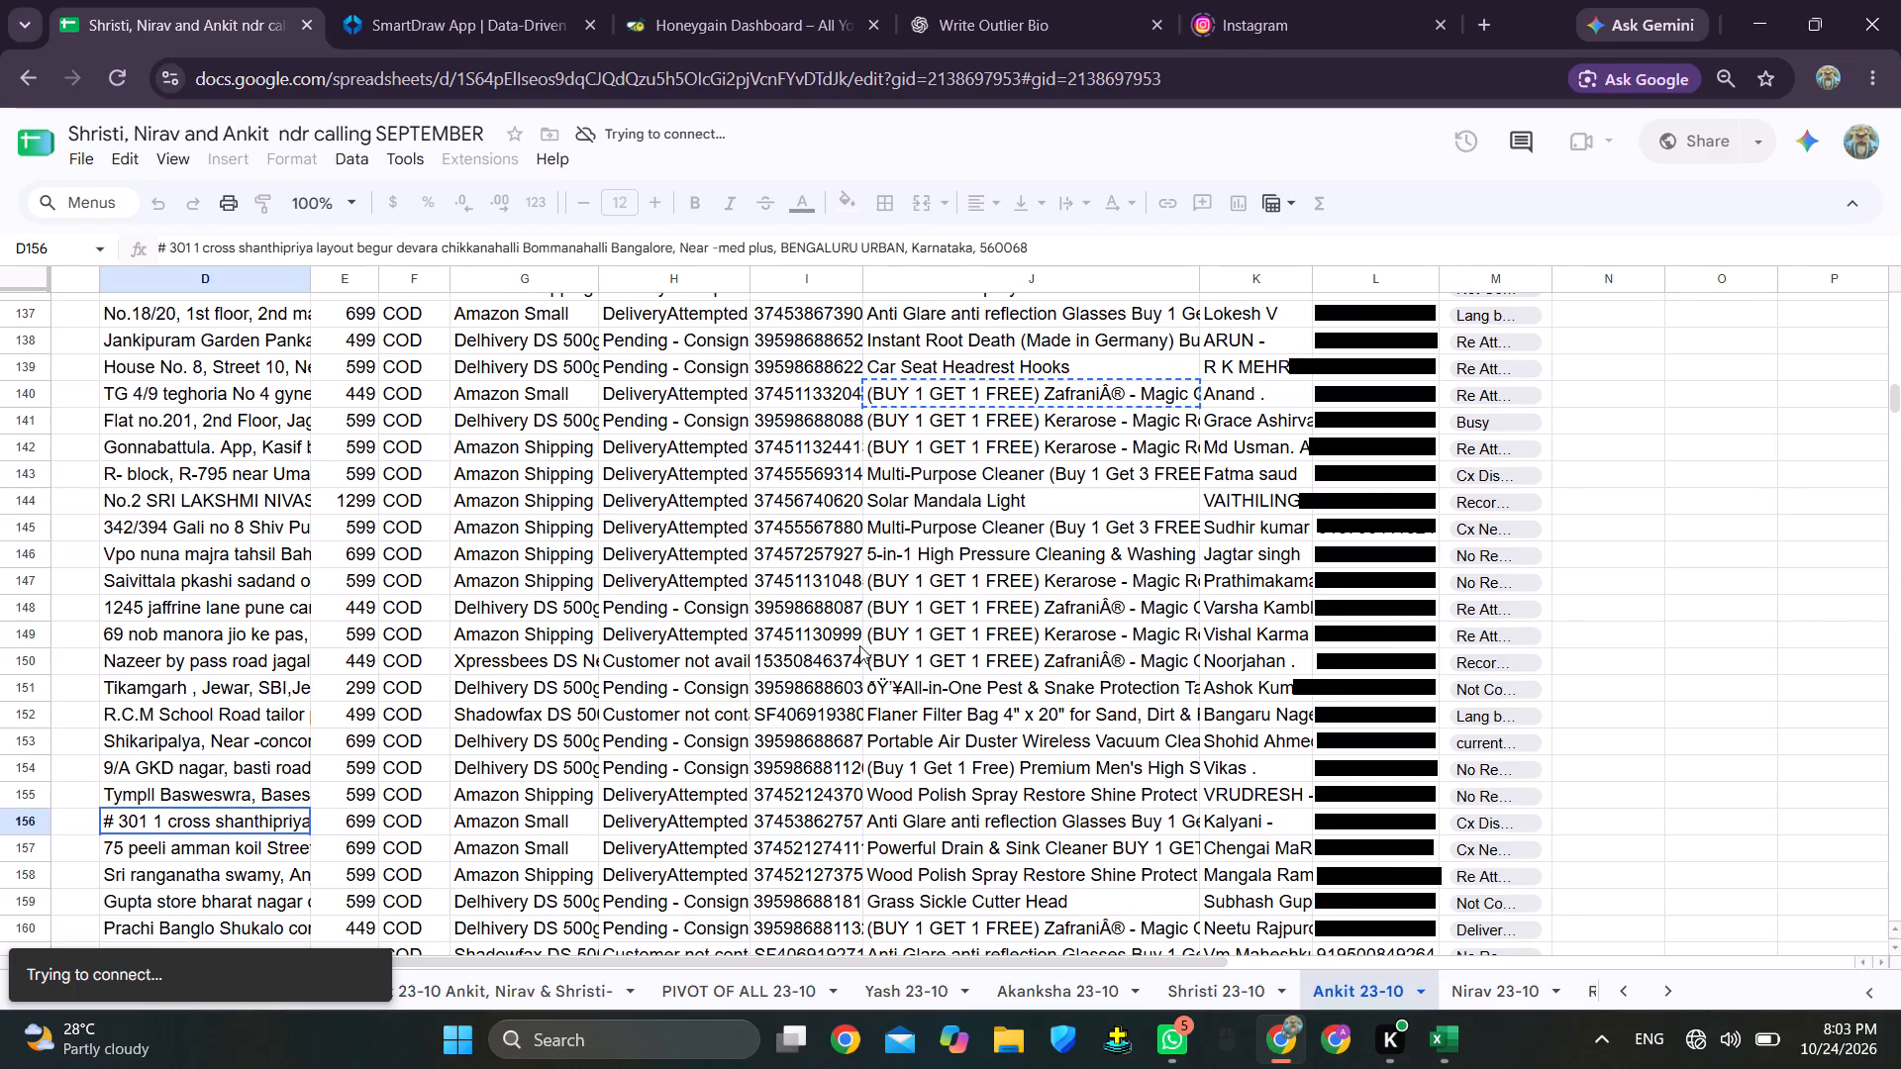
key("Down")
key("Down")
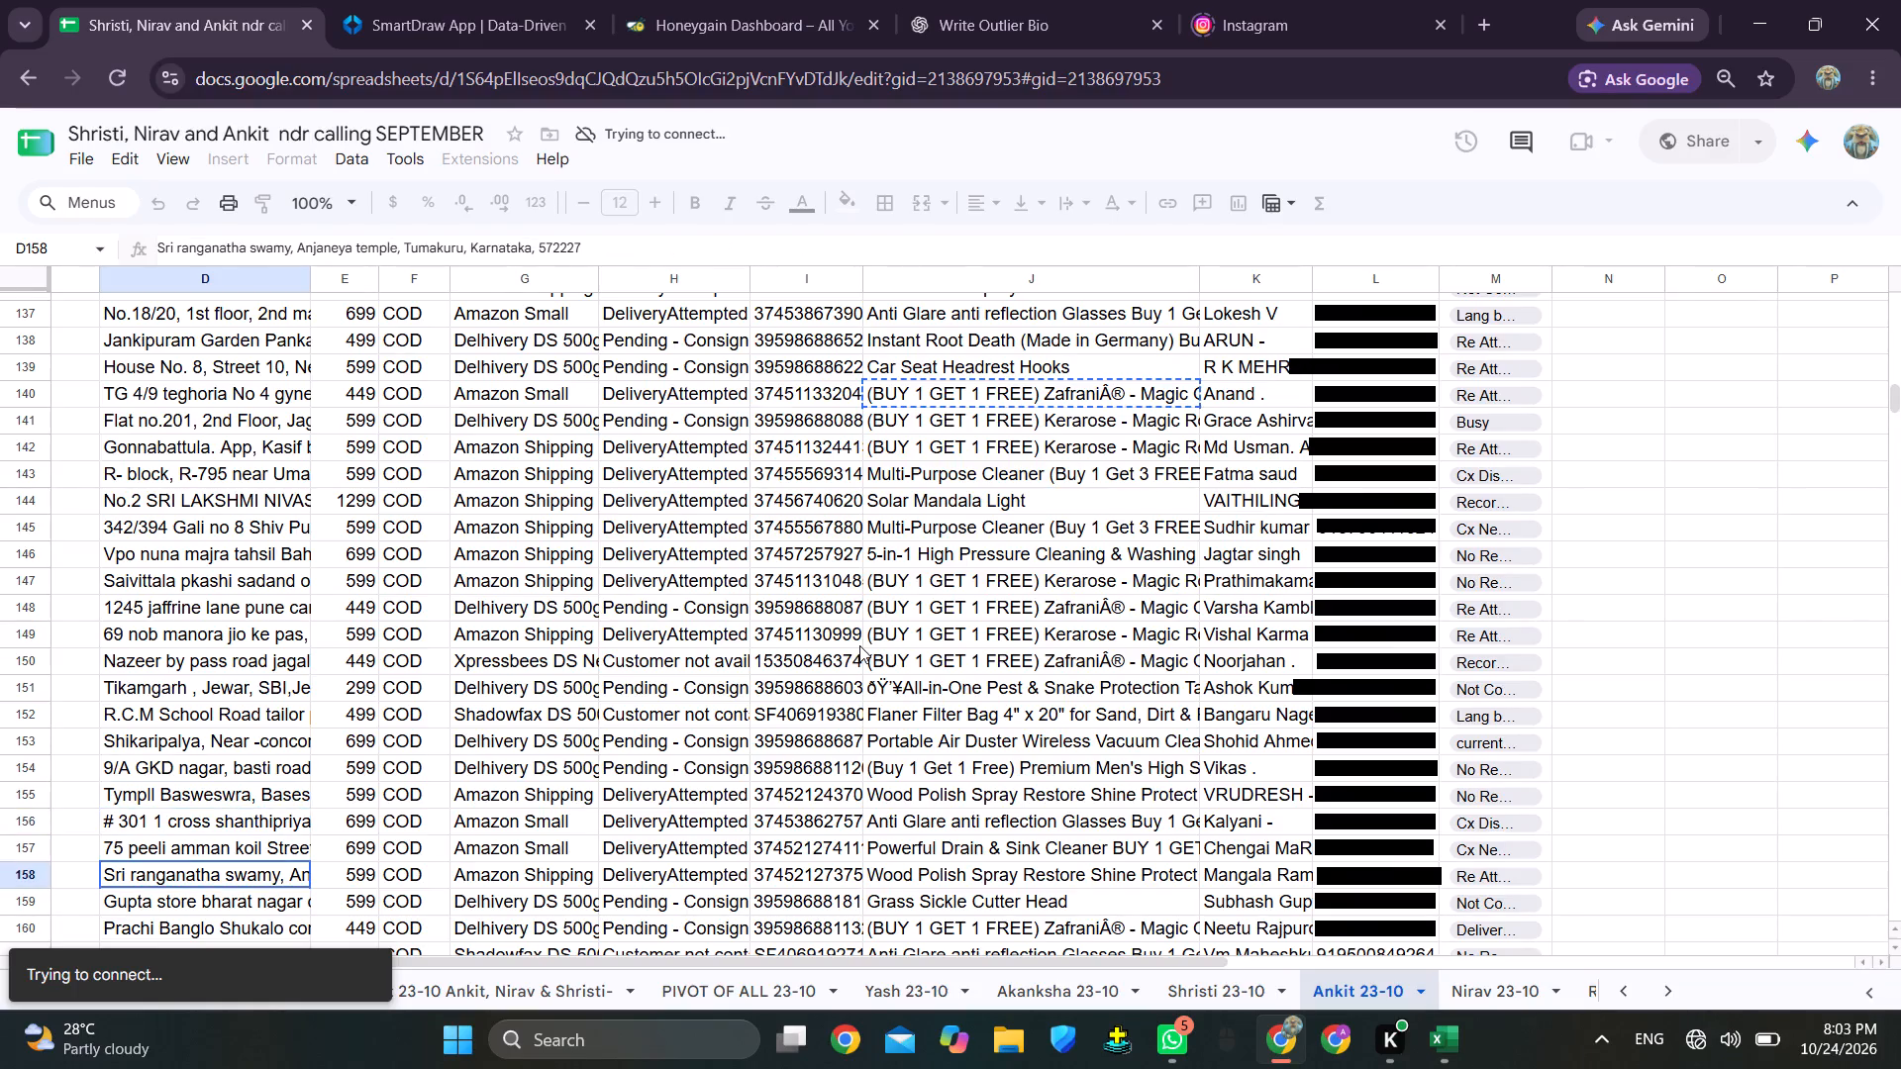
key("Down")
key("Down")
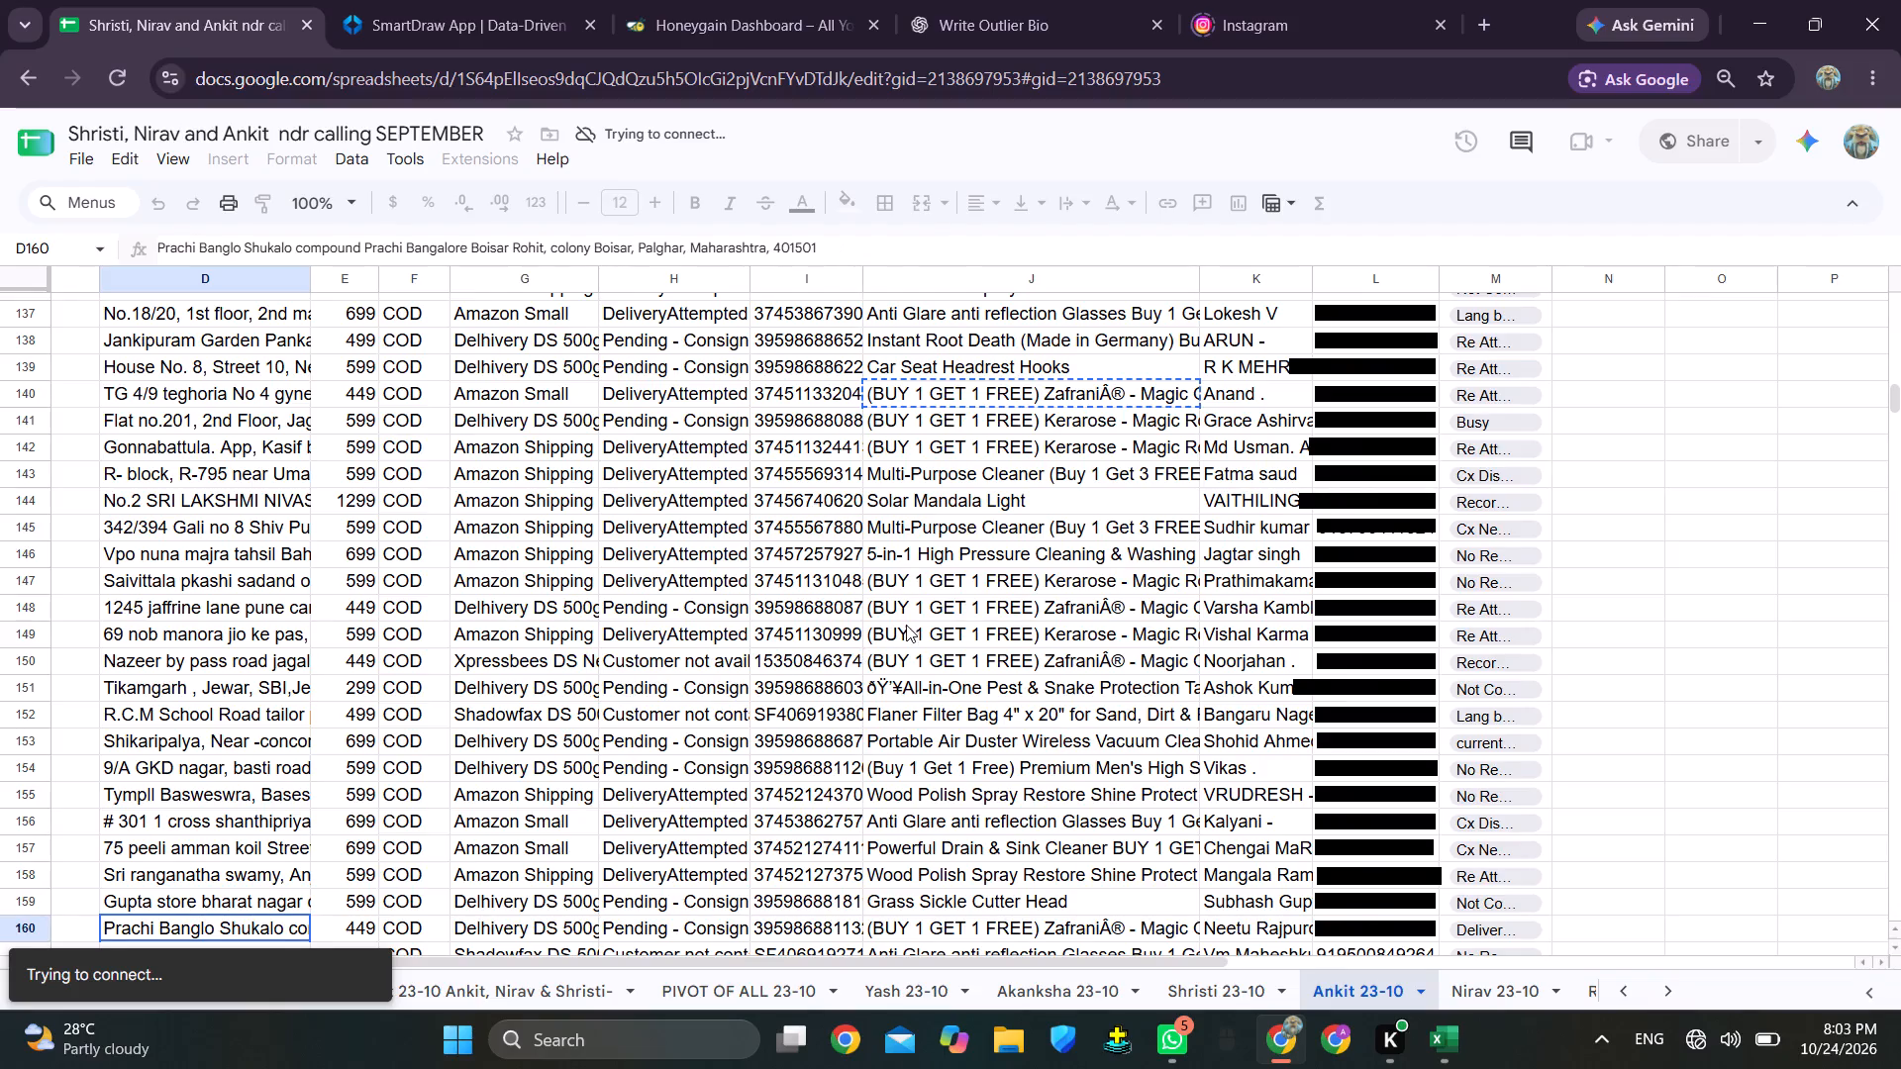
scroll(922, 638, "down", 2)
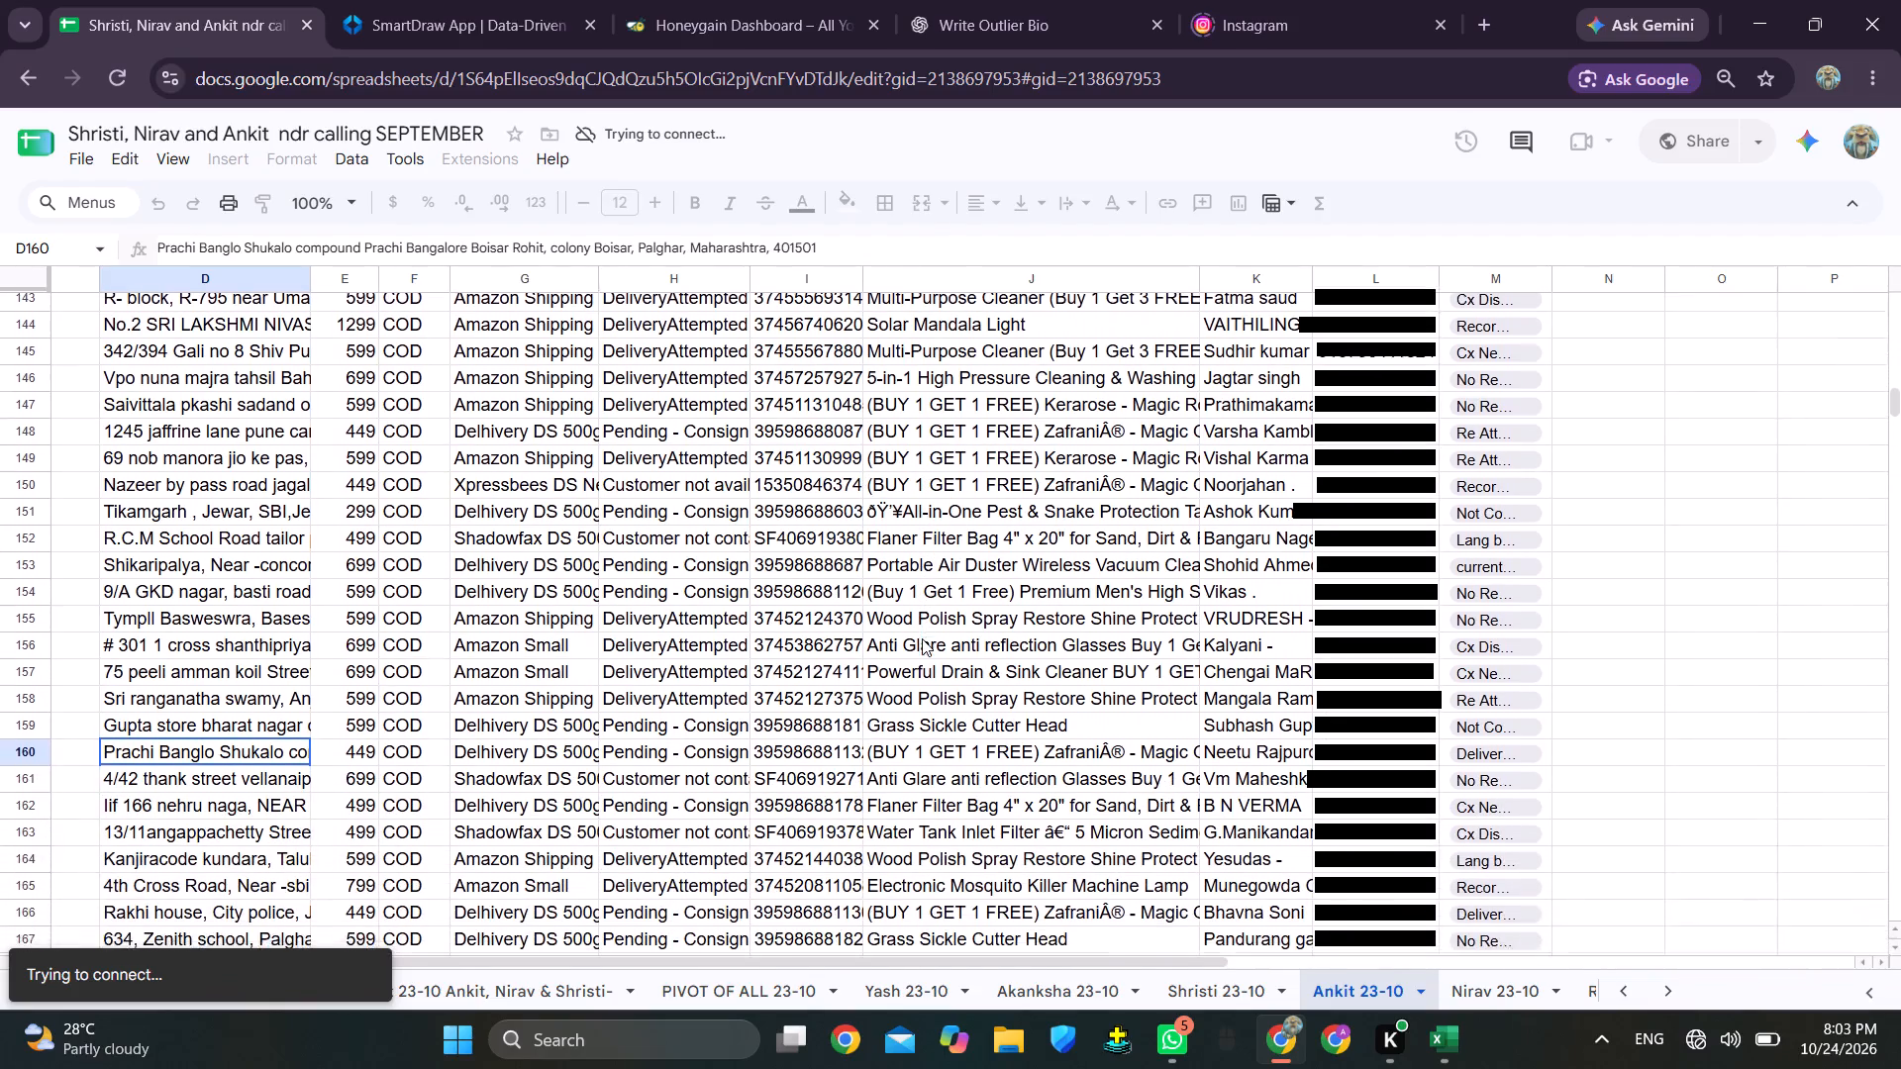
scroll(922, 638, "down", 2)
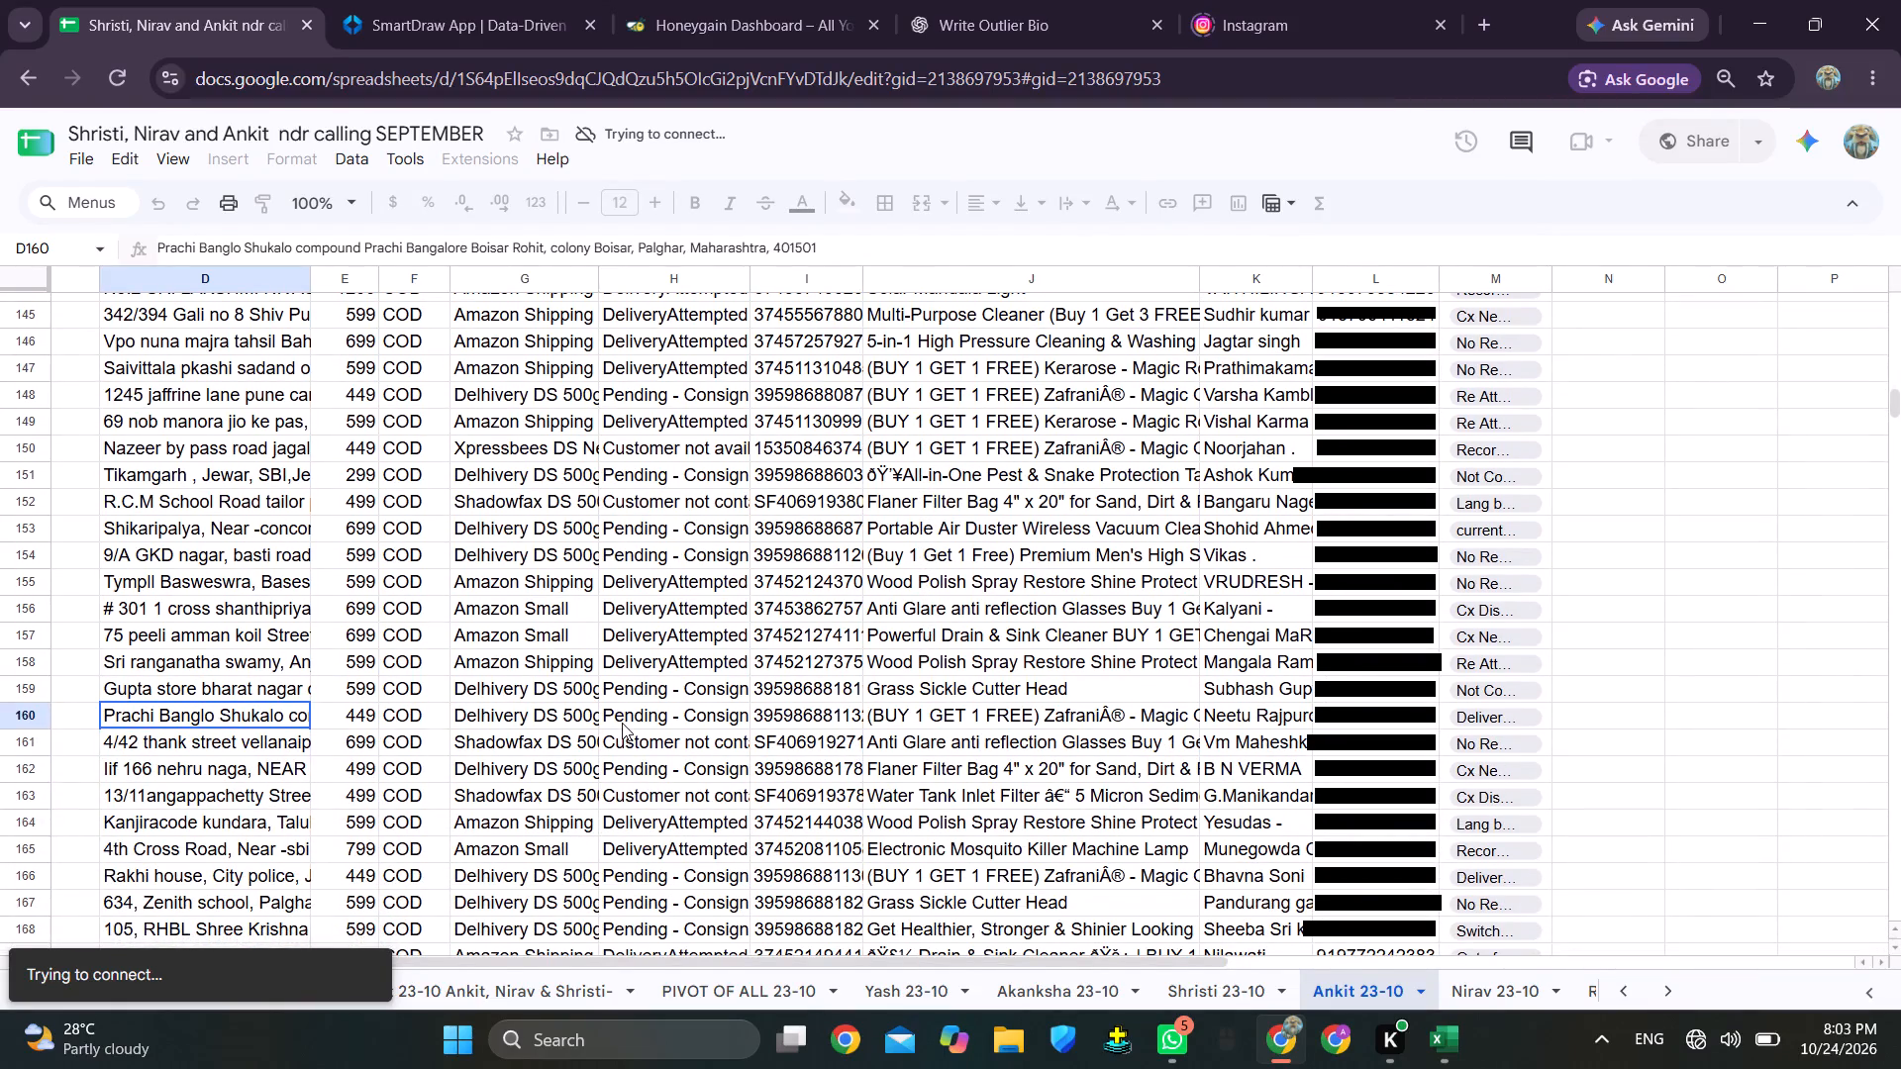
Examine the phone number of the row 160 order in the calling sheet.
key("Right")
key("Right")
key("Right")
key("Right")
key("Right")
key("Right")
key("Right")
key("Right")
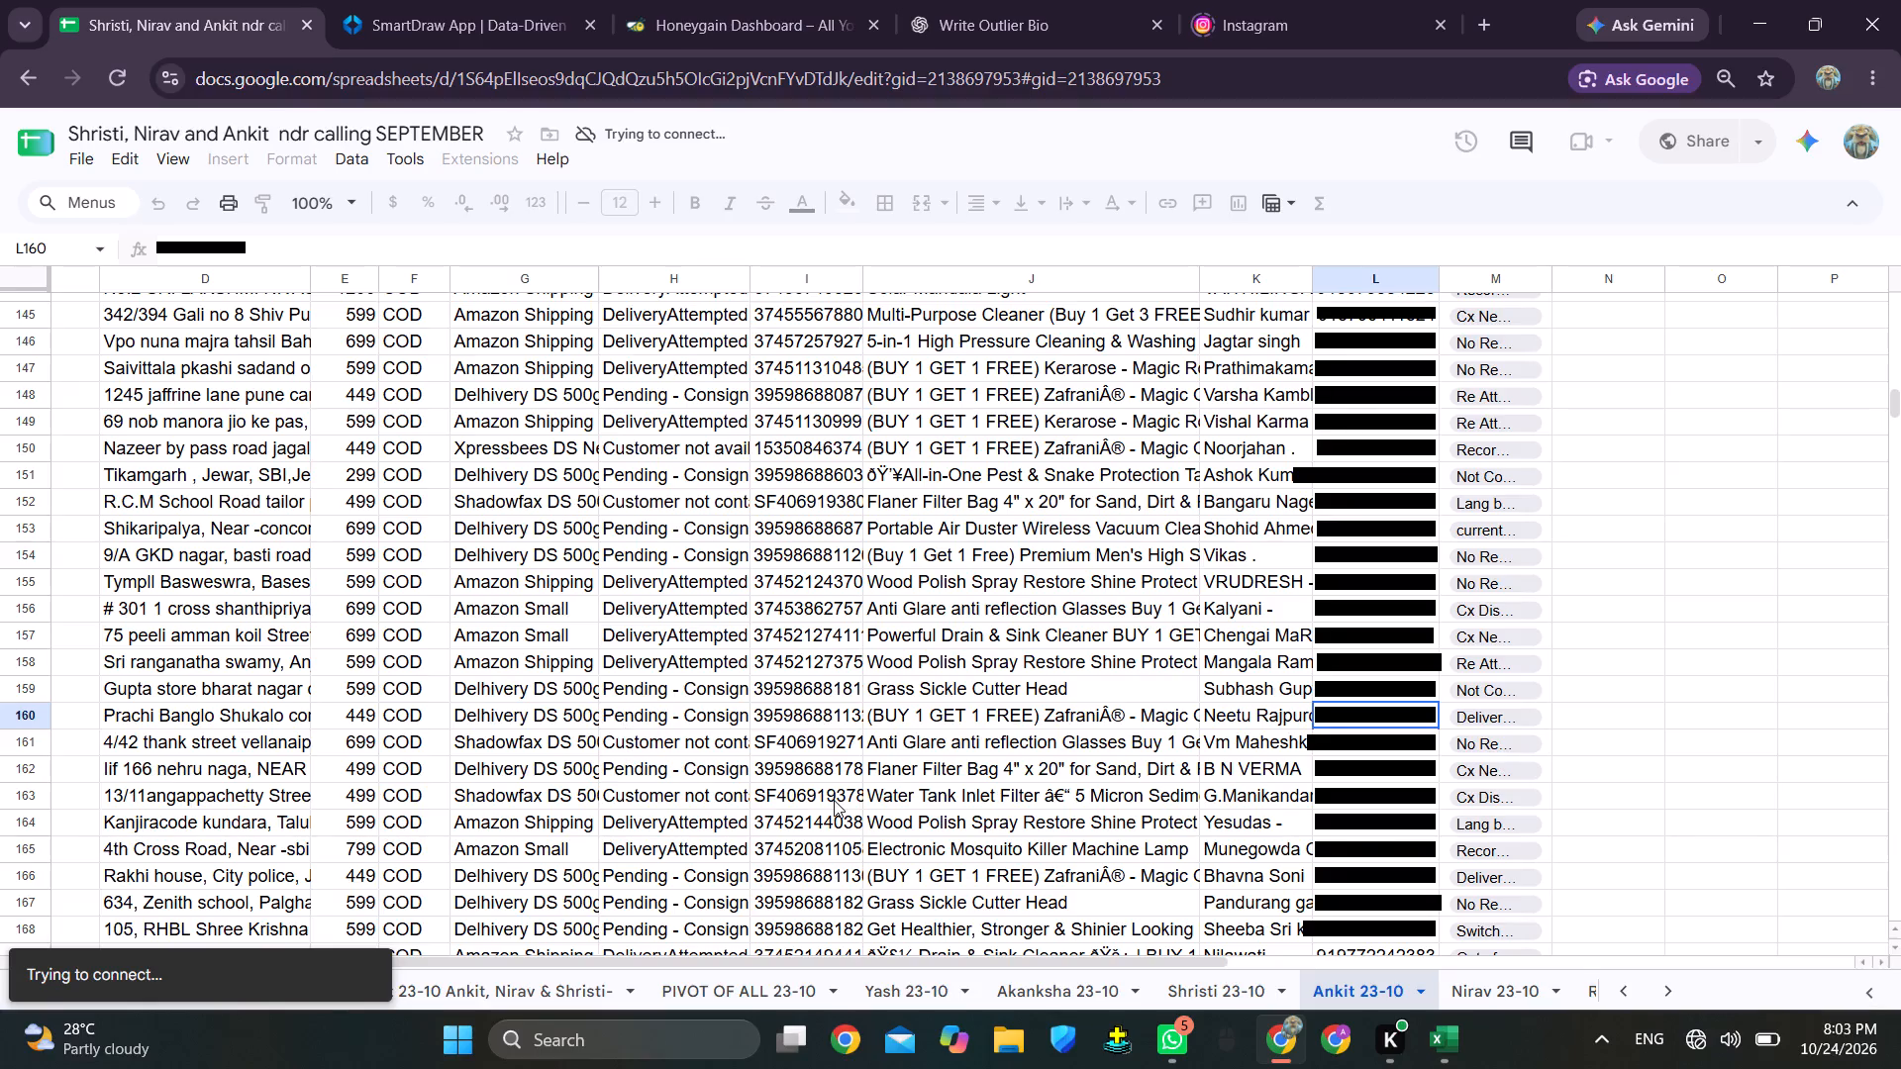
Switch to the "my orders meesho" Excel workbook and check the total of the recorded order margins in C5:C10.
left_click(1447, 1033)
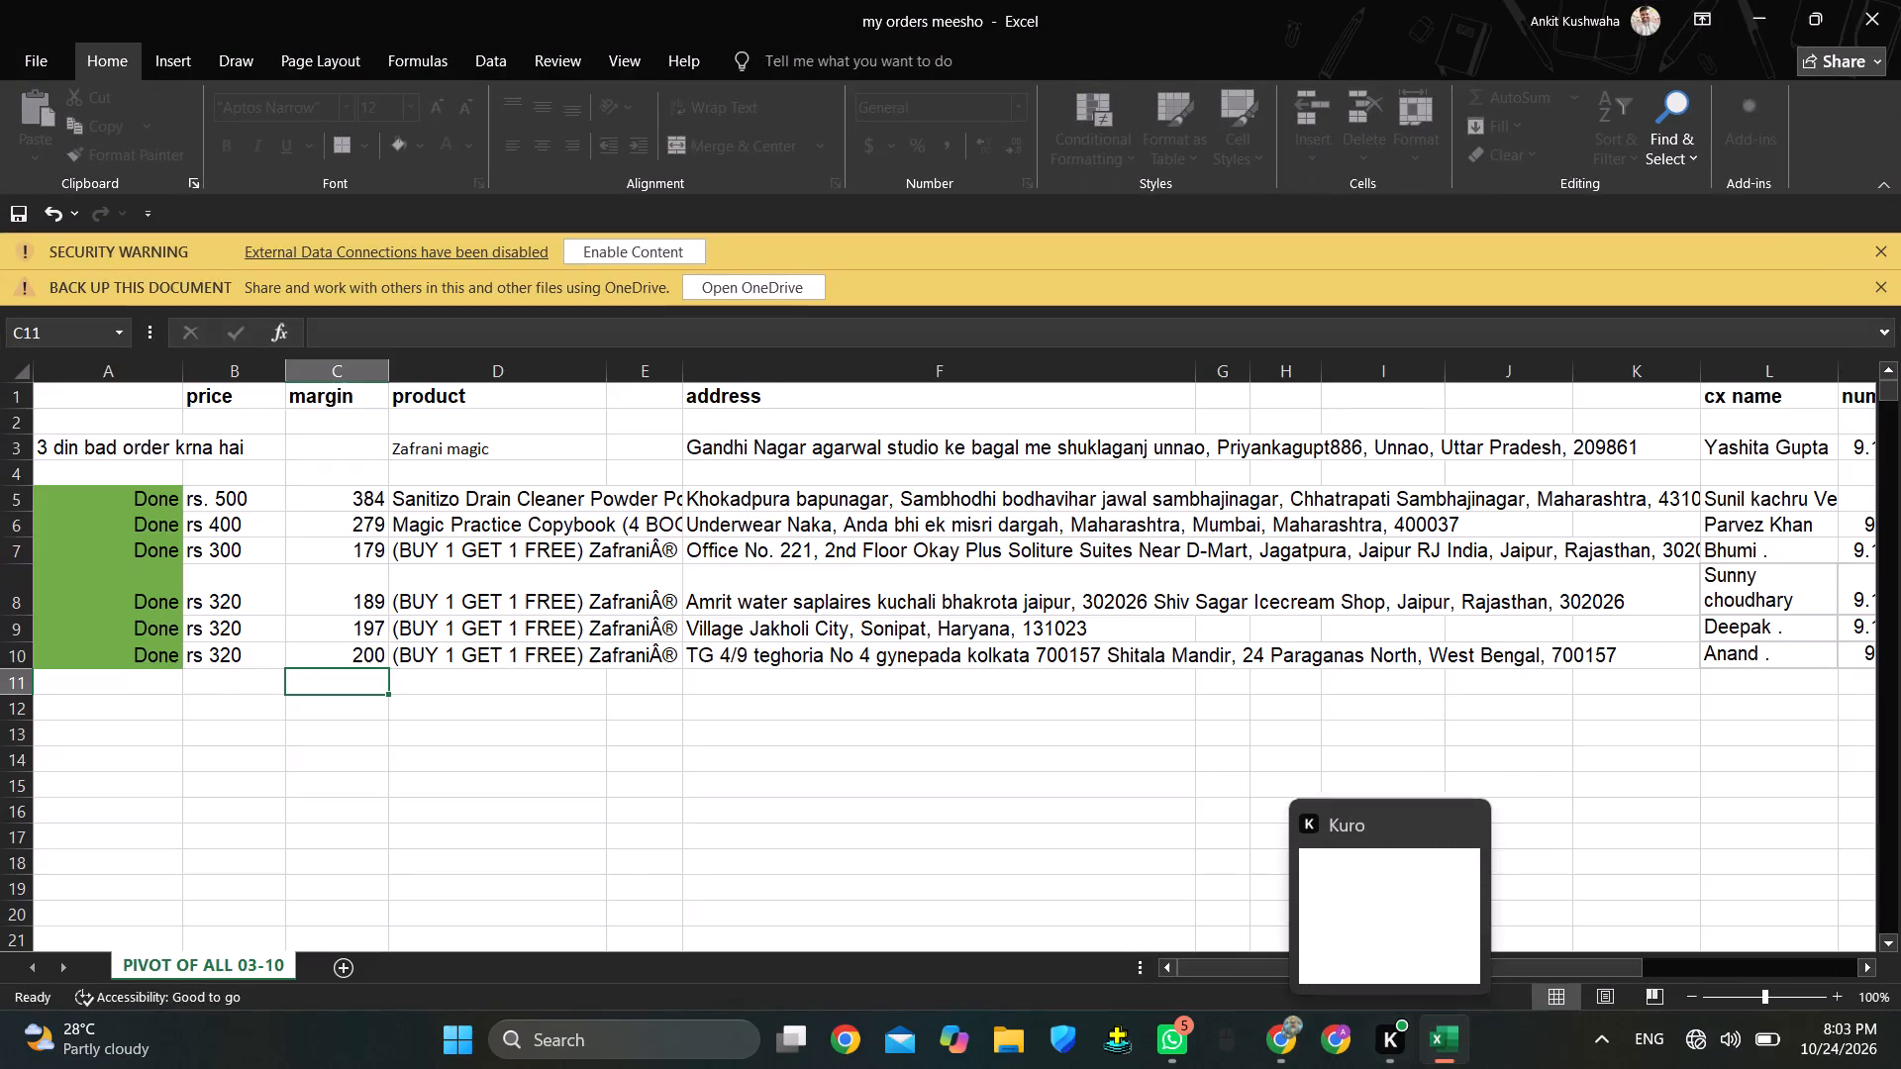
left_click_drag(371, 500, 364, 648)
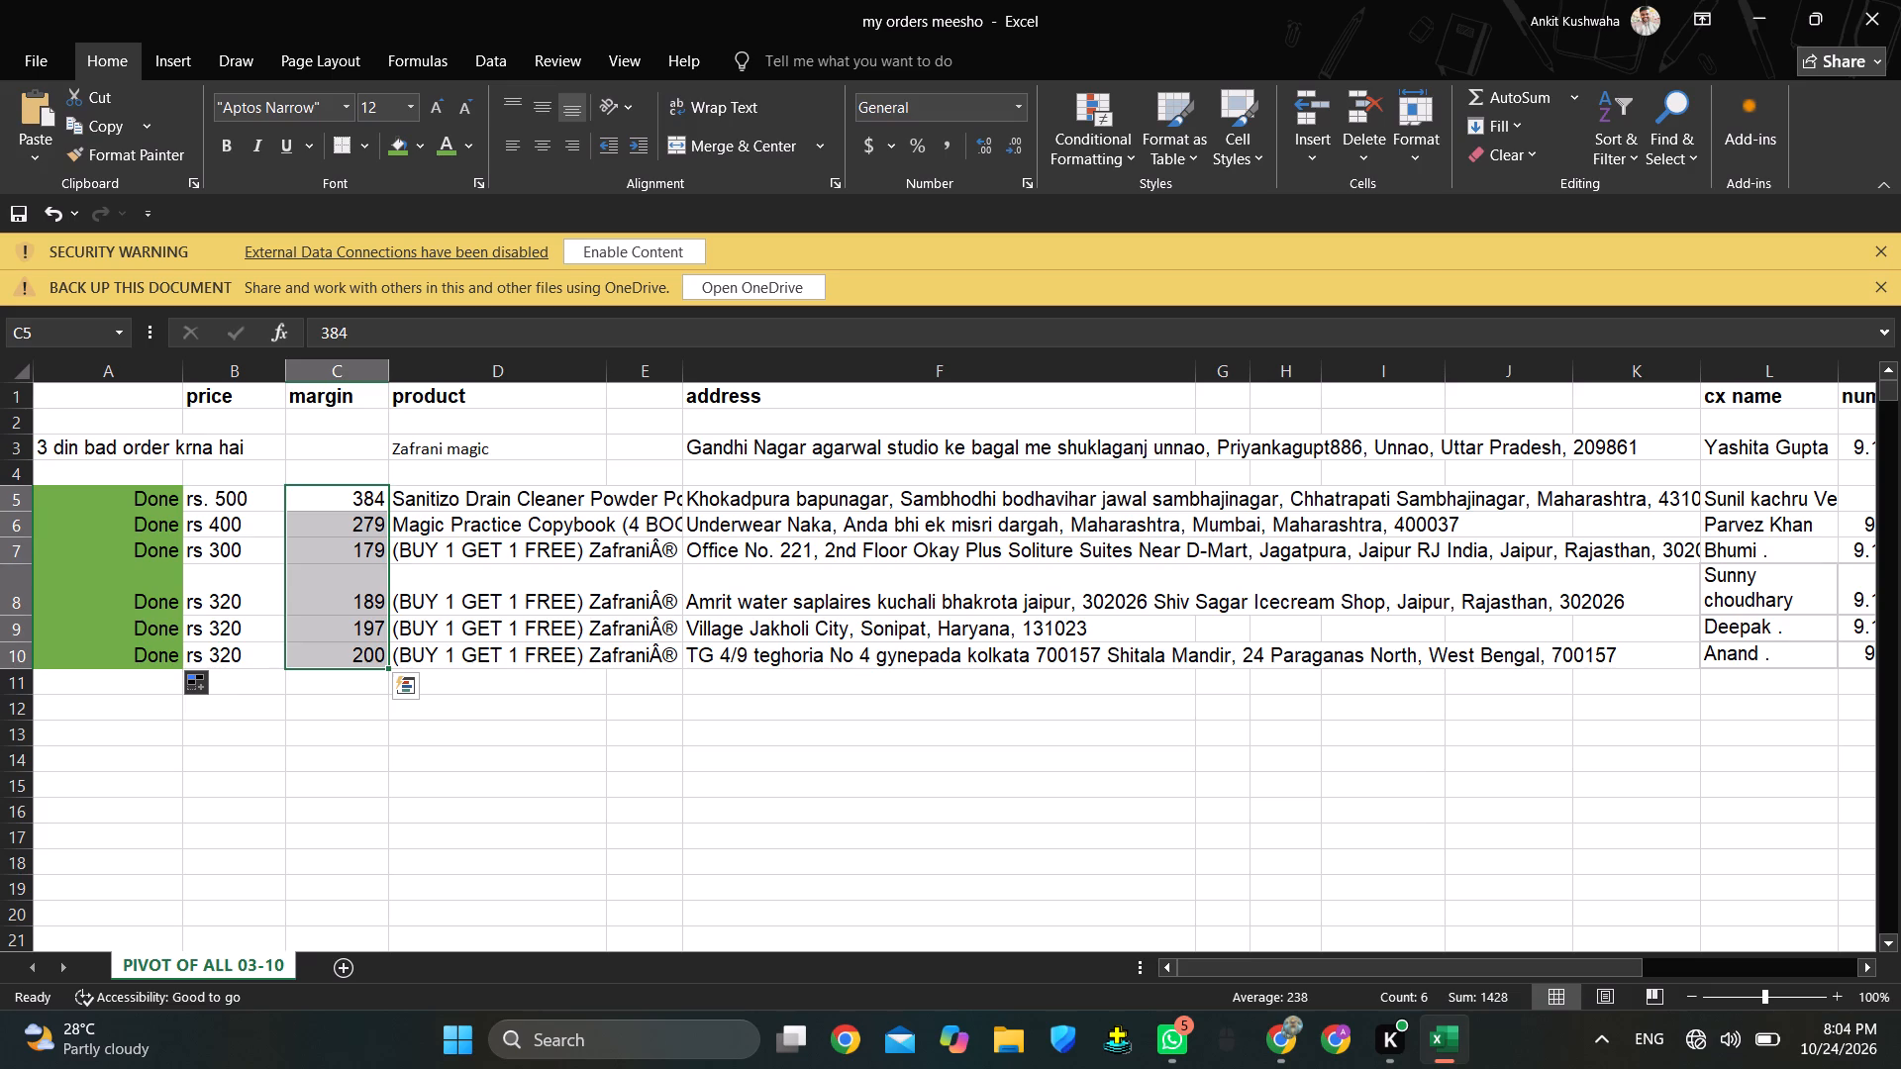
left_click(357, 683)
Return to the calling sheet in Chrome and examine the addresses in rows 161 and 162, plus row 162's customer name, phone number and product.
left_click(1436, 1046)
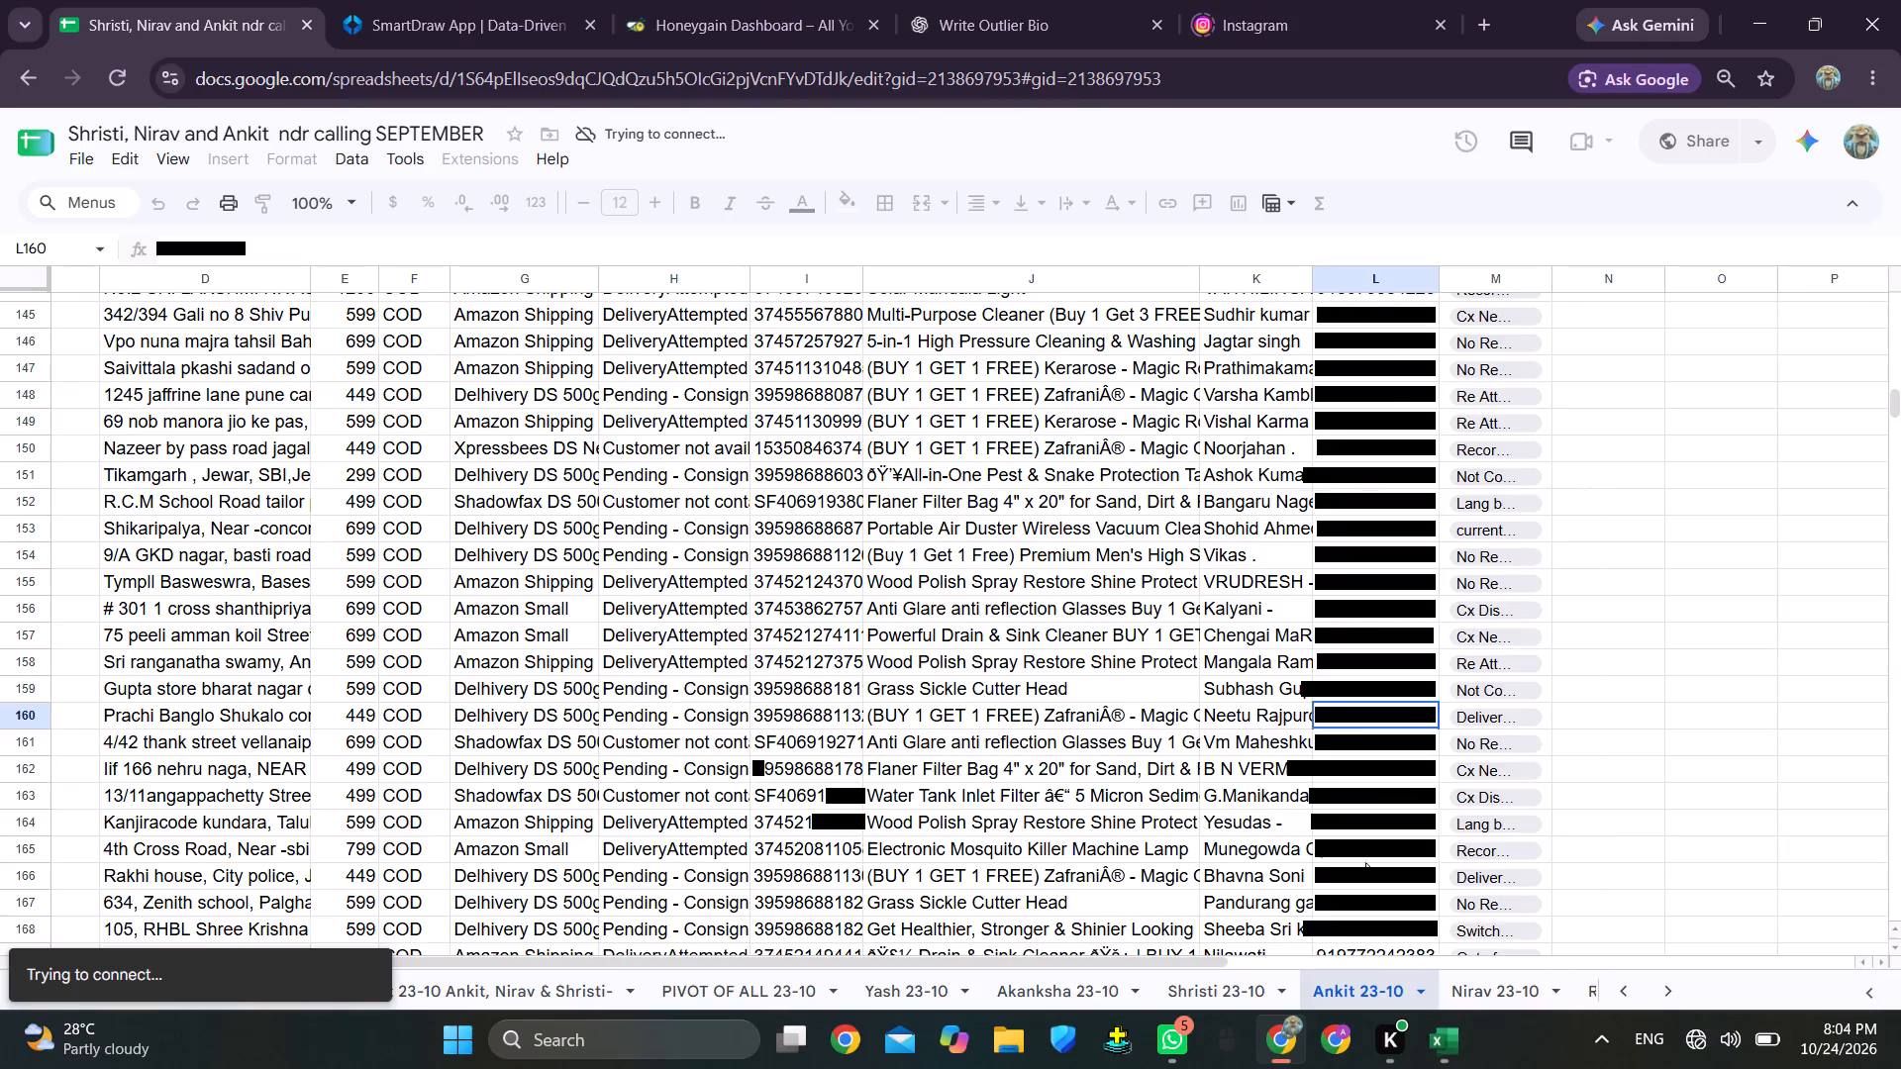
left_click(181, 710)
key("Down")
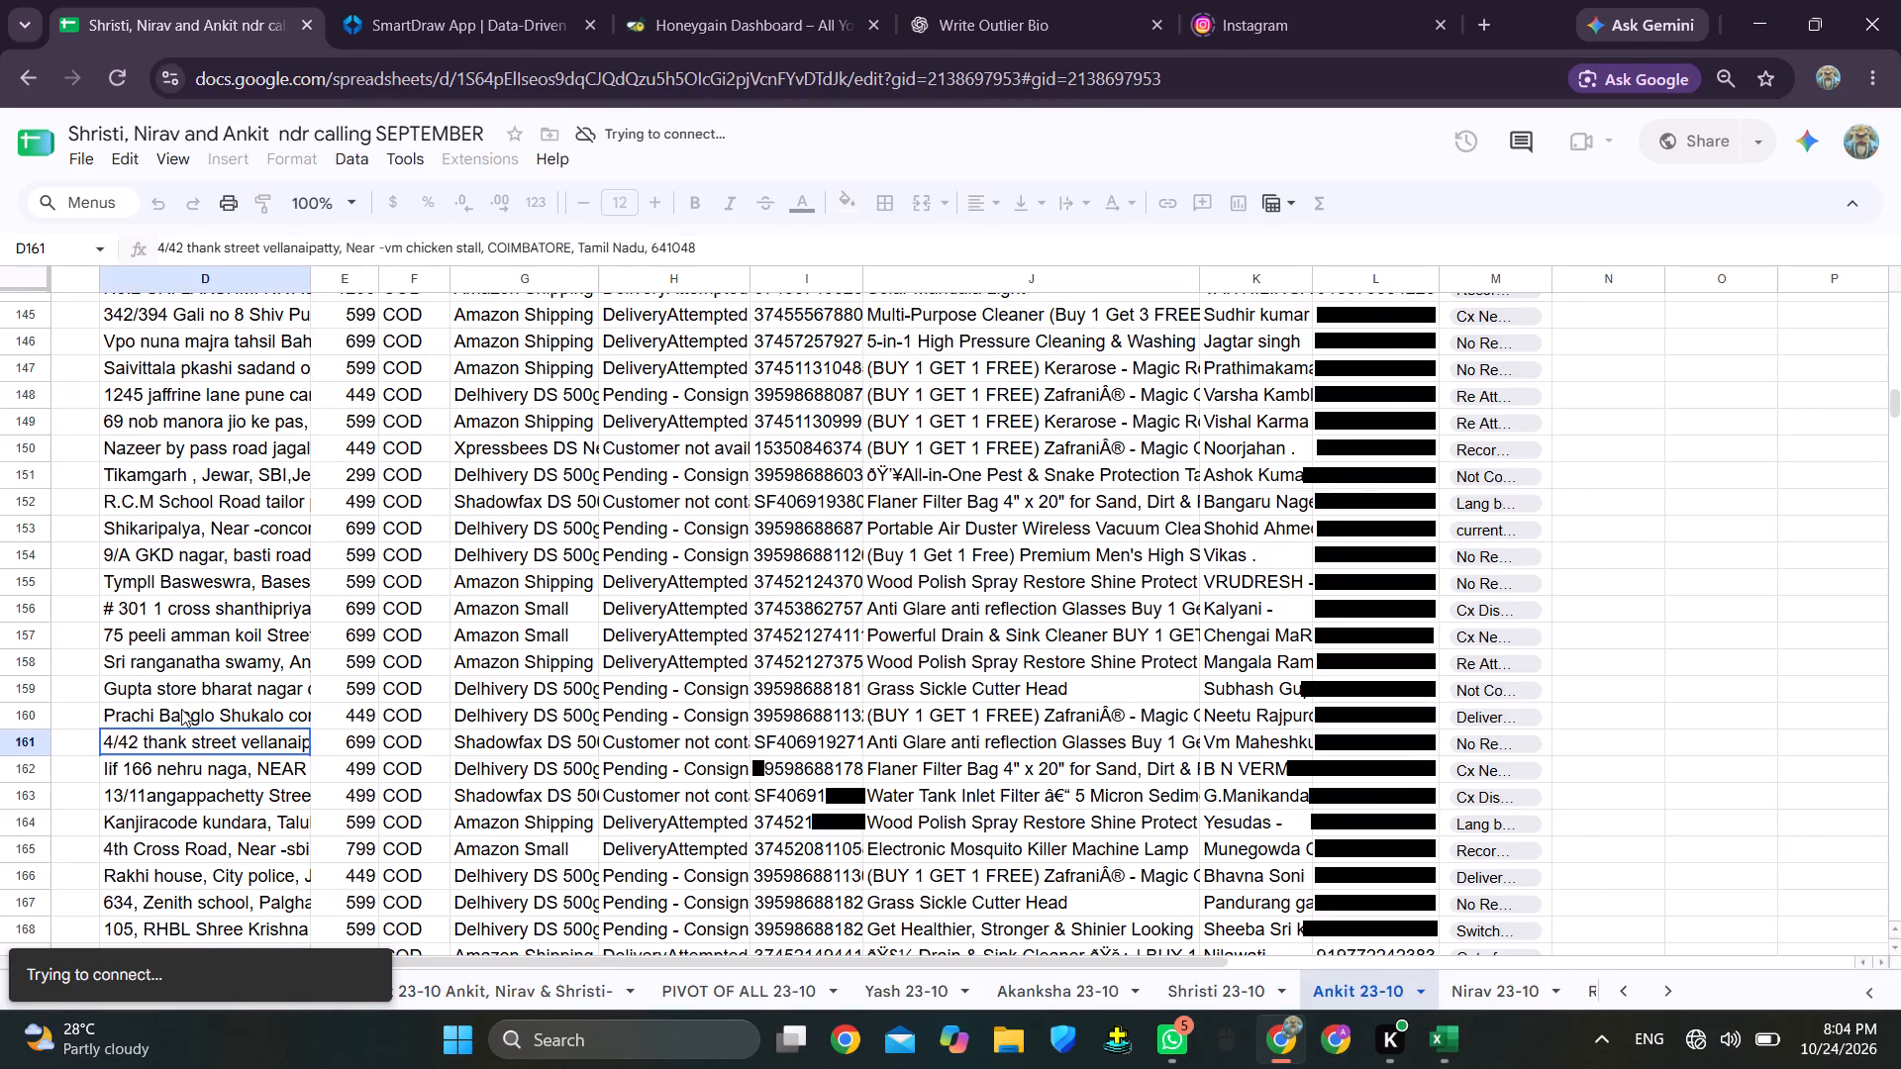
key("Down")
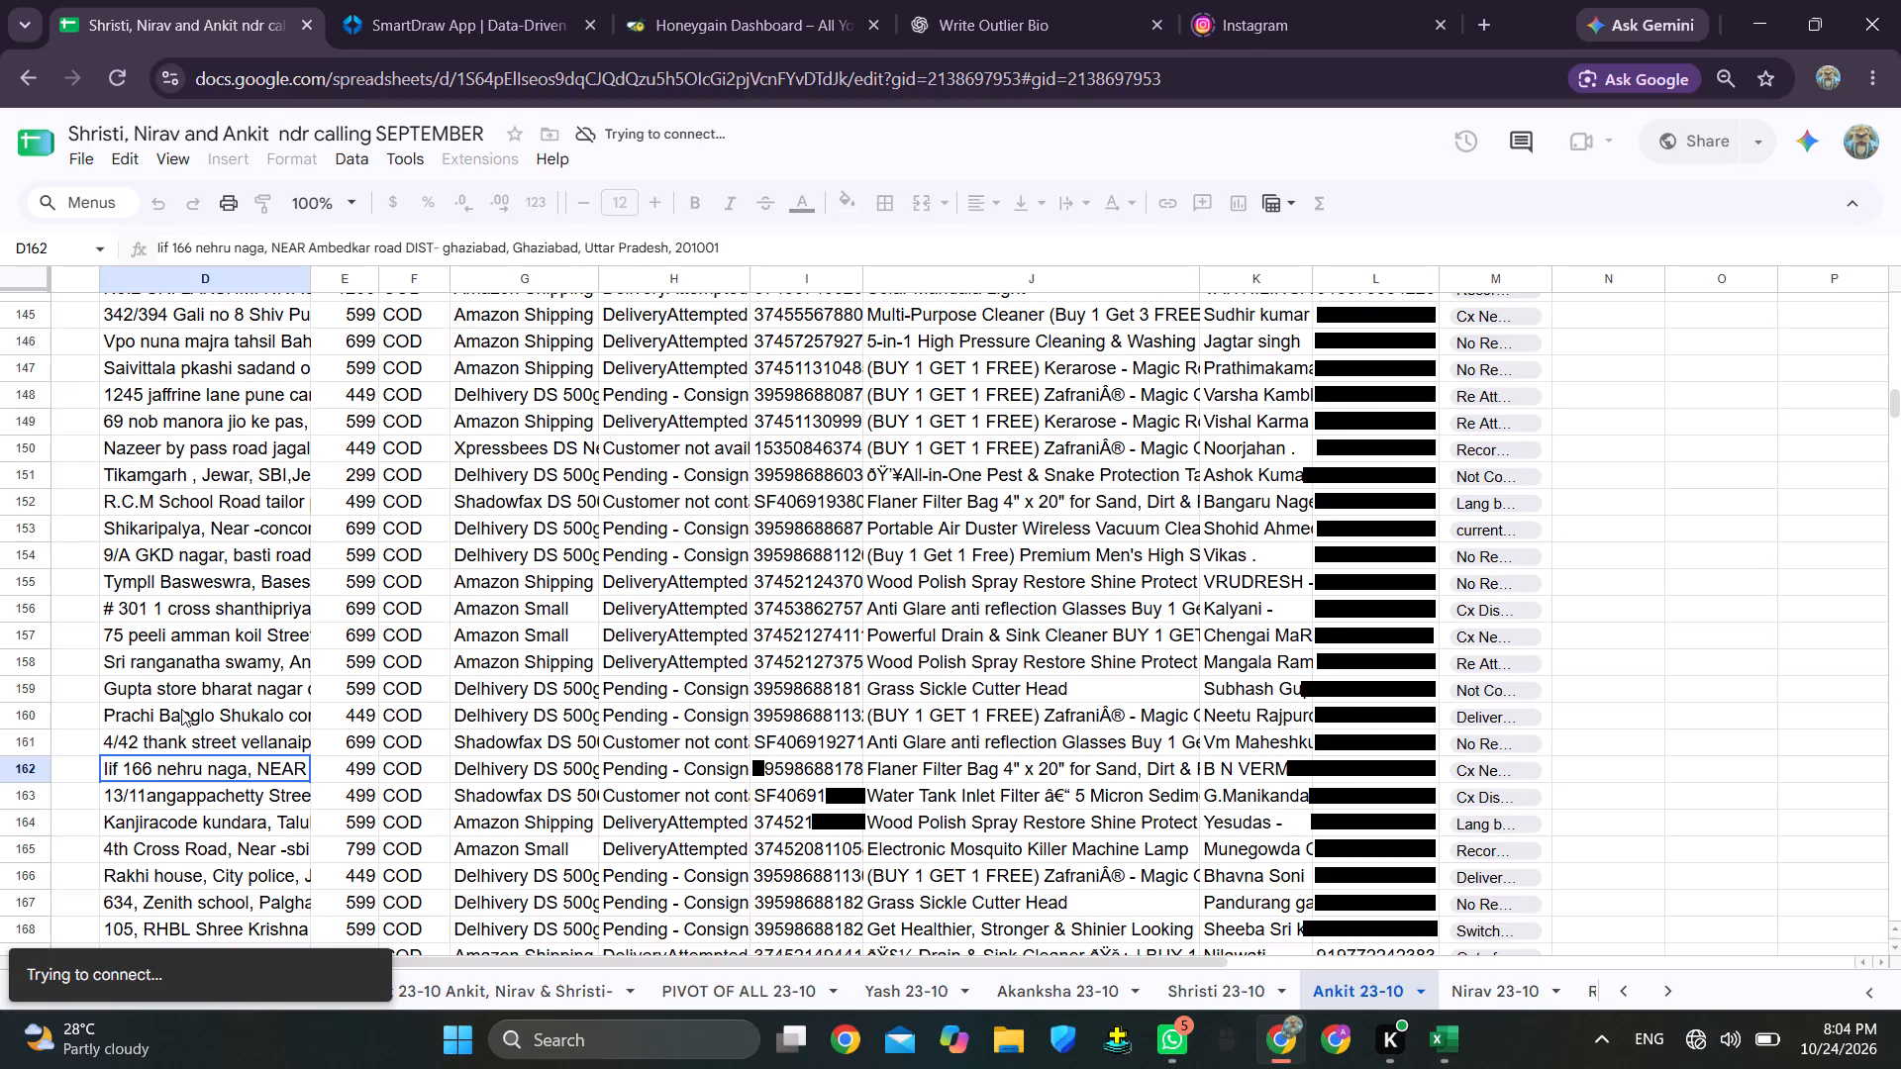
key("Right")
key("Right")
key("Right")
key("Right")
key("Right")
key("Right")
key("Right")
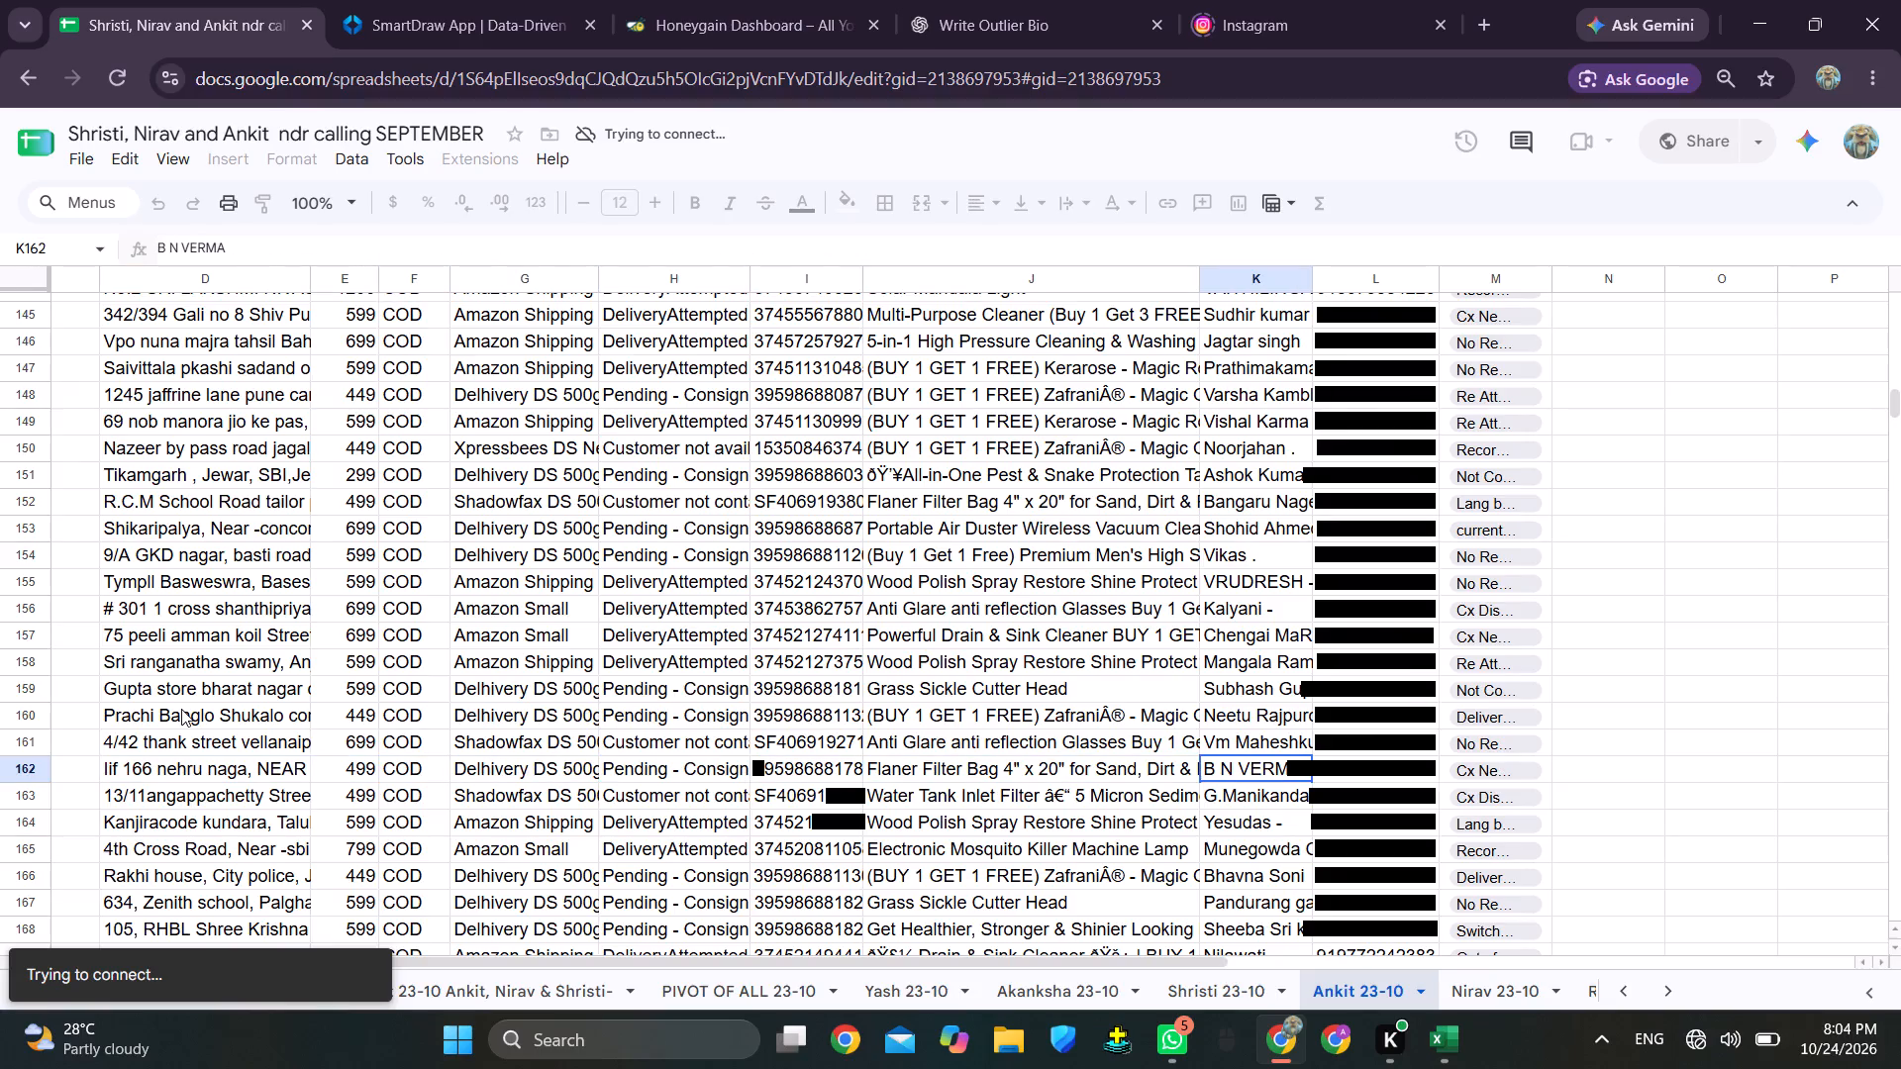
key("Right")
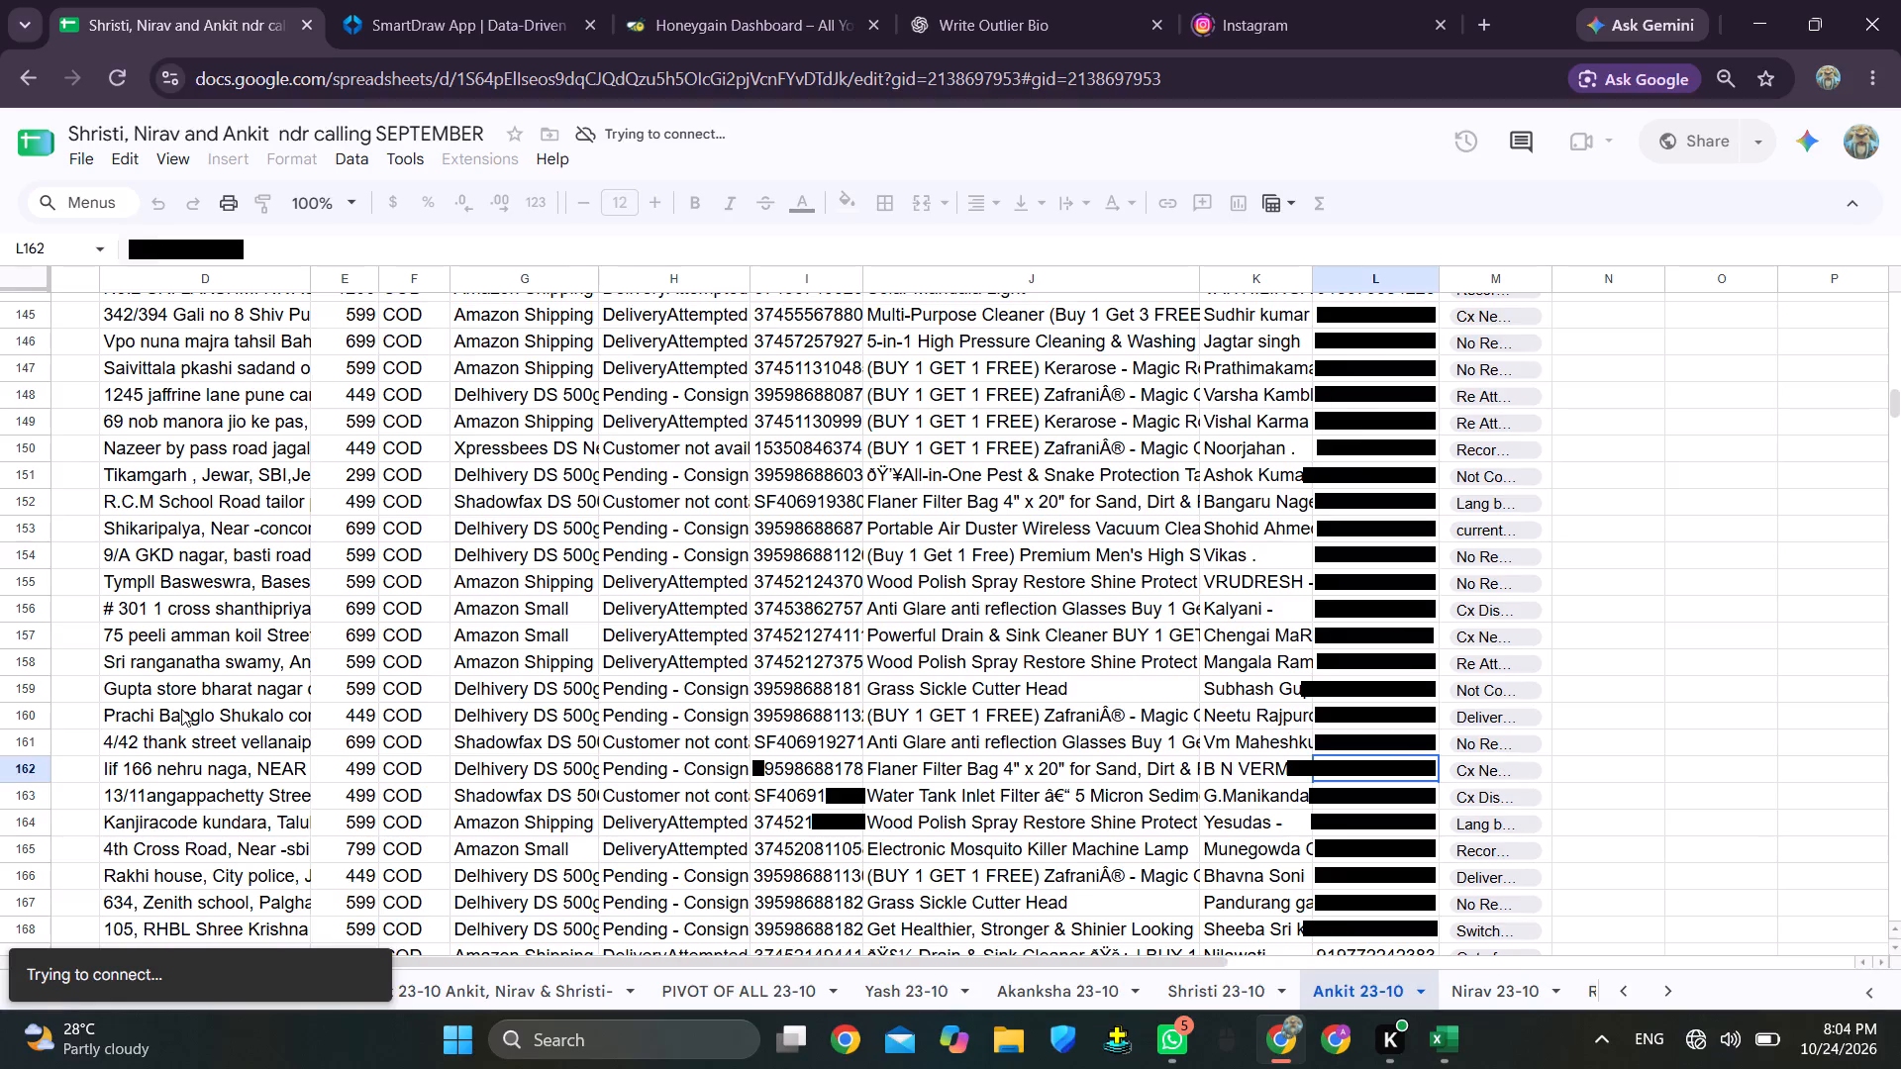
key("Left")
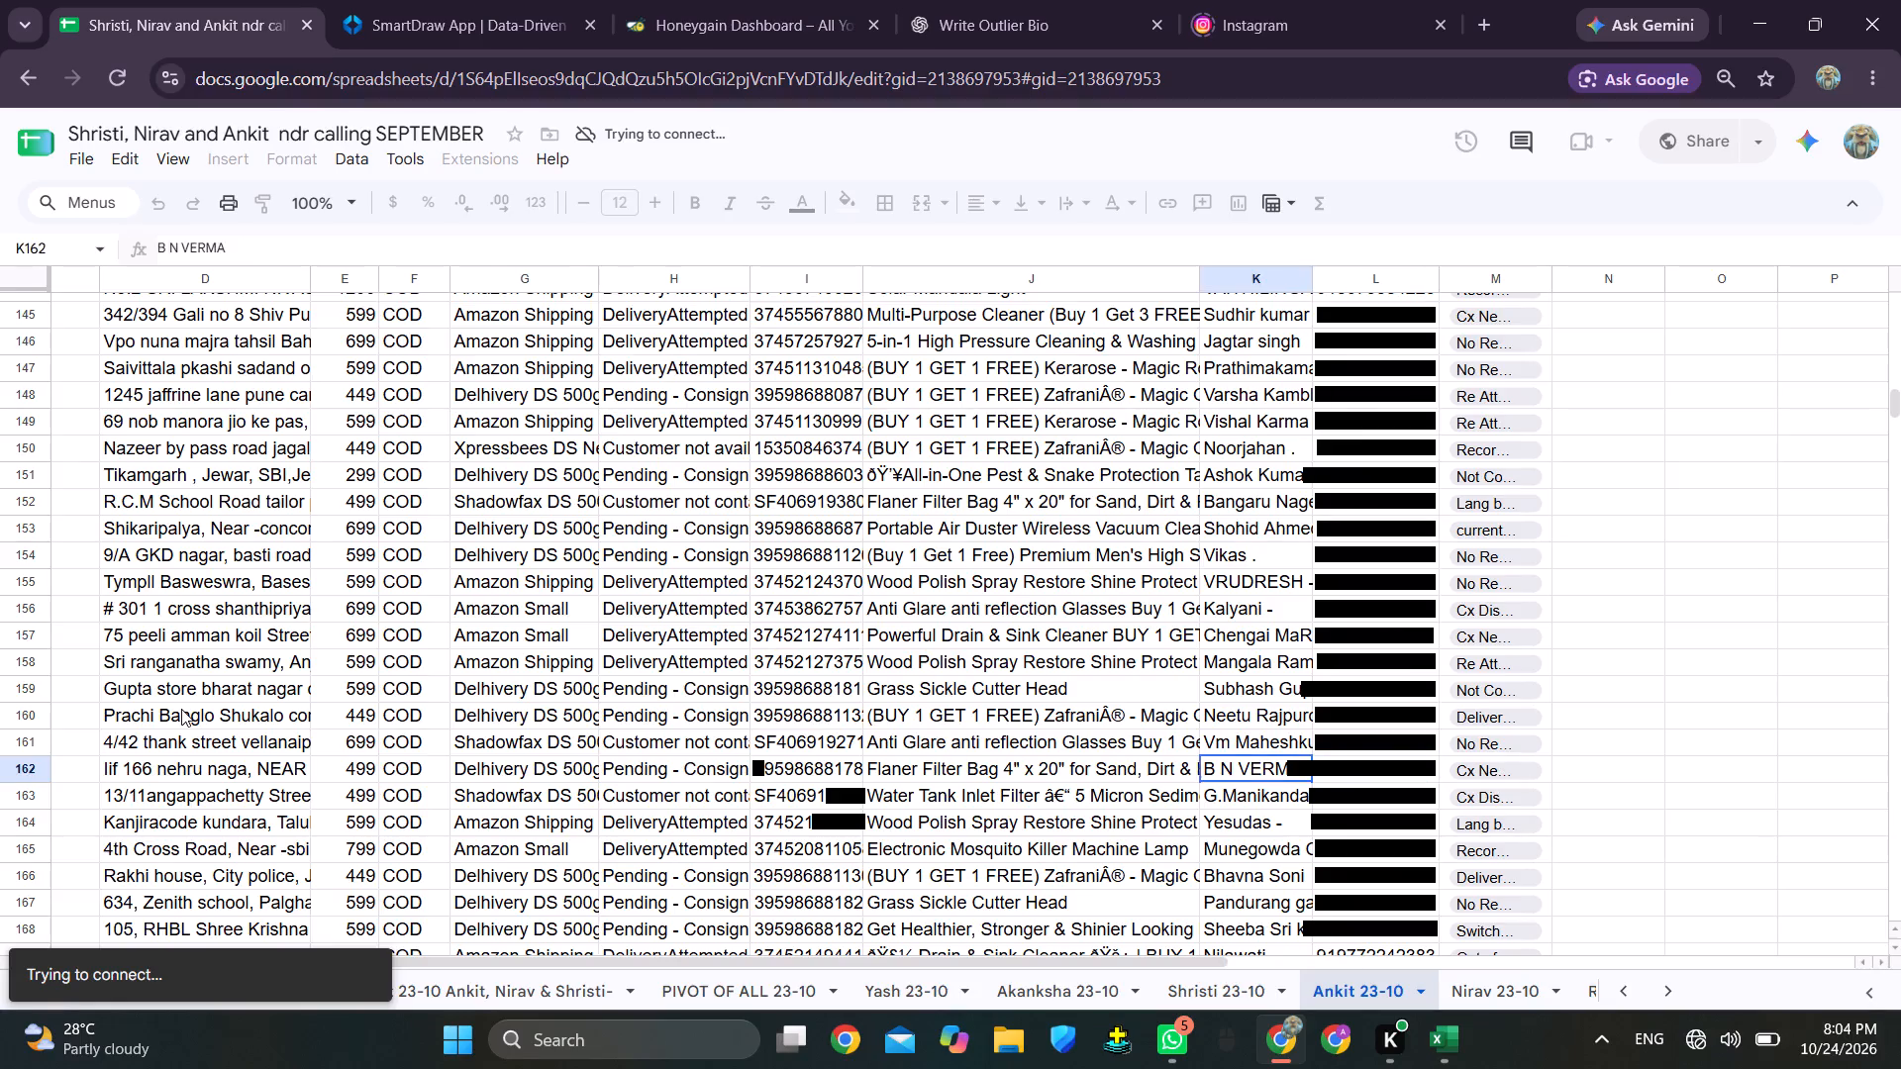
key("Left")
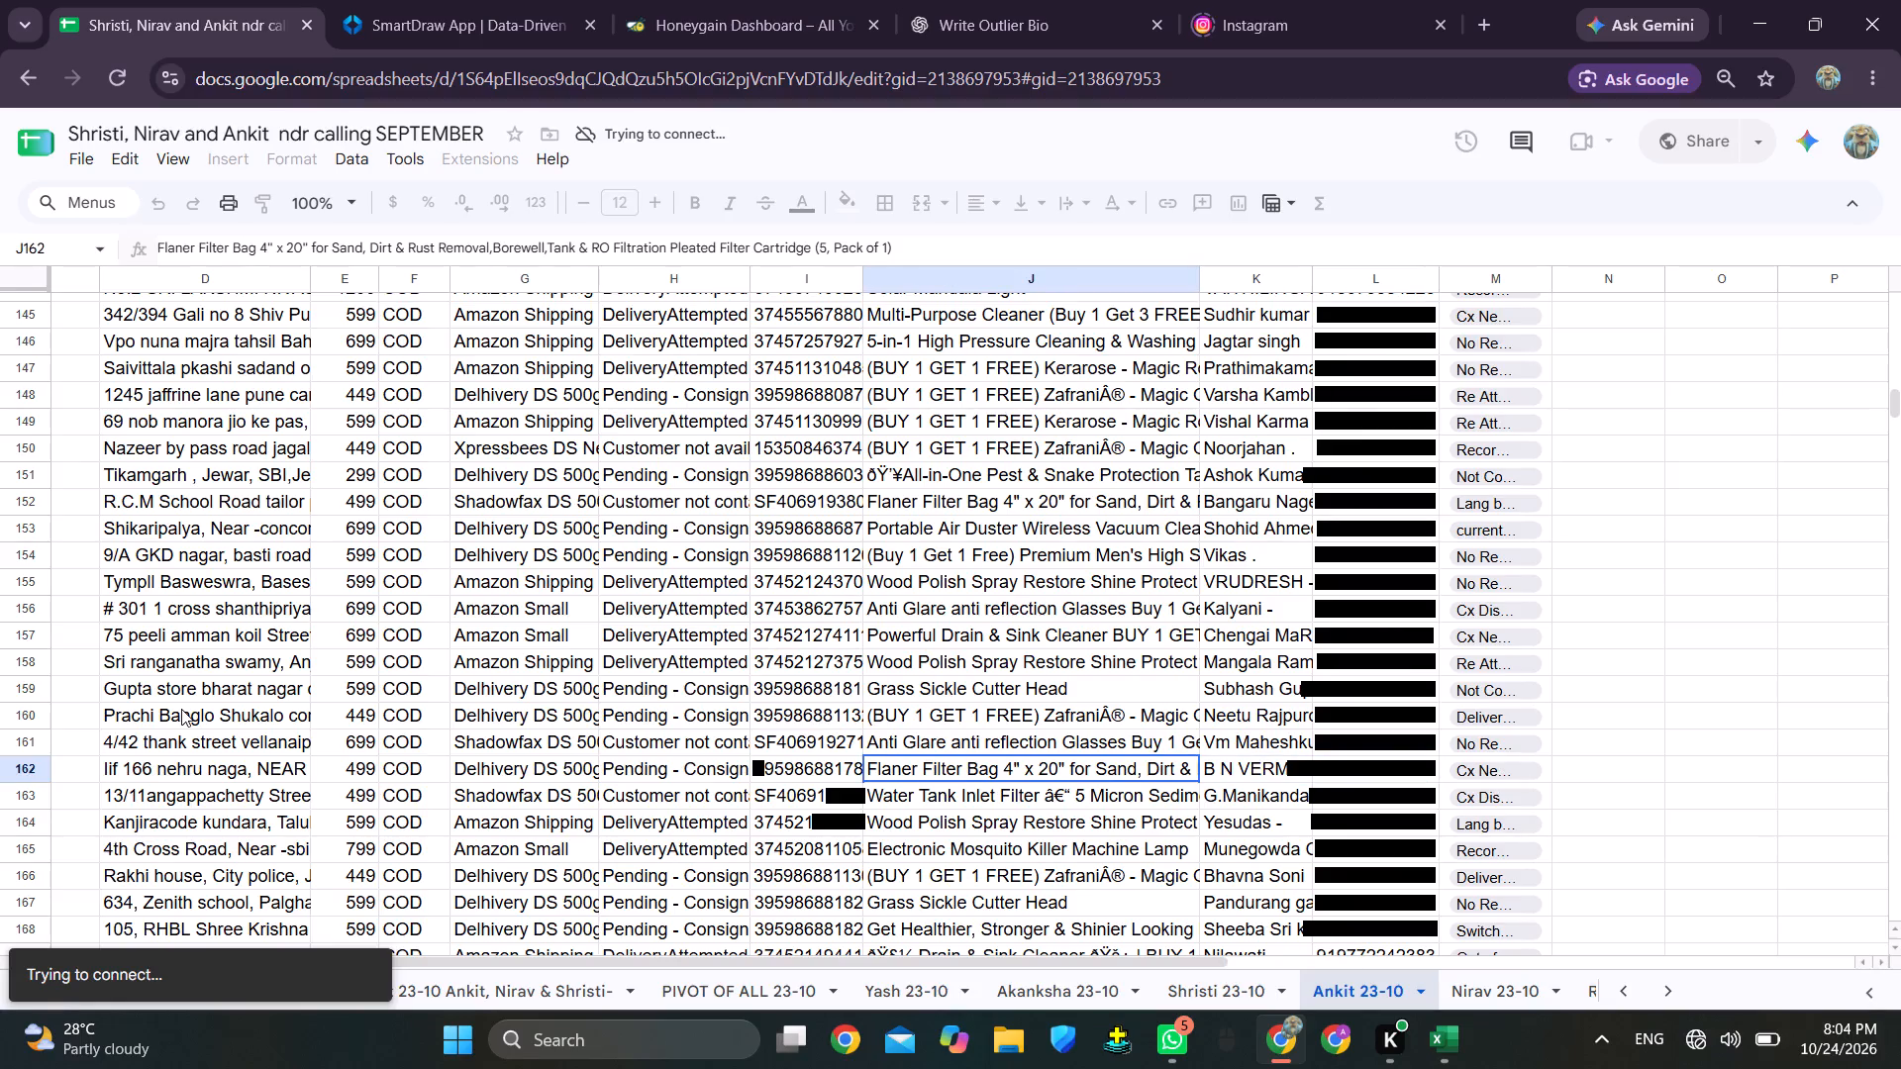
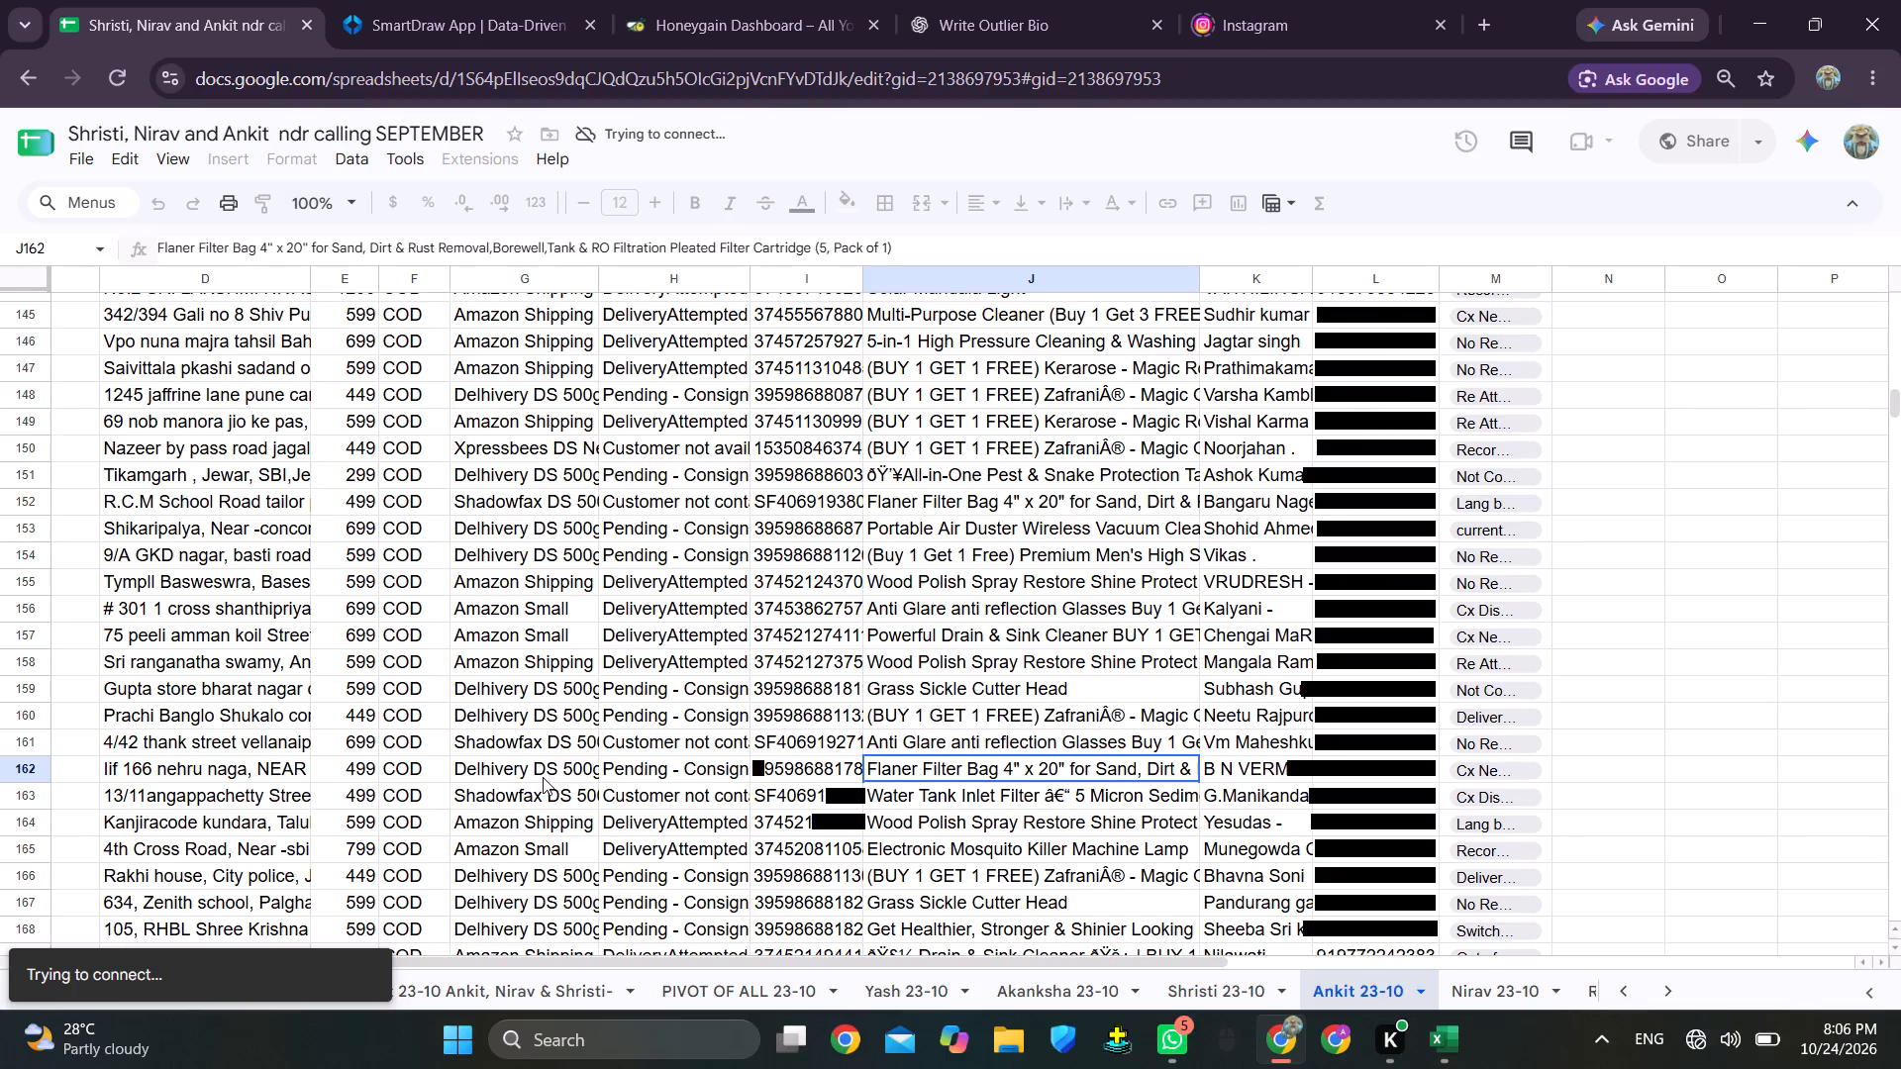
Examine the price, product and address of the row 162 order in the calling sheet.
left_click(366, 768)
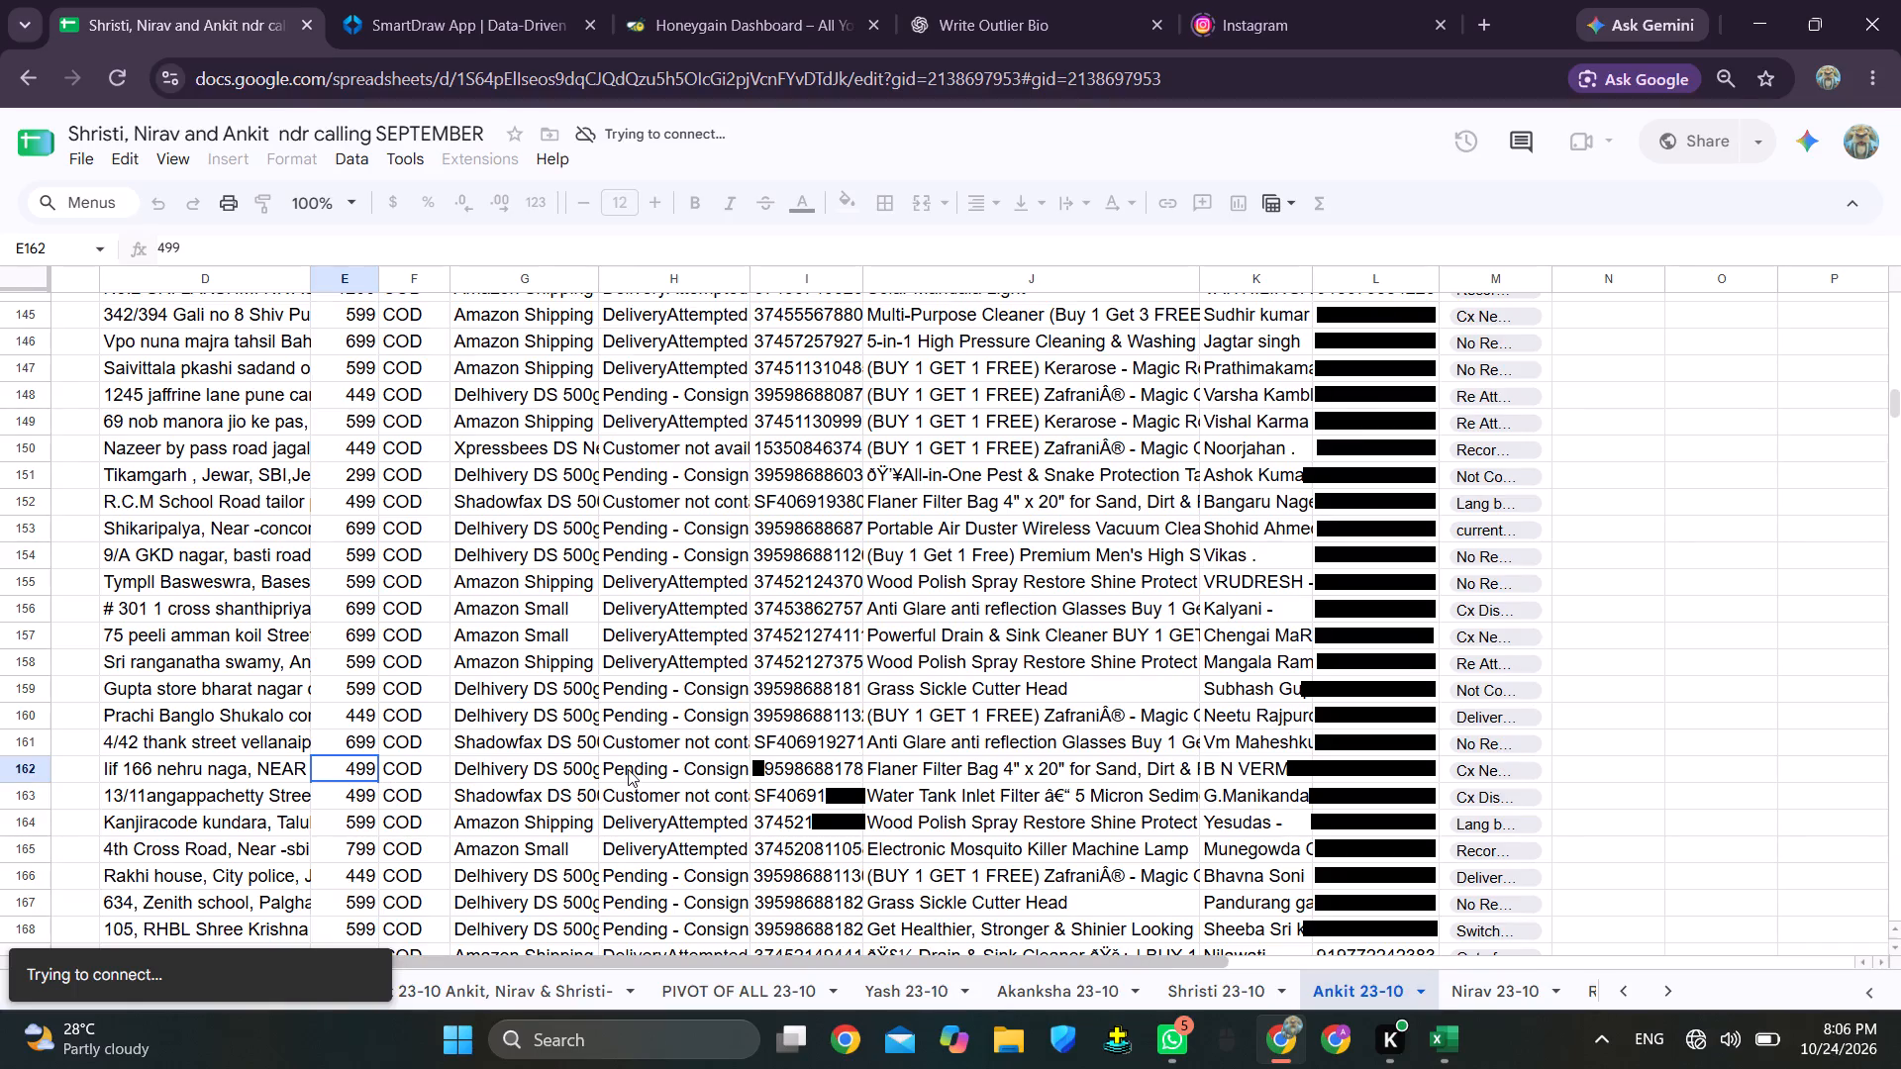
left_click(998, 765)
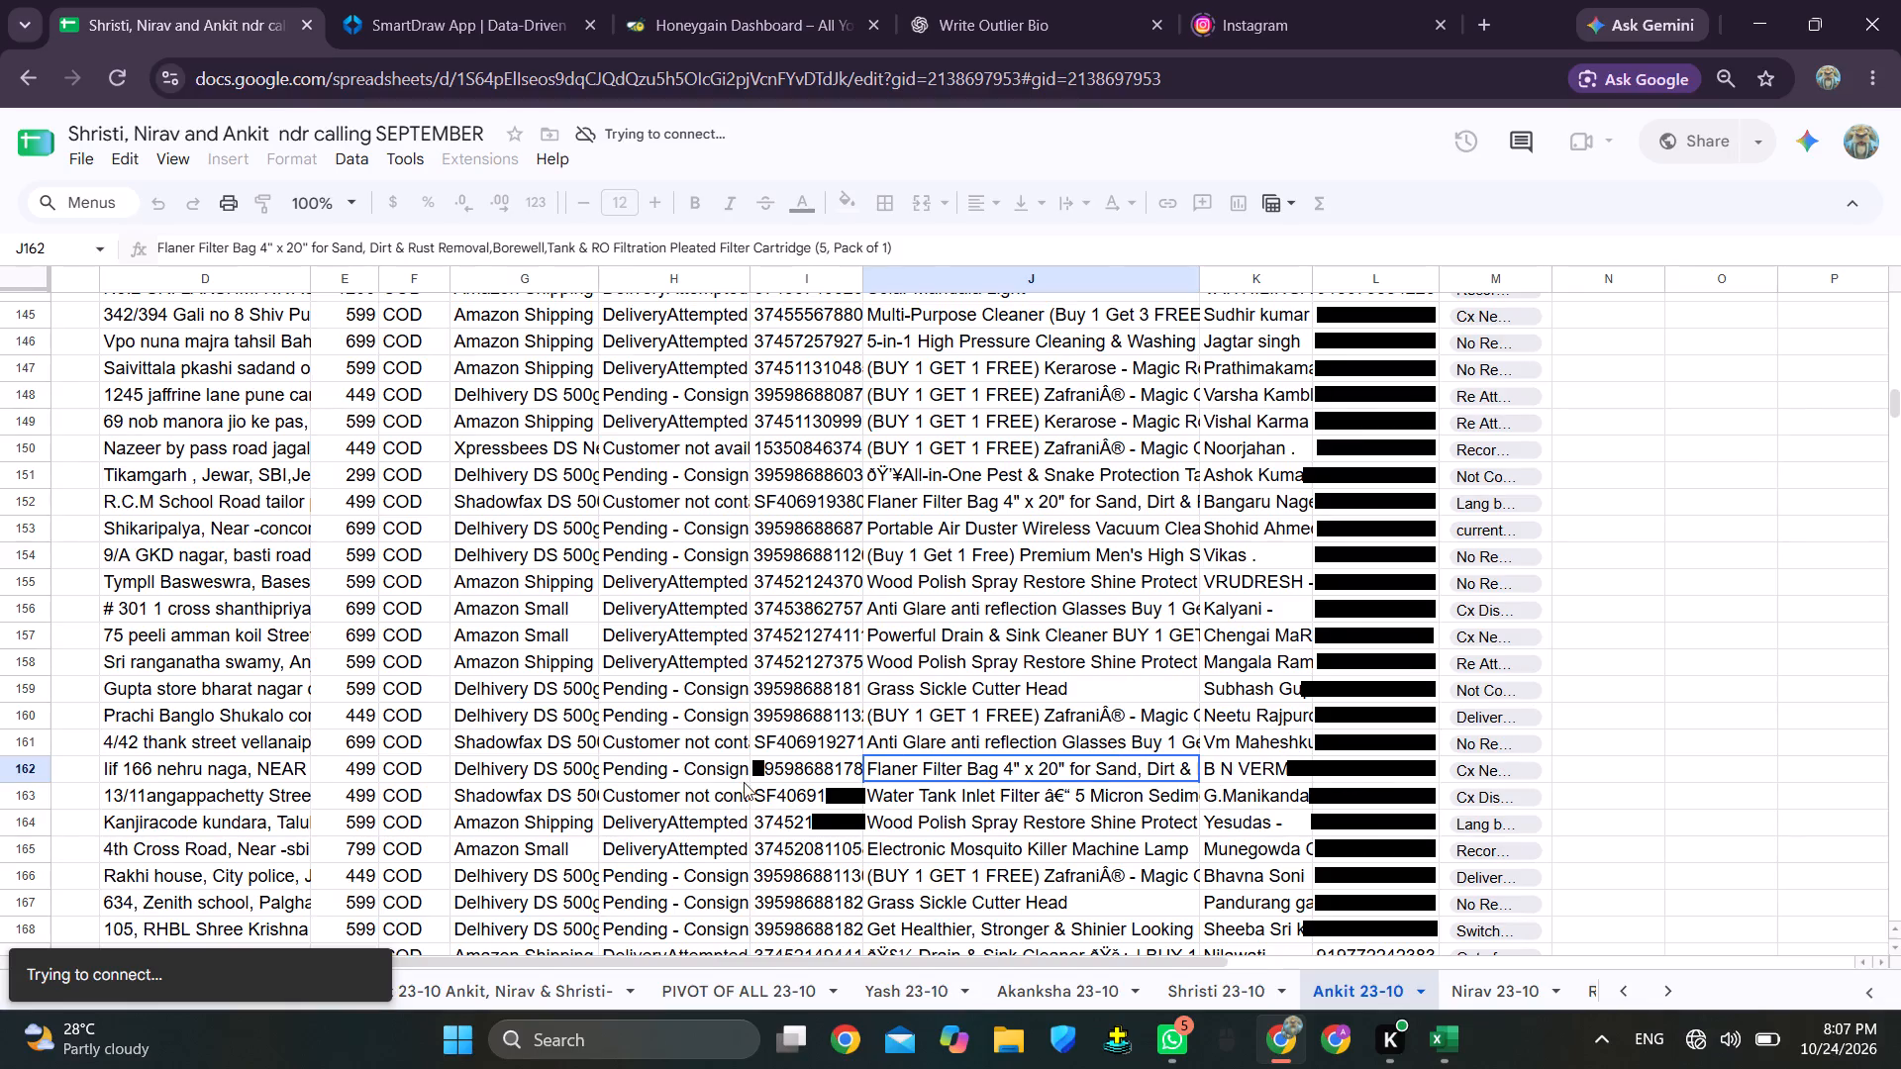
left_click(281, 771)
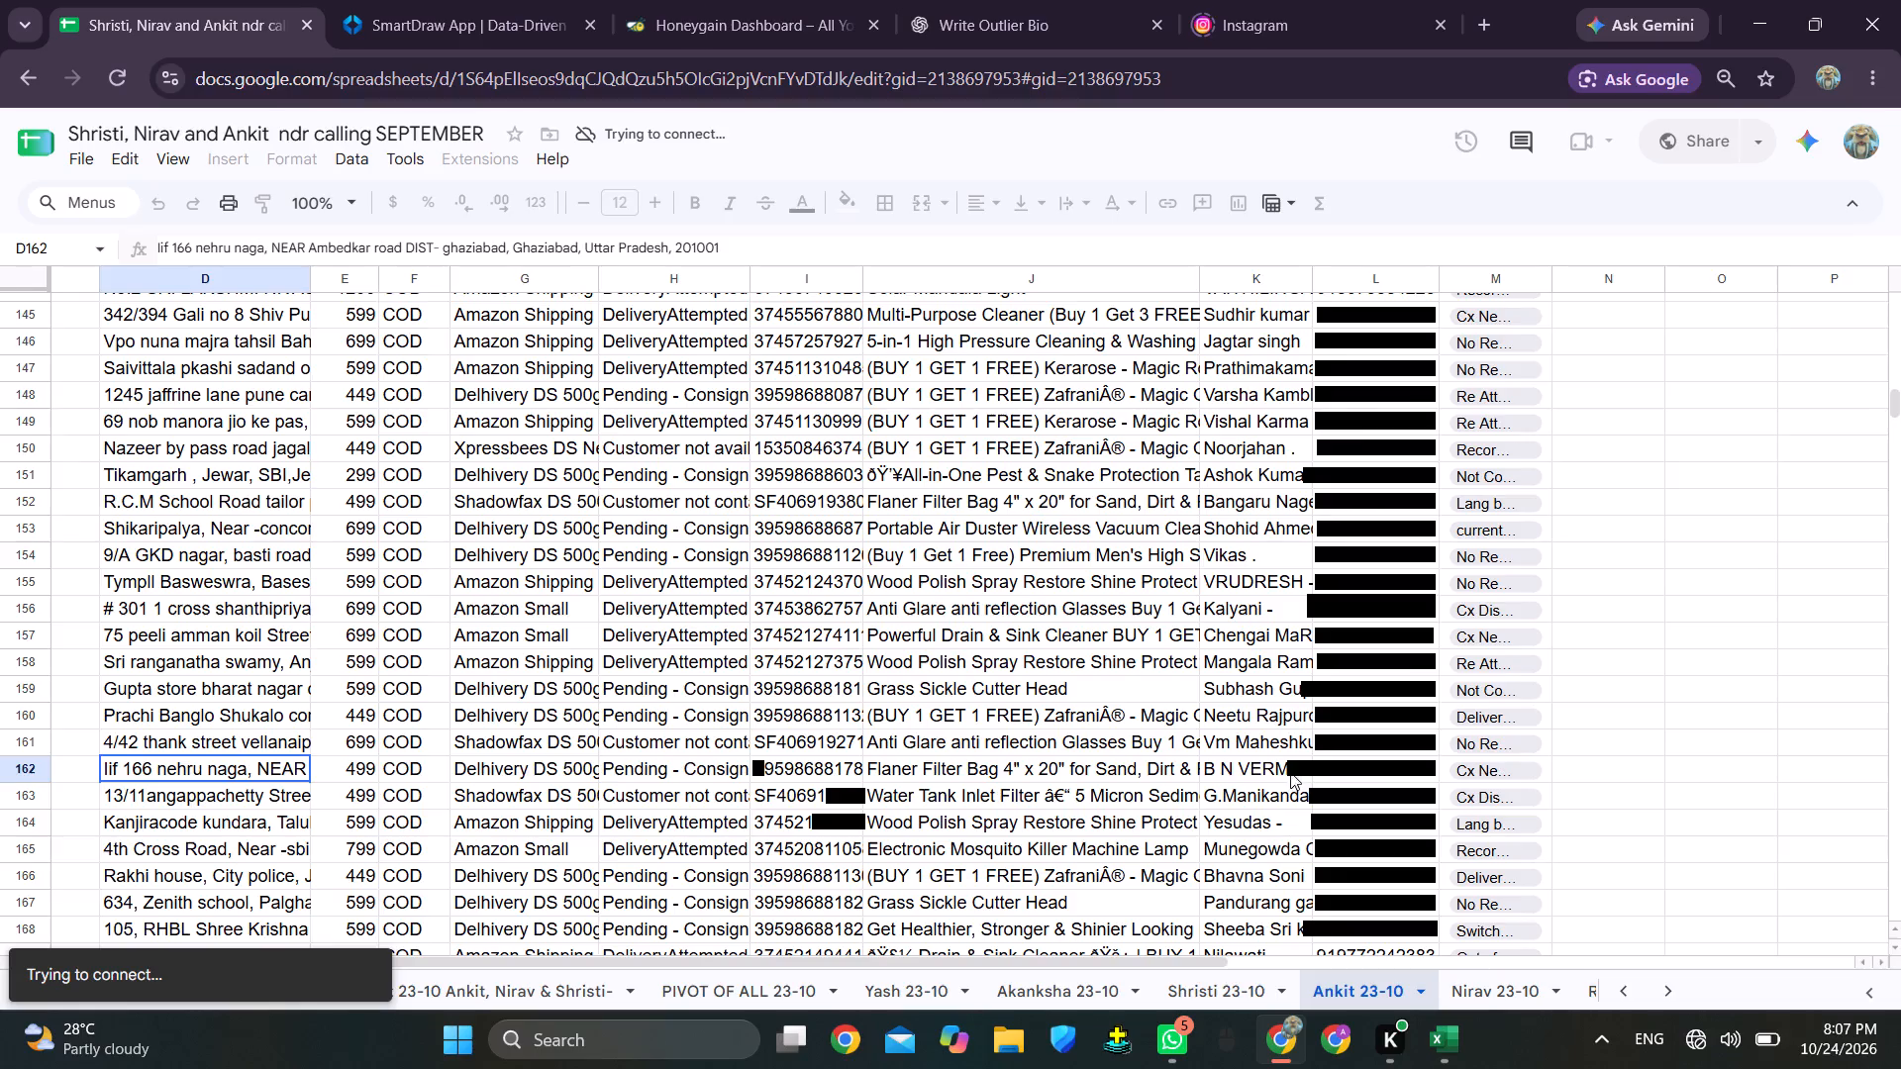
Copy the row 162 customer's name and phone number into row 11 of the "my orders meesho" Excel workbook, starting at L11.
left_click_drag(1279, 769, 1348, 768)
key("ctrl+c")
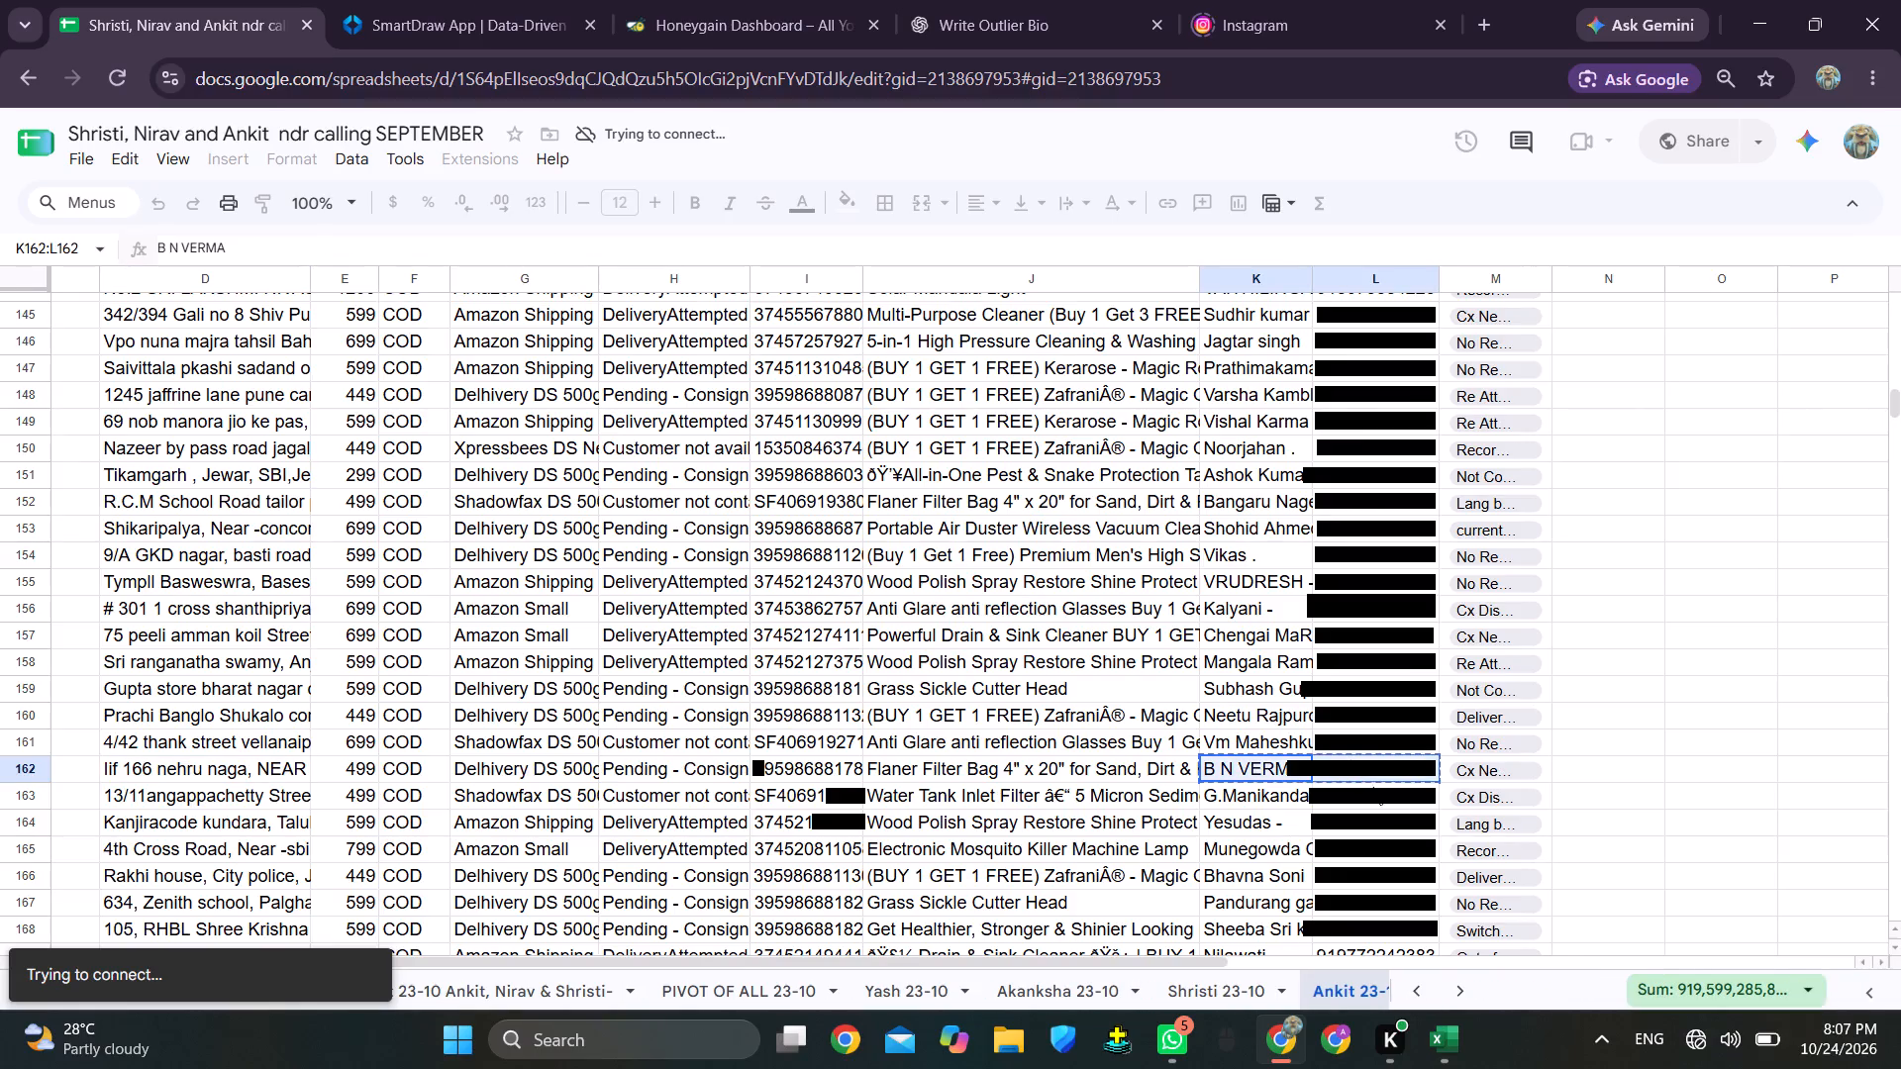
left_click(1456, 1039)
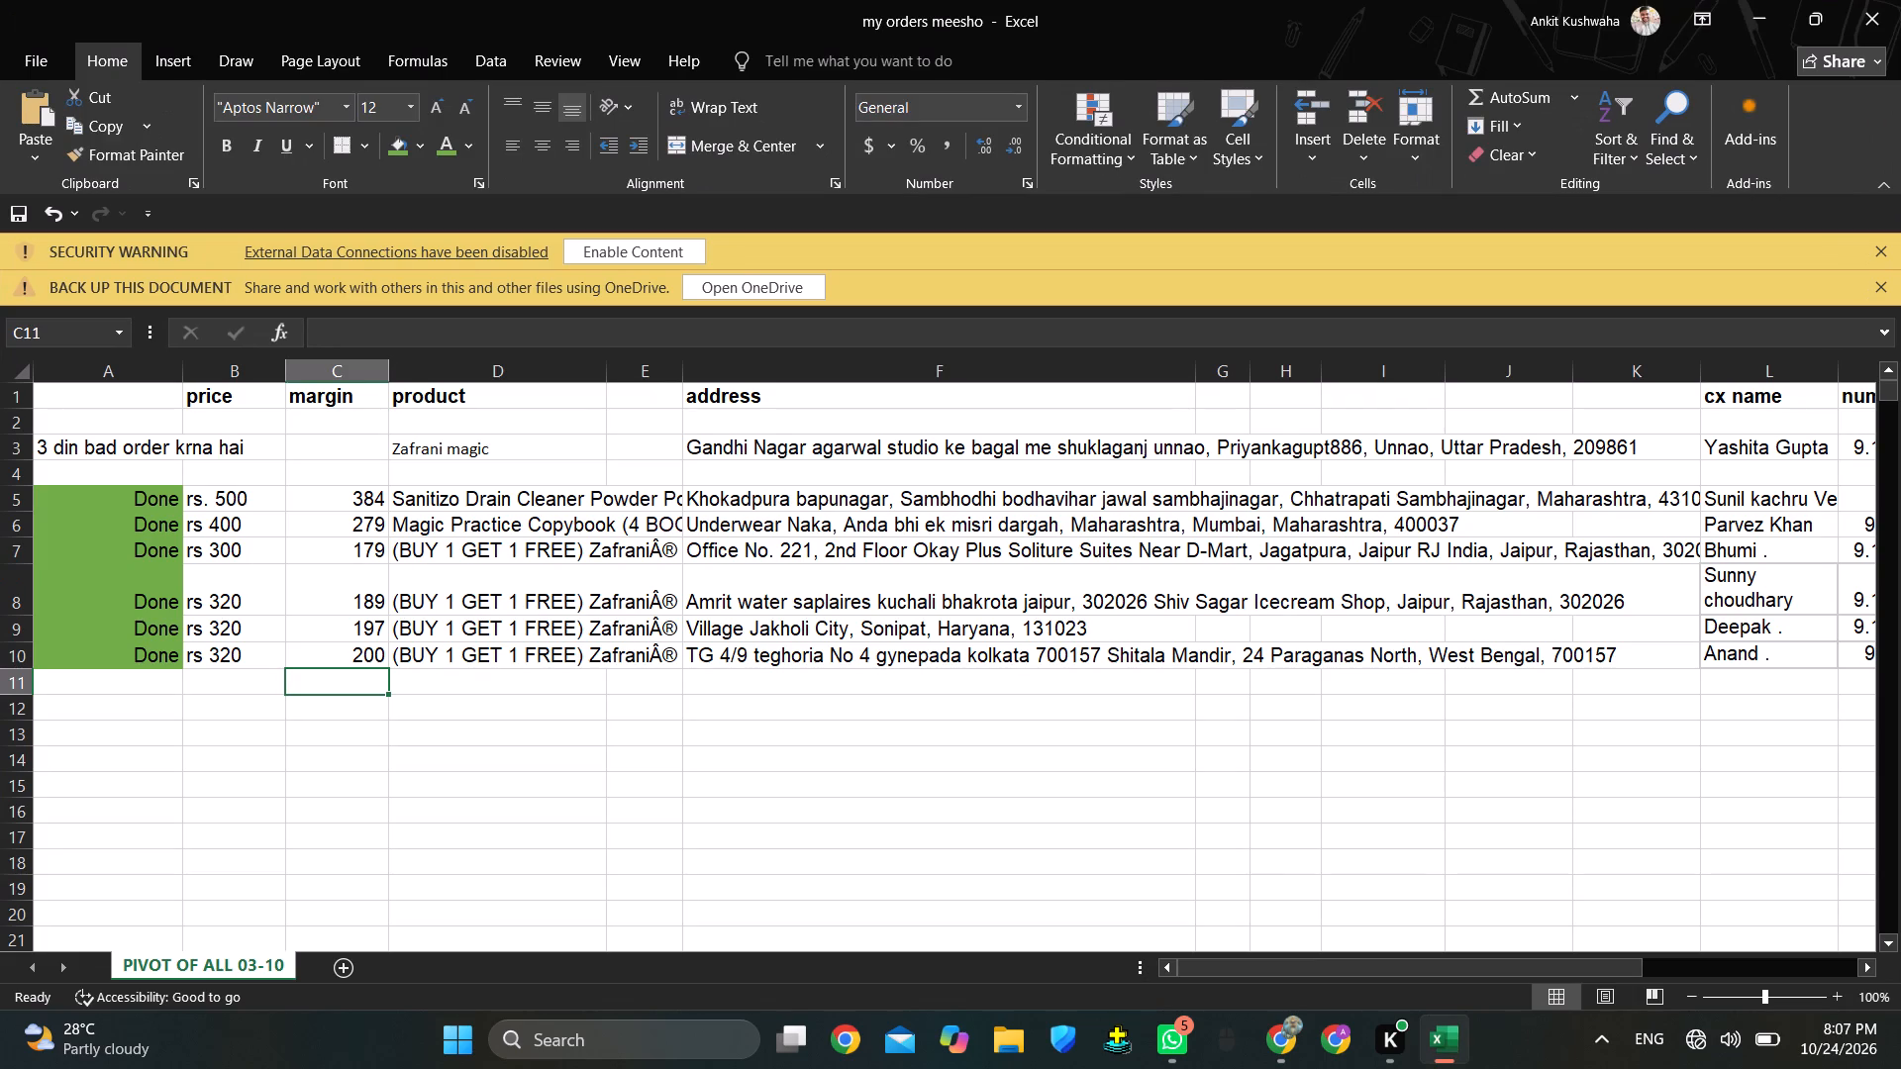
left_click(1722, 681)
key("ctrl+v")
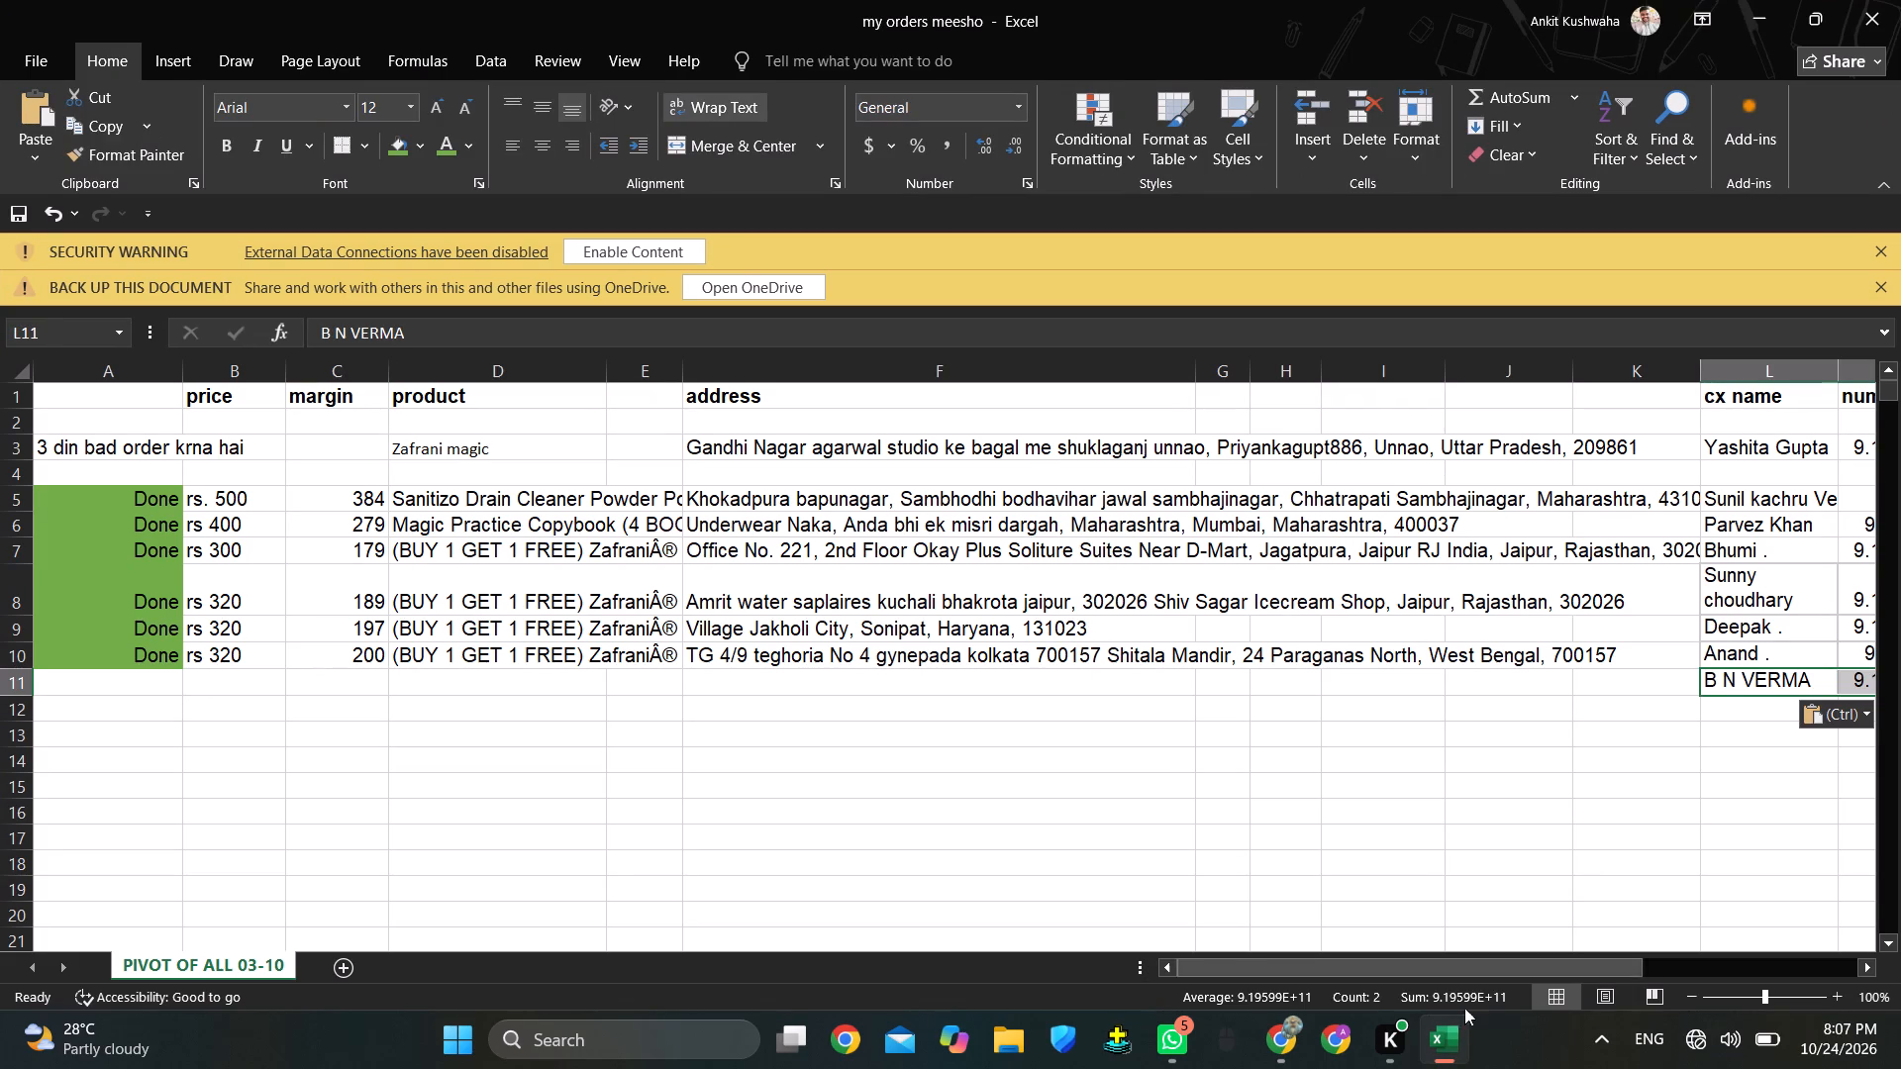
Copy the row 162 customer's address from the calling sheet in Chrome into address cell F11 of the Excel workbook.
left_click(1450, 1042)
left_click(221, 768)
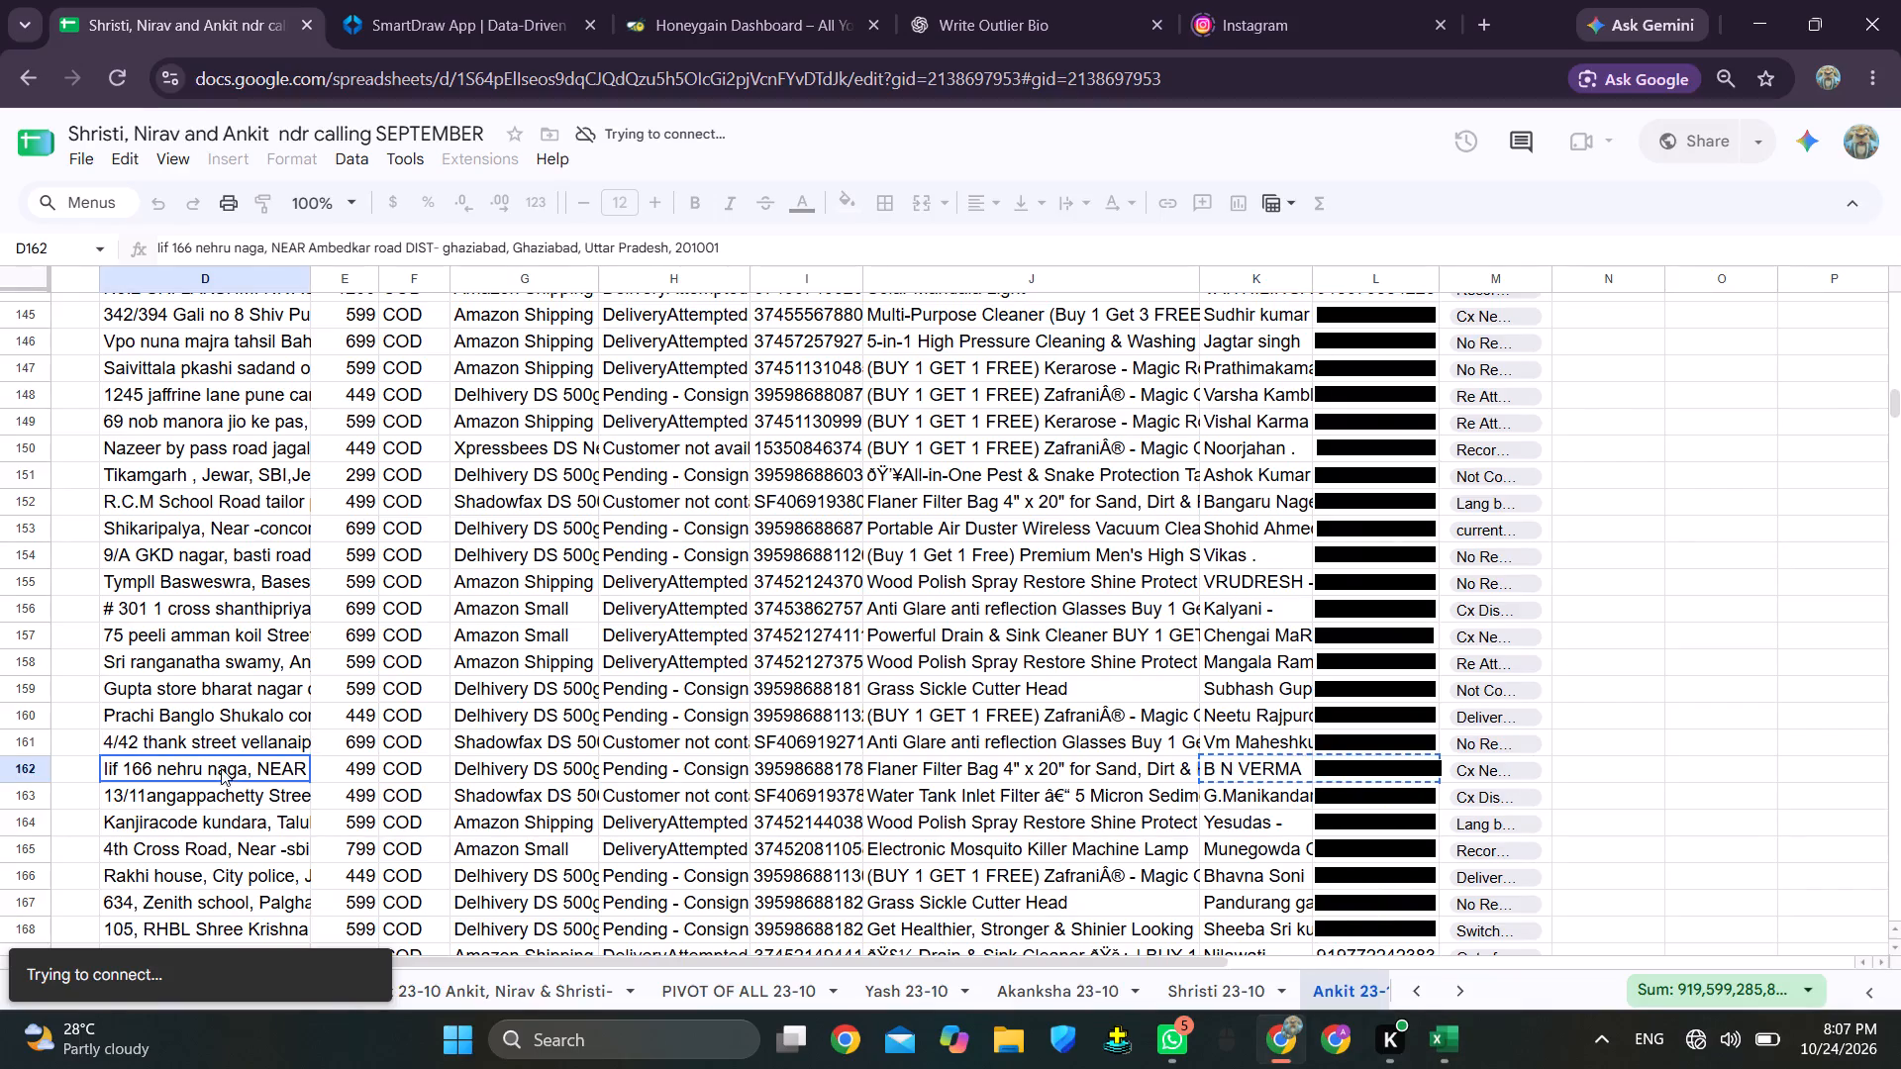
key("ctrl+c")
left_click(1442, 1050)
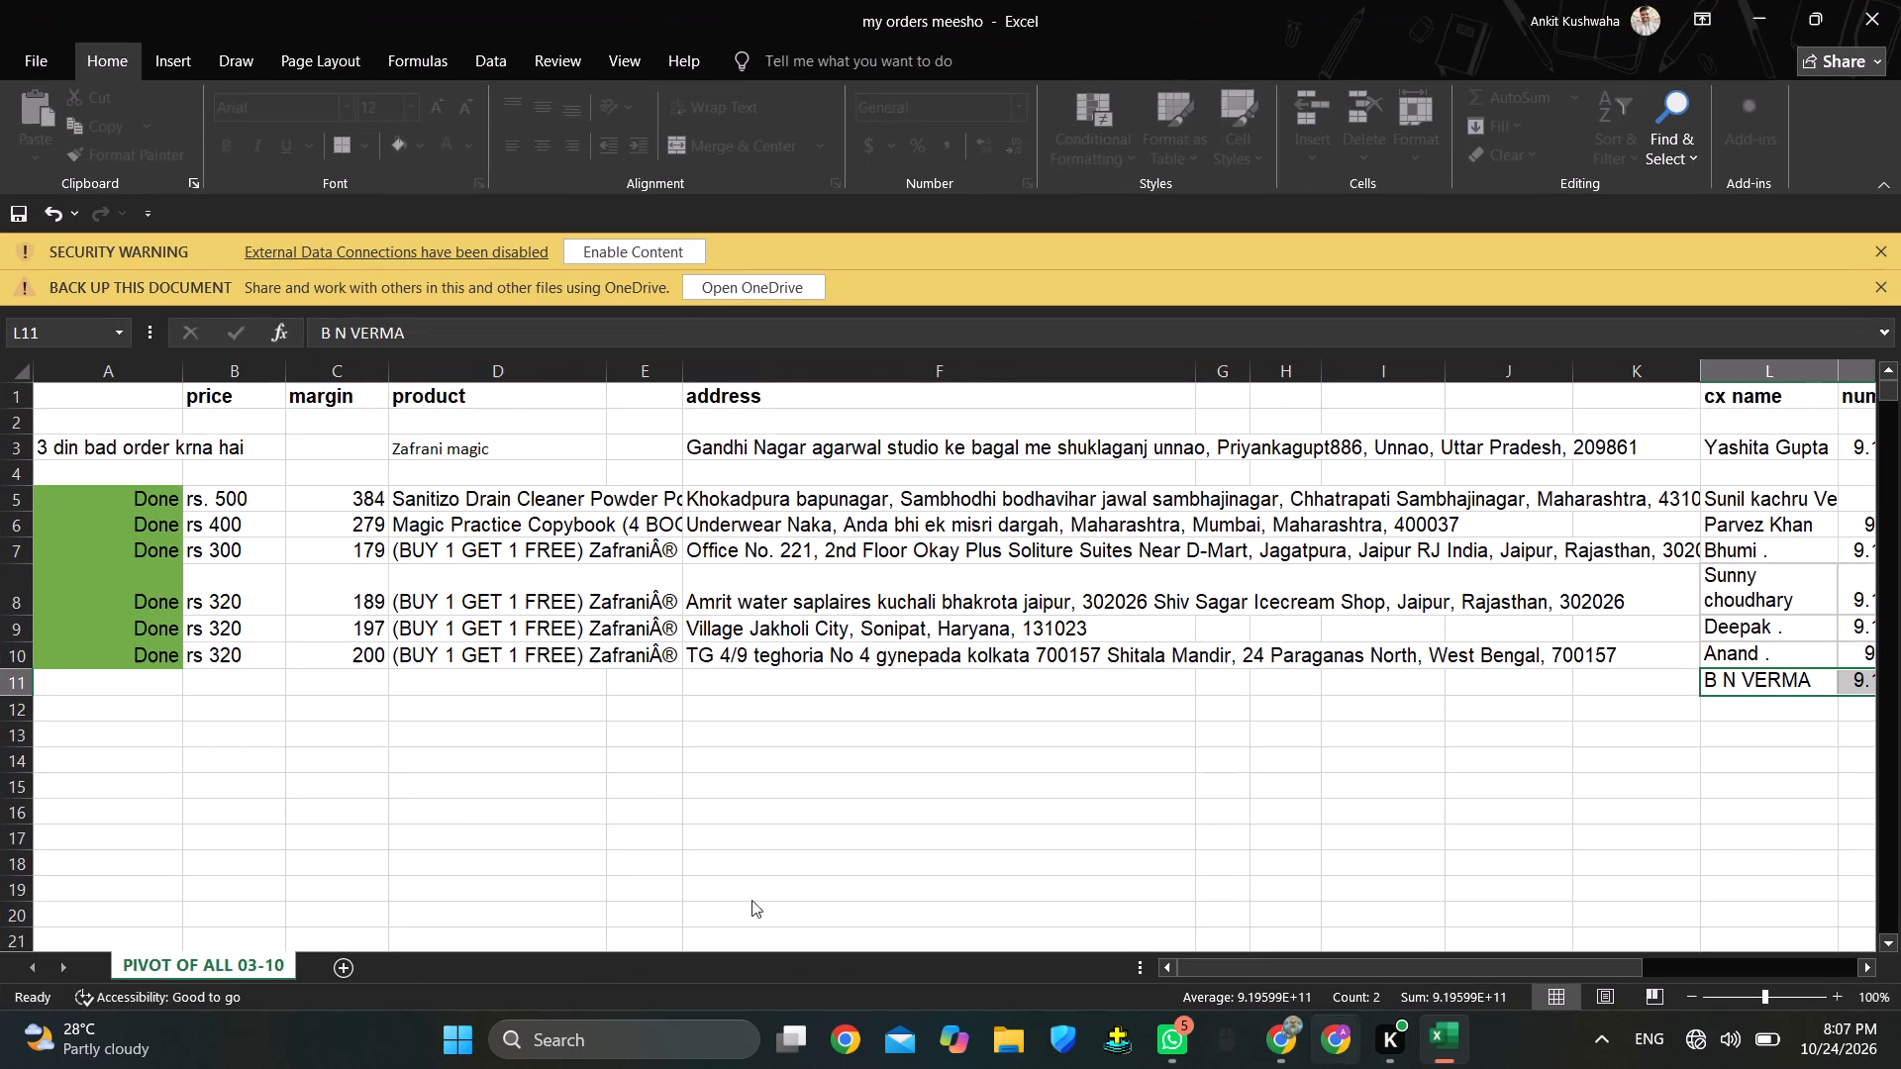
left_click(750, 682)
key("ctrl+v")
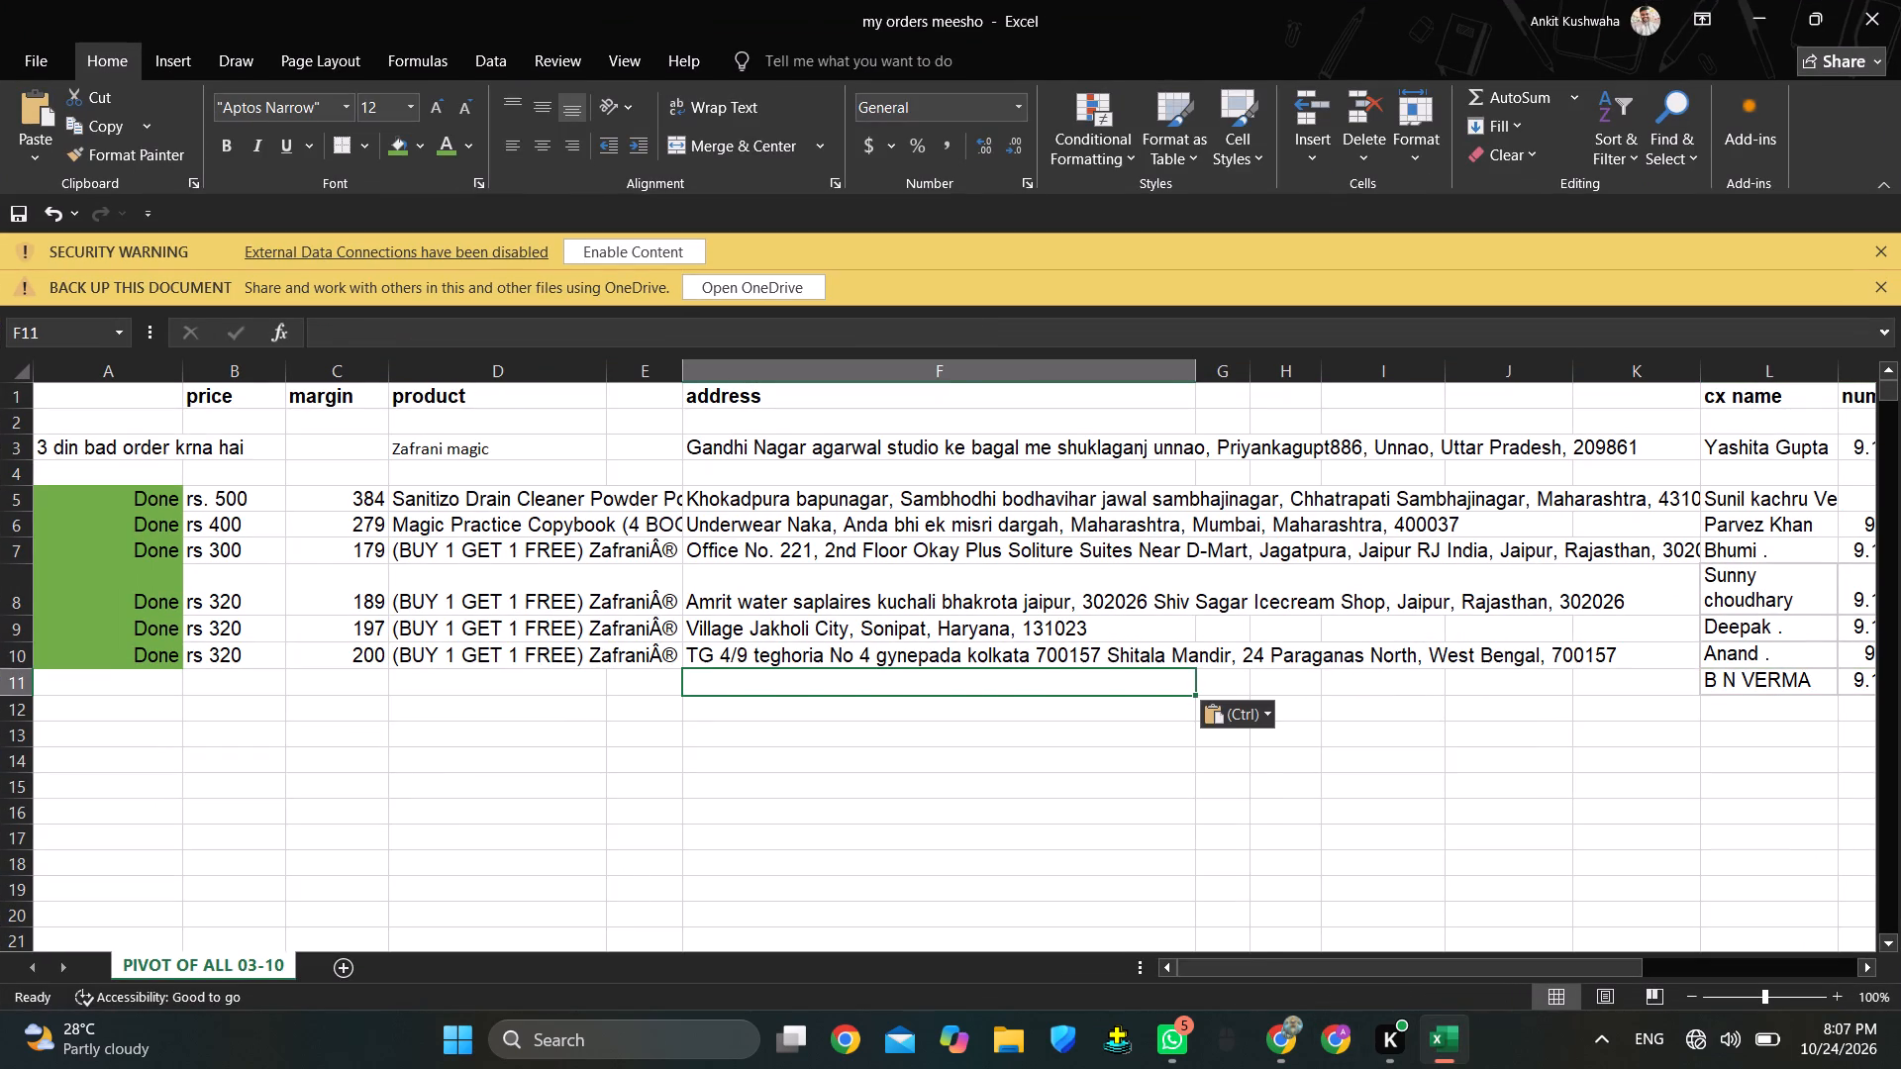
Copy the row 162 Flaner Filter Bag product name from the calling sheet in Chrome into product cell D11 of the Excel workbook.
left_click(1447, 1038)
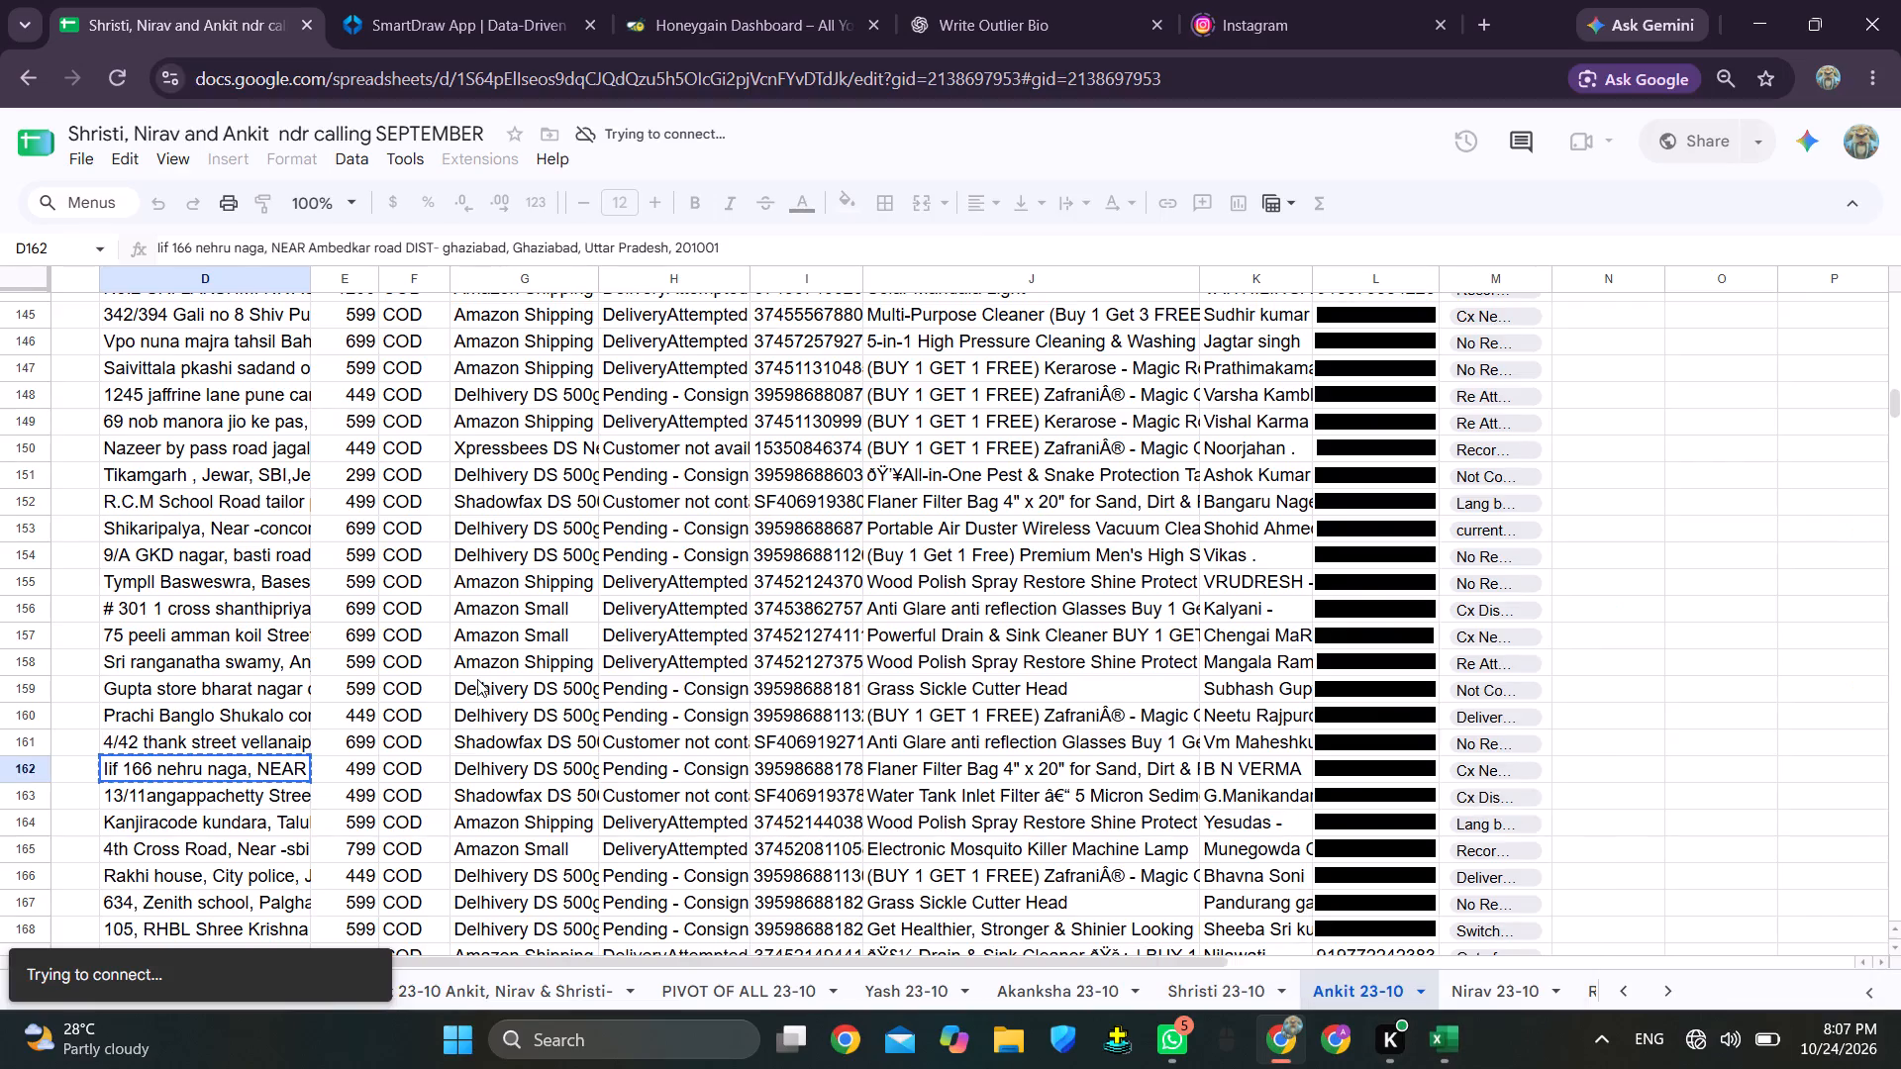
left_click(945, 768)
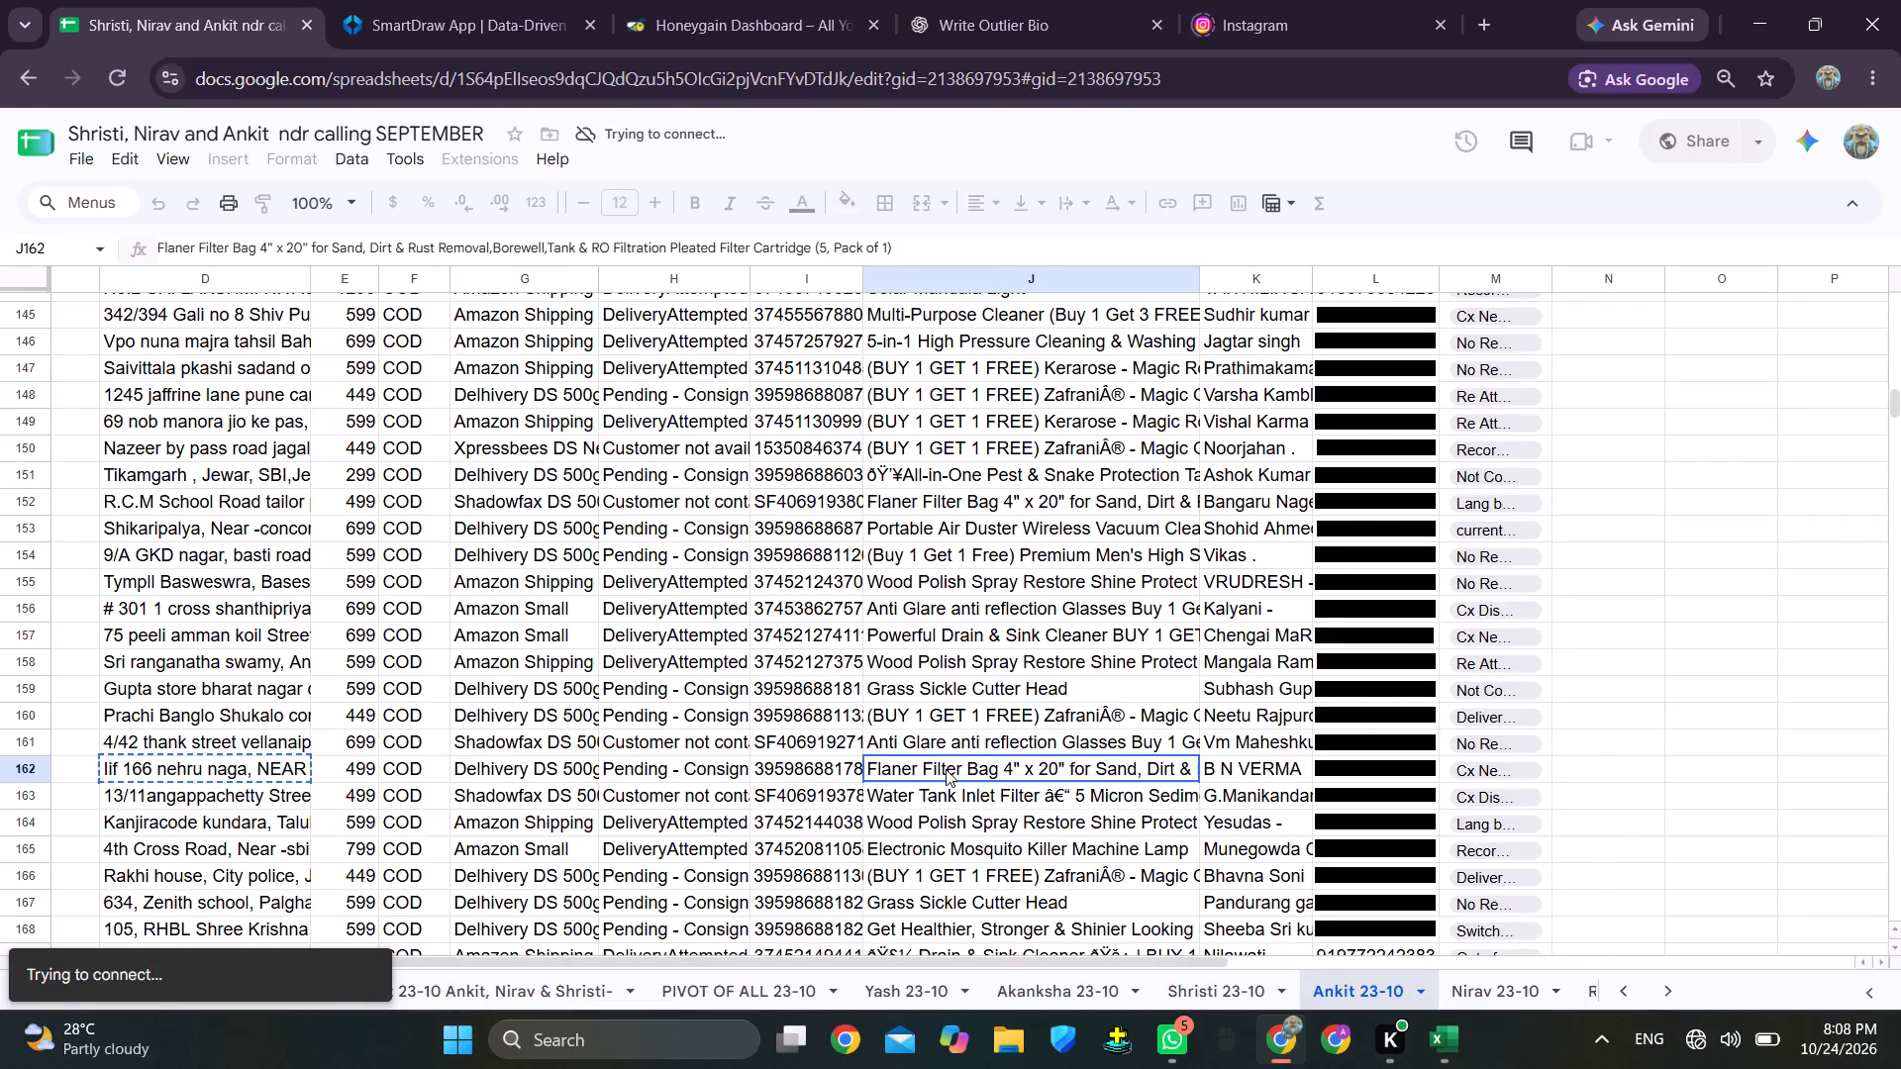
key("ctrl+c")
left_click(1448, 1040)
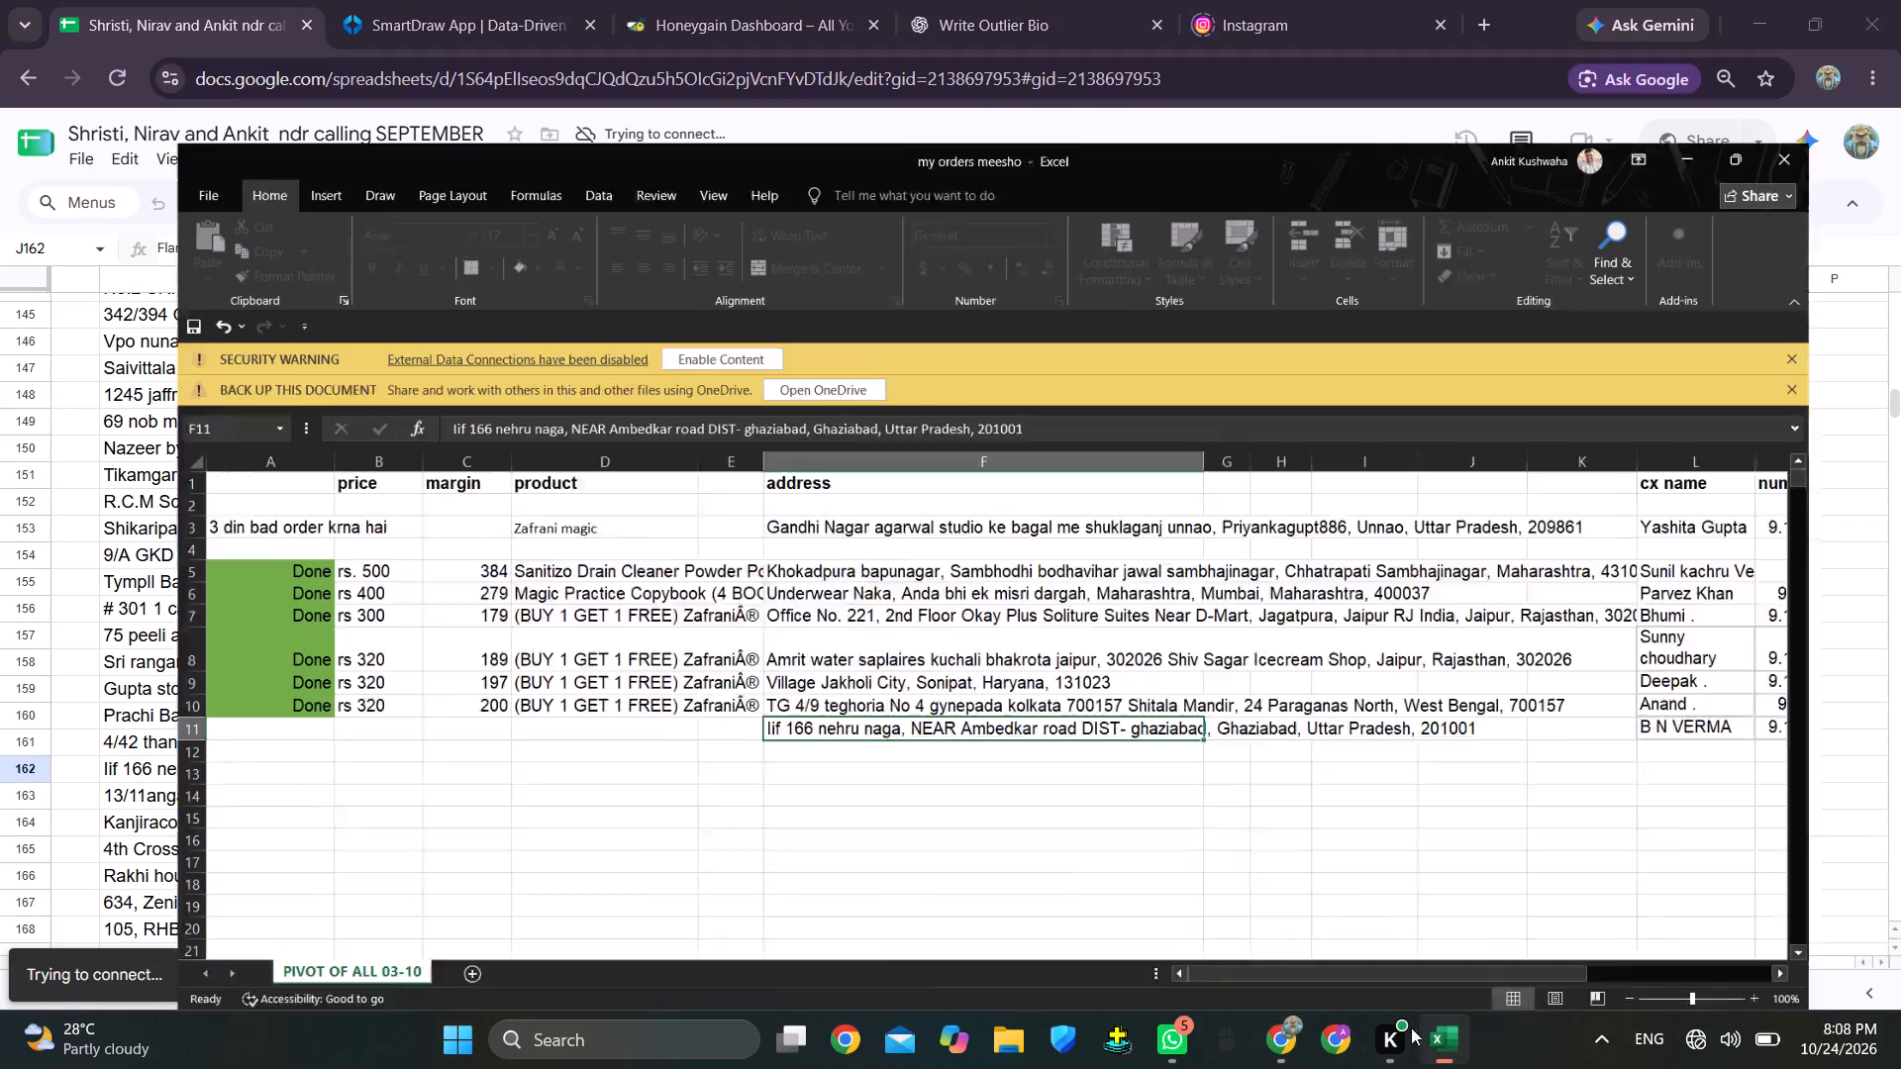
left_click(467, 689)
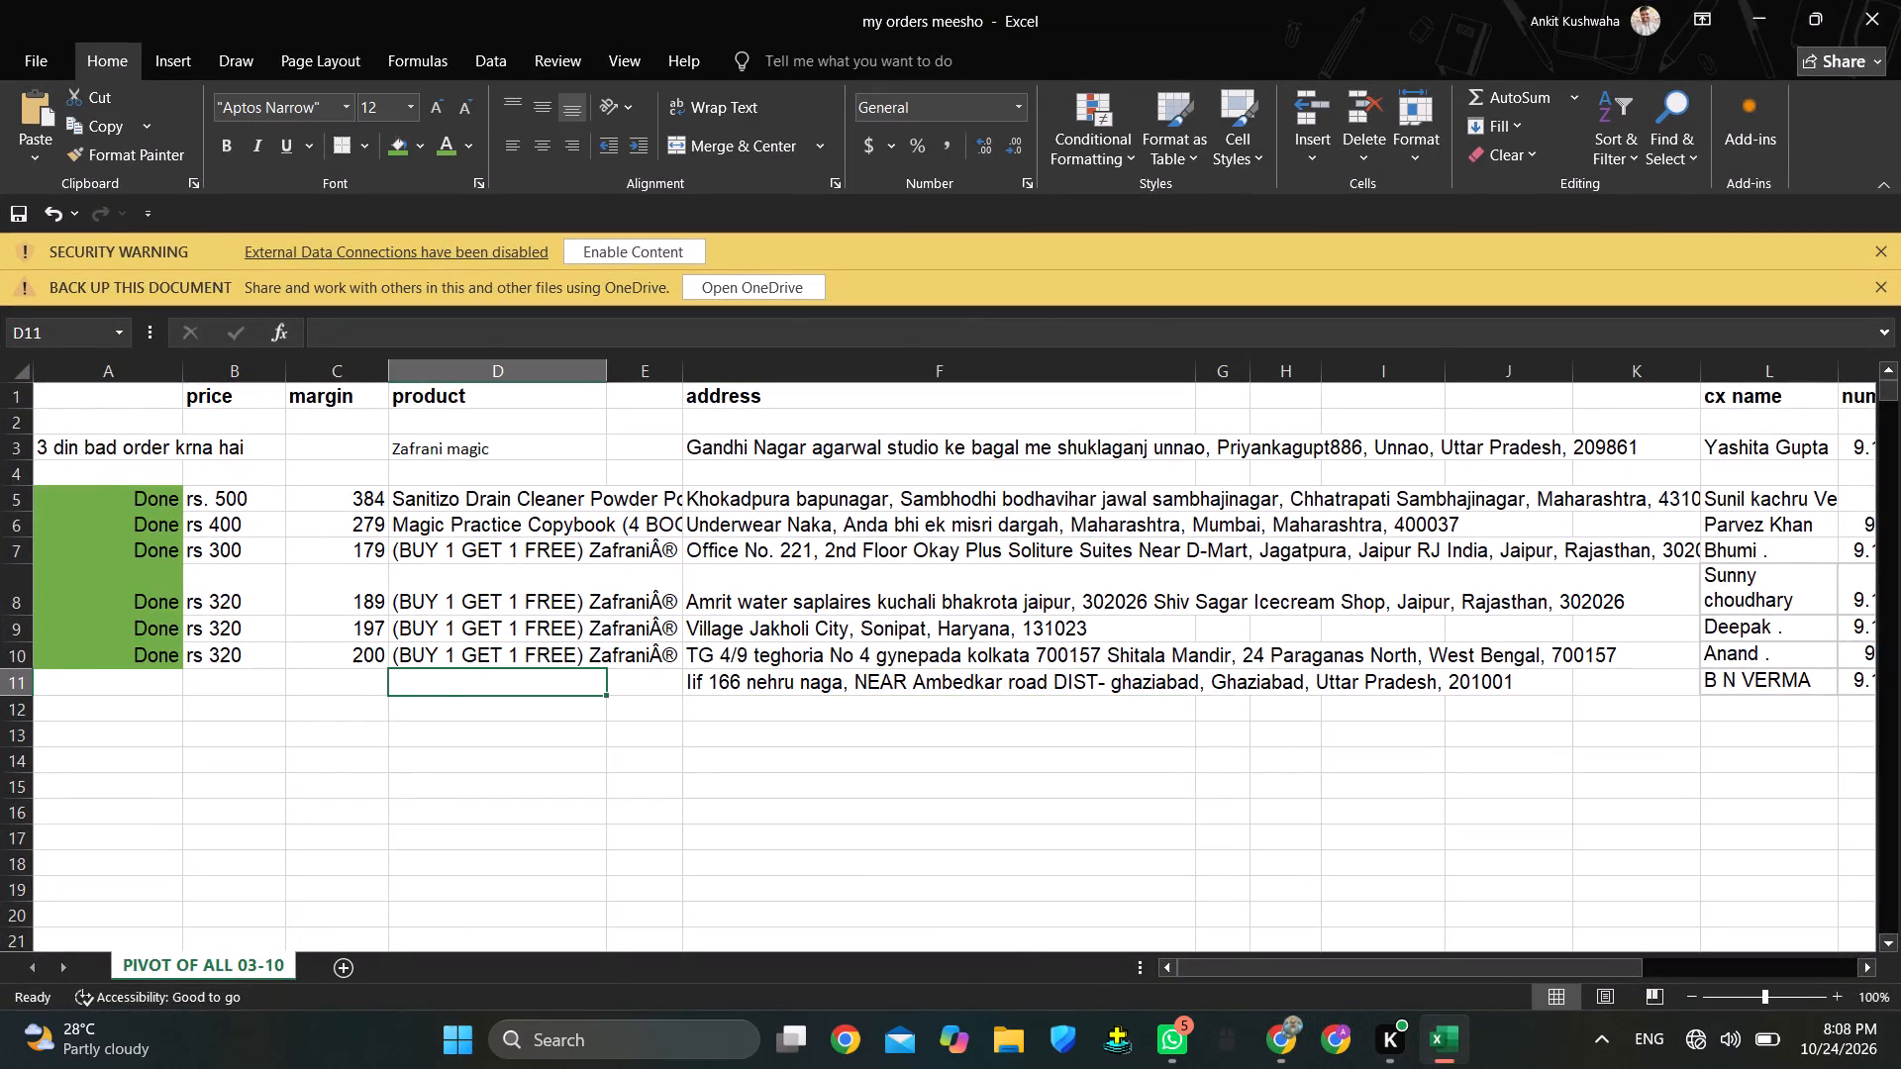
key("ctrl+v")
Enter the price "rs 350" for the new order in cell B11.
left_click(234, 682)
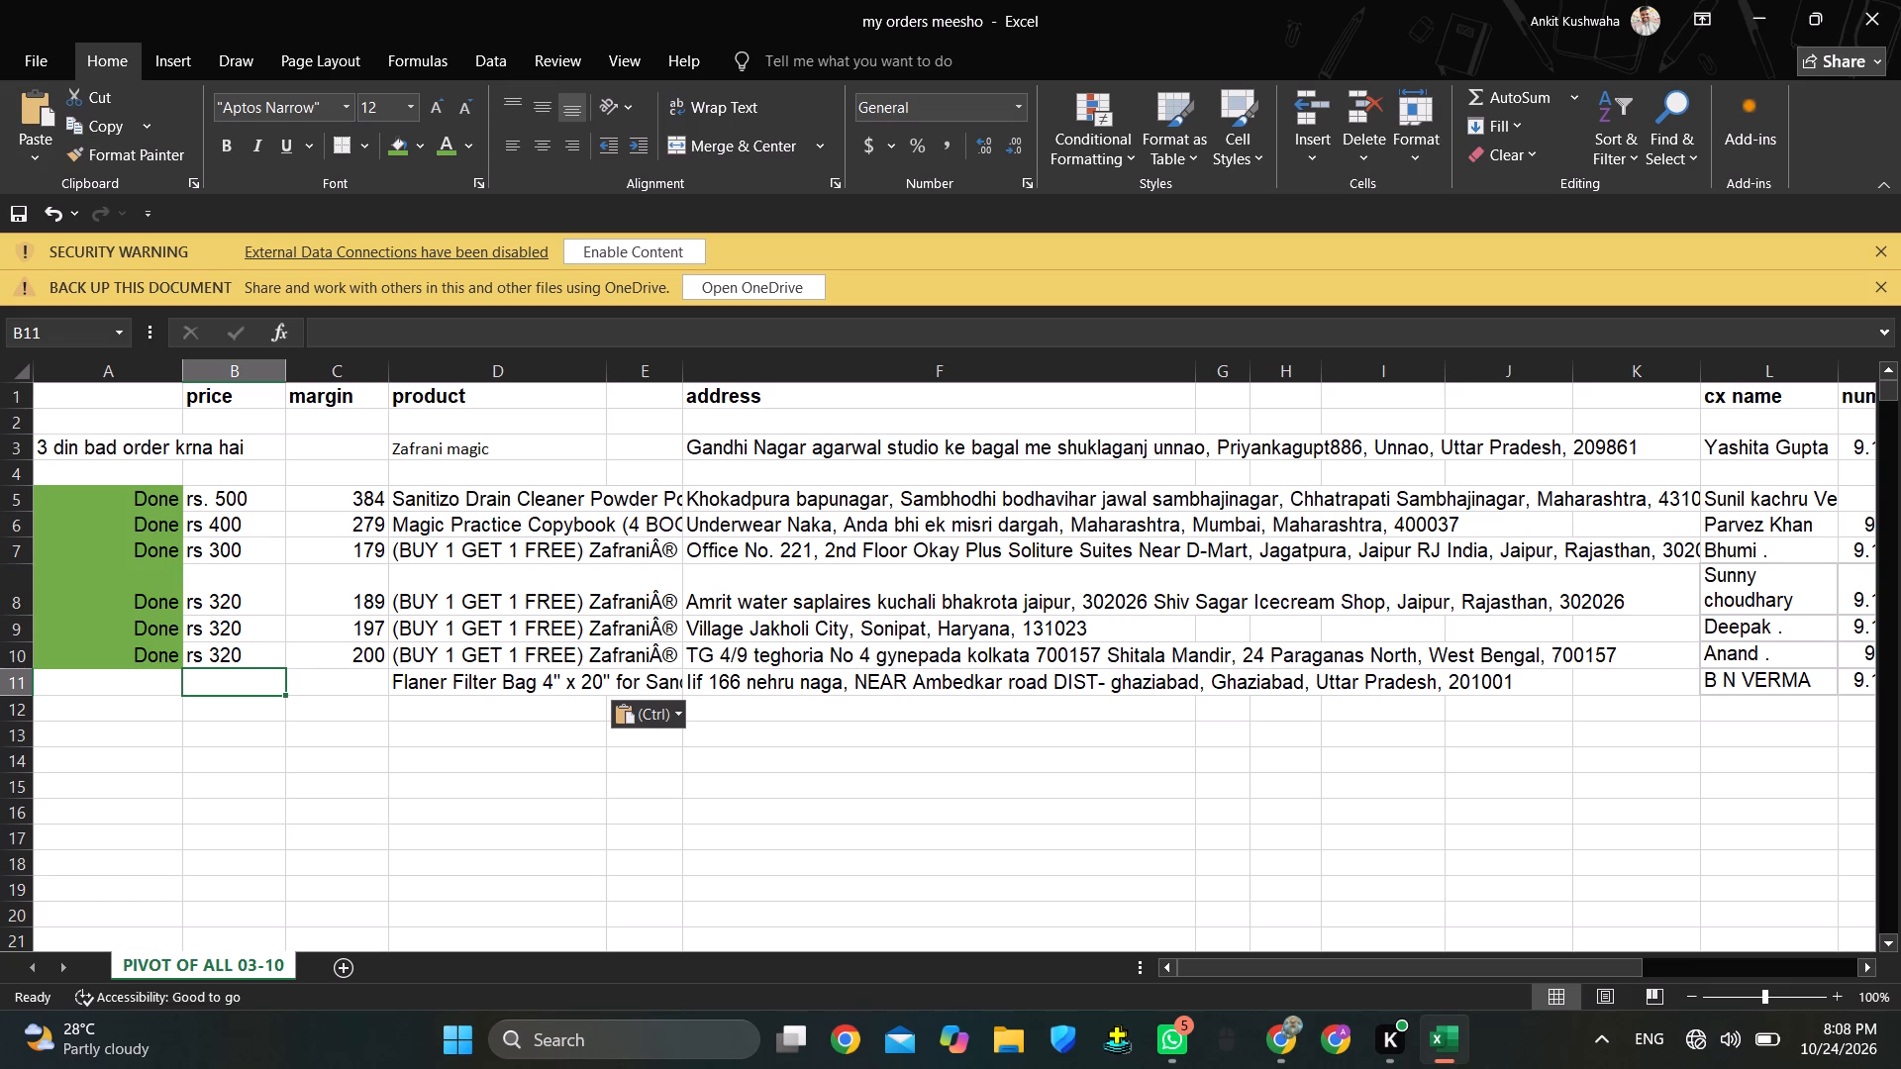
key("3")
type("50")
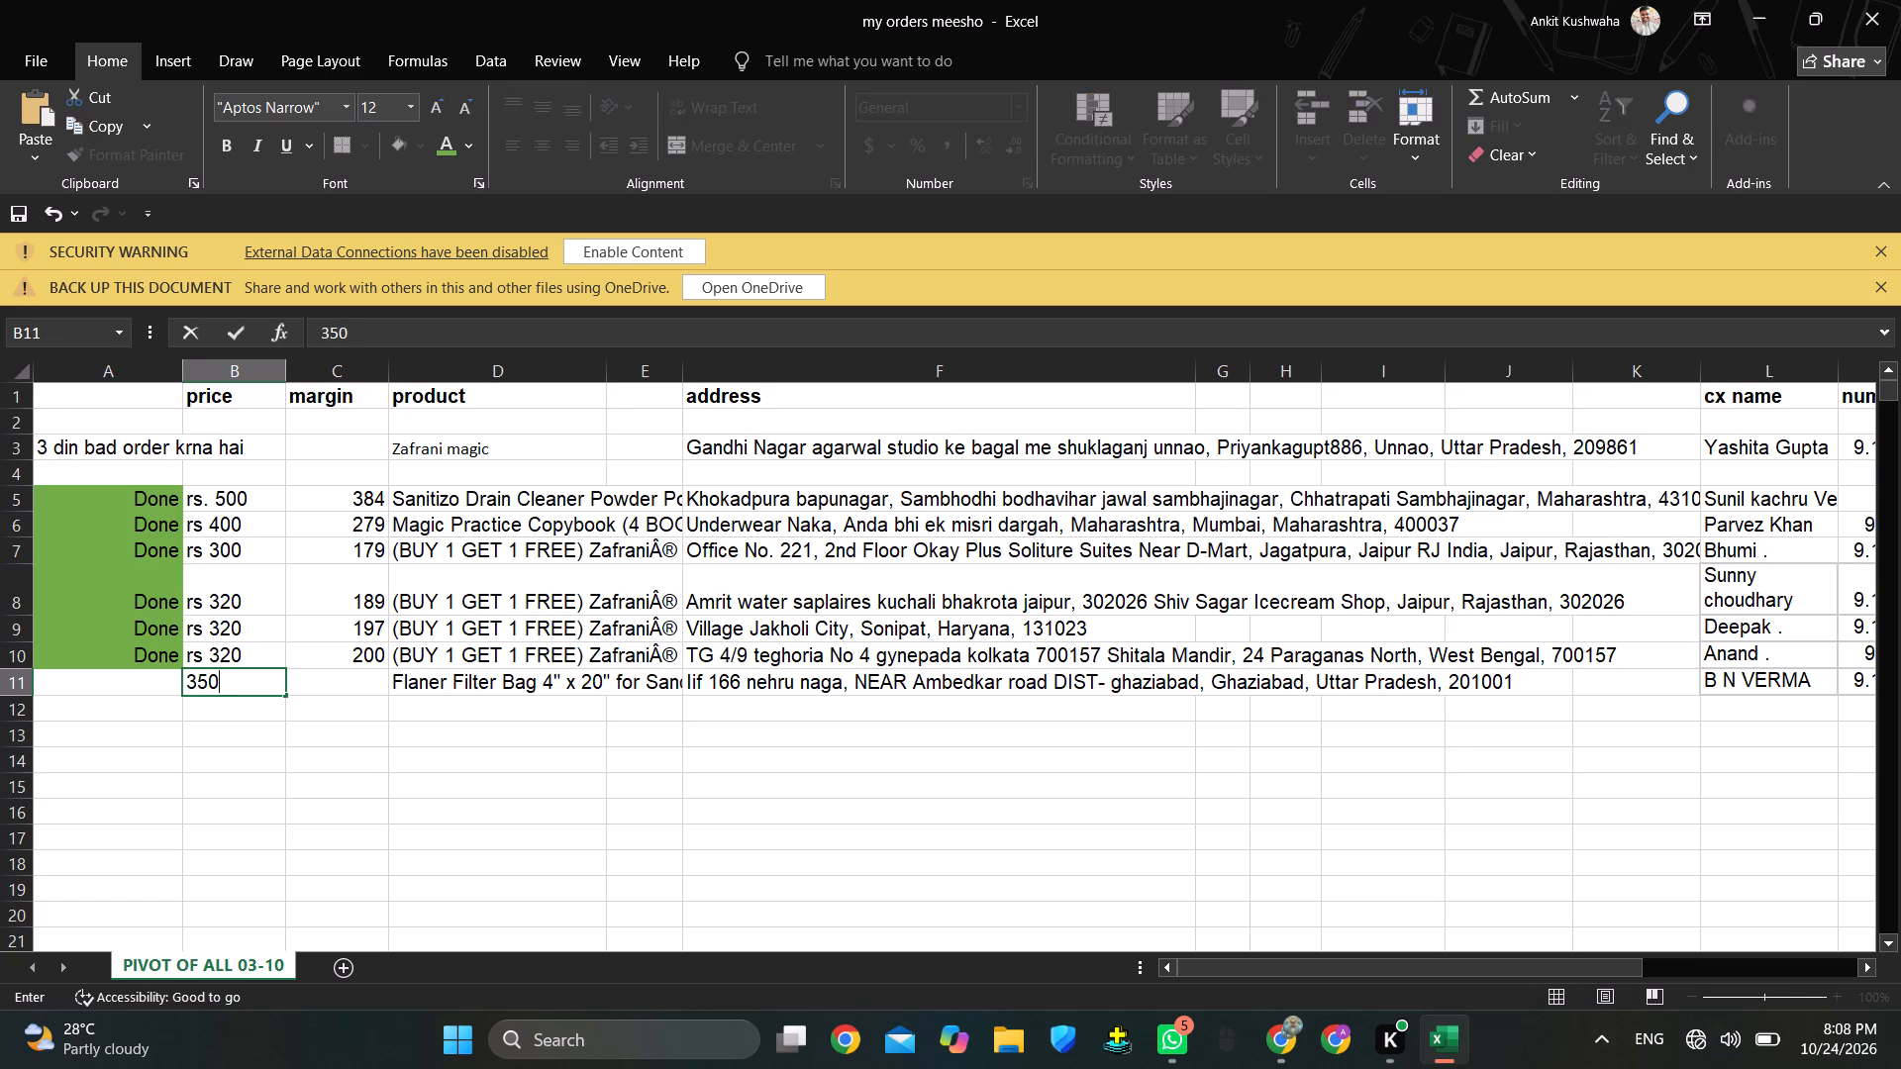
key("Left")
key("Left")
double_click(253, 685)
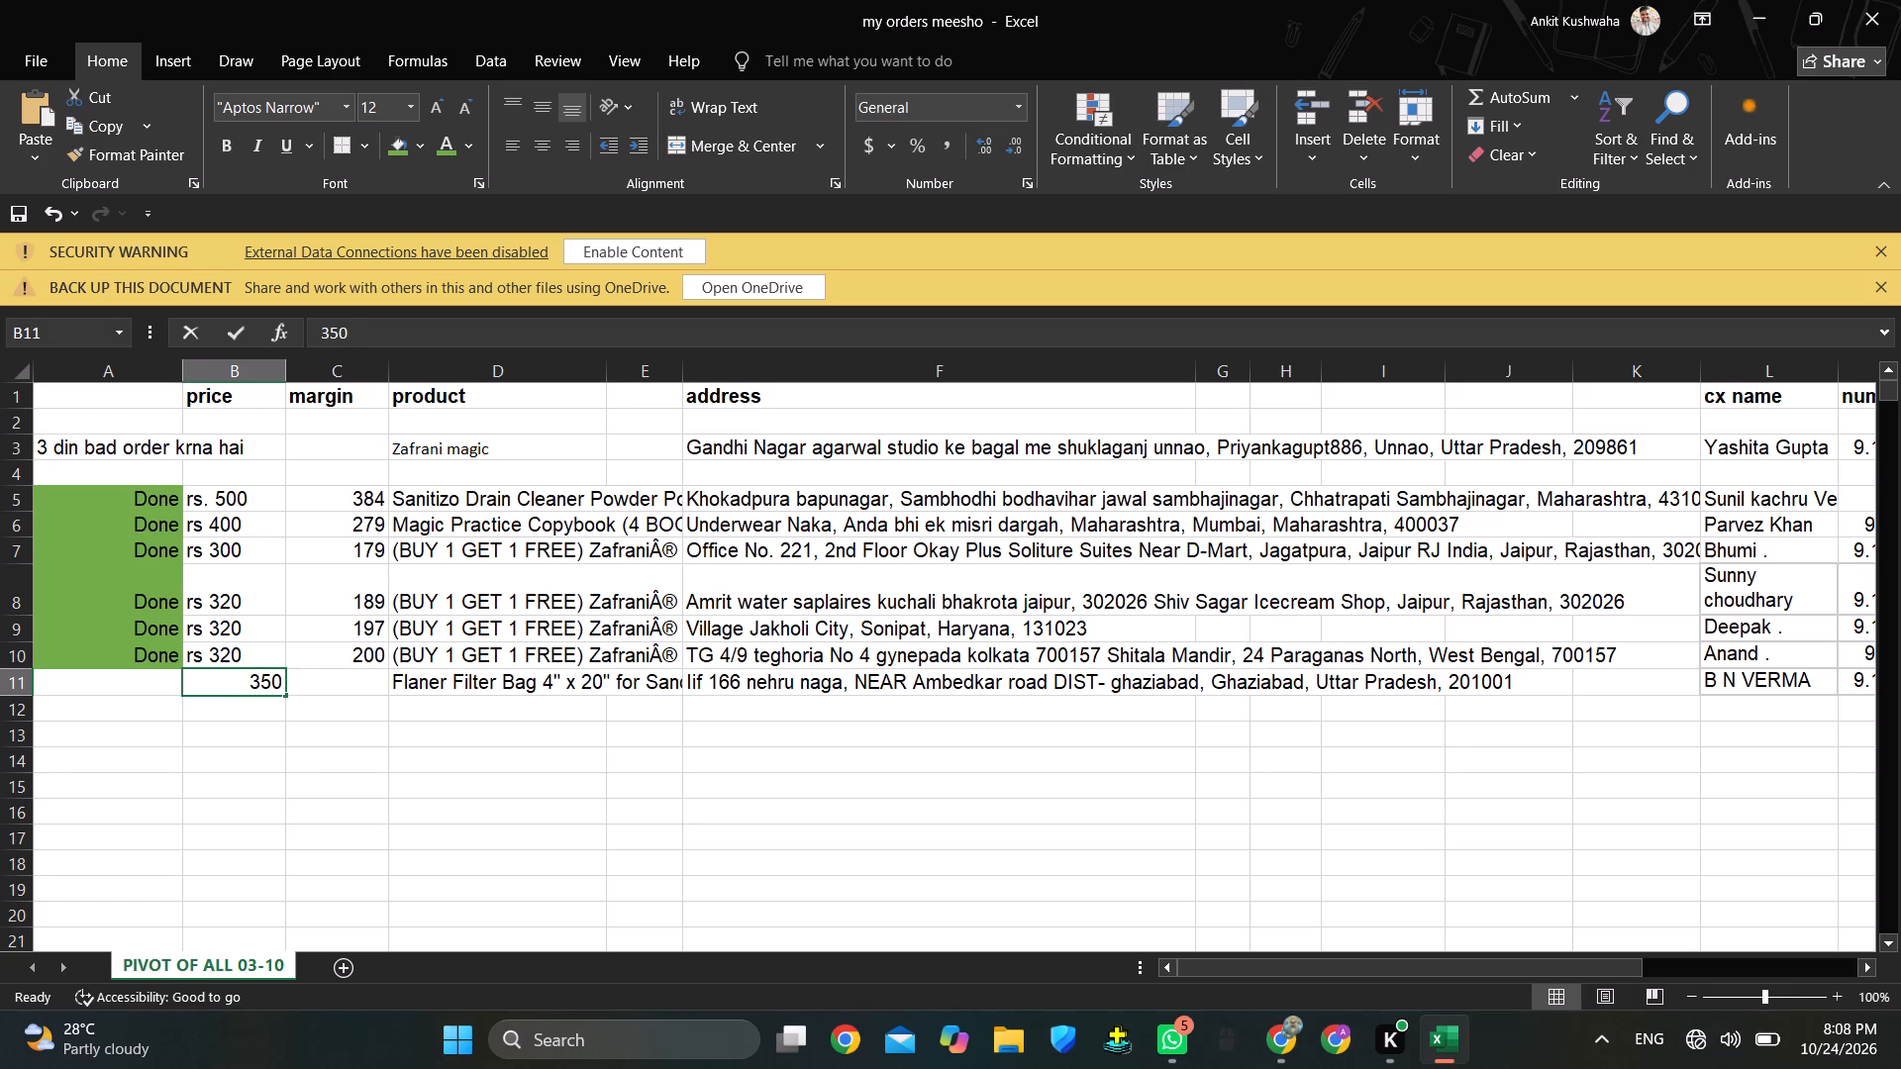
key("r")
key("s")
key("space")
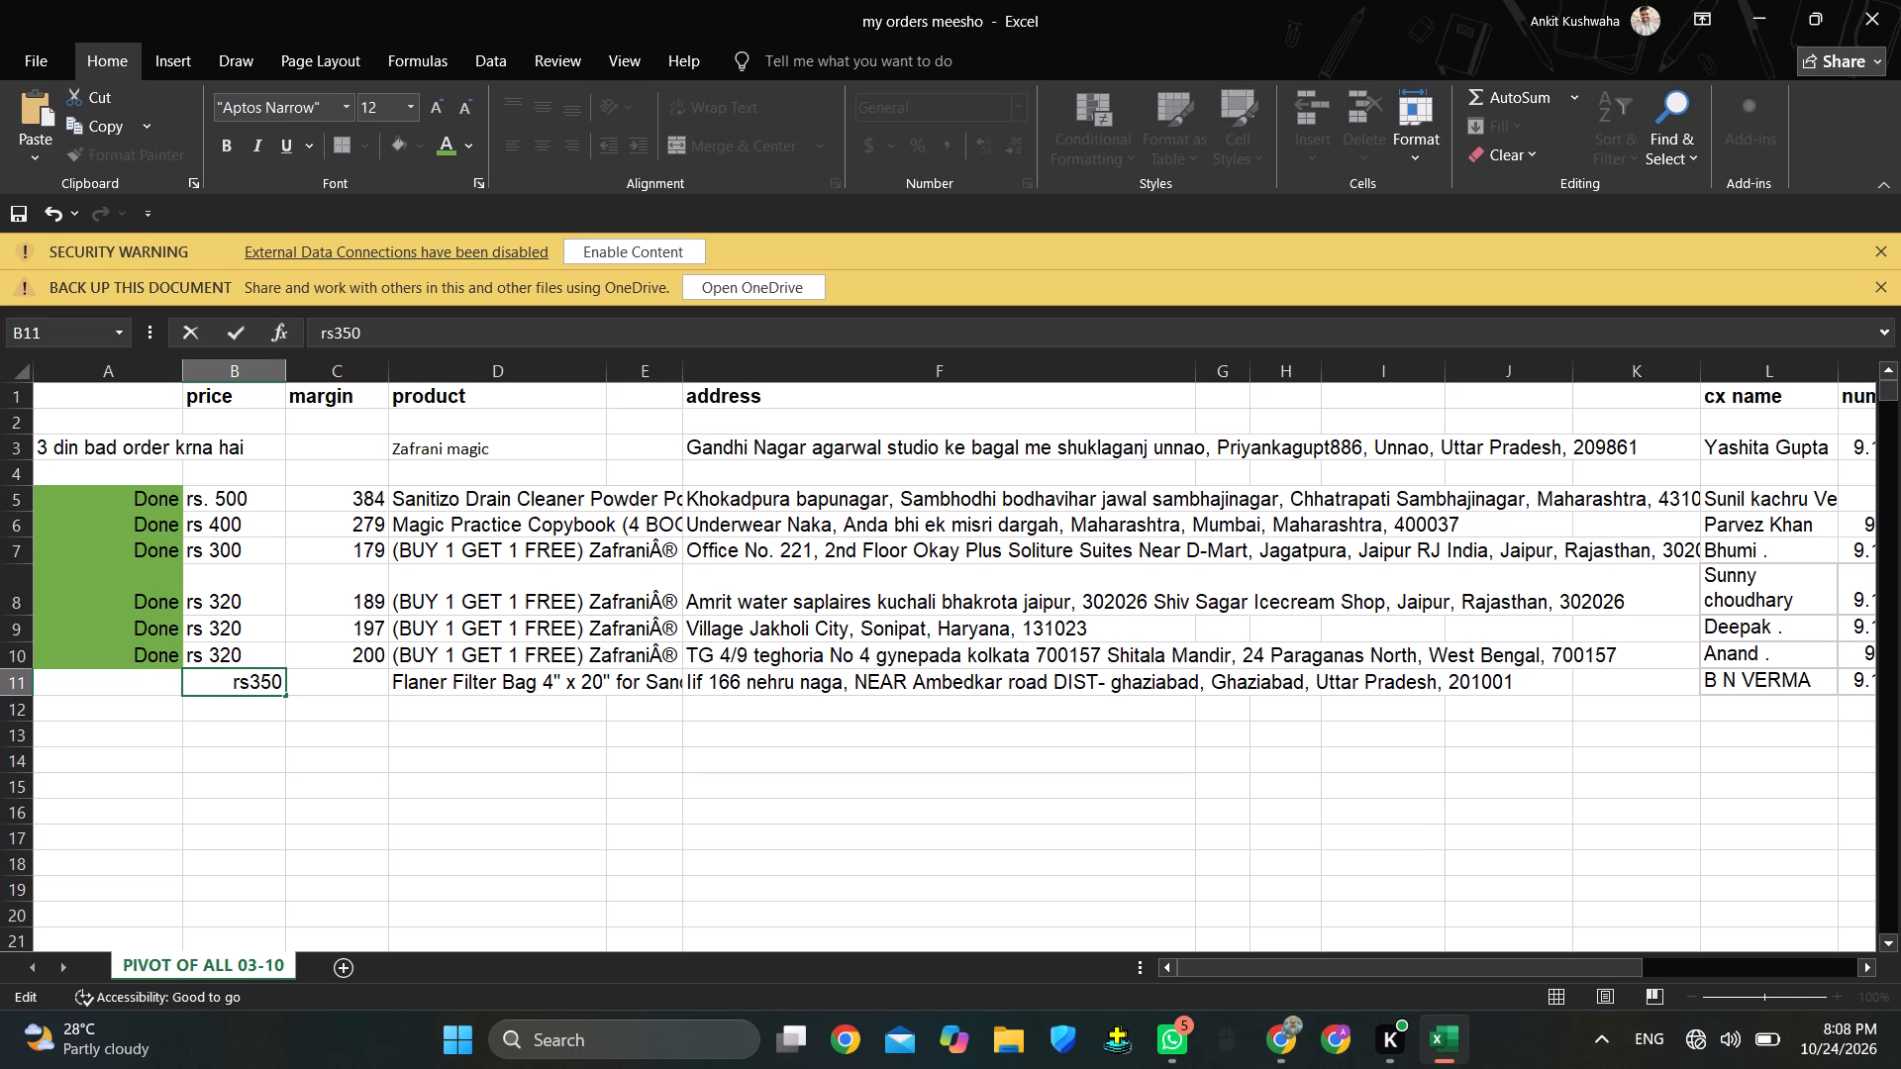
left_click(343, 684)
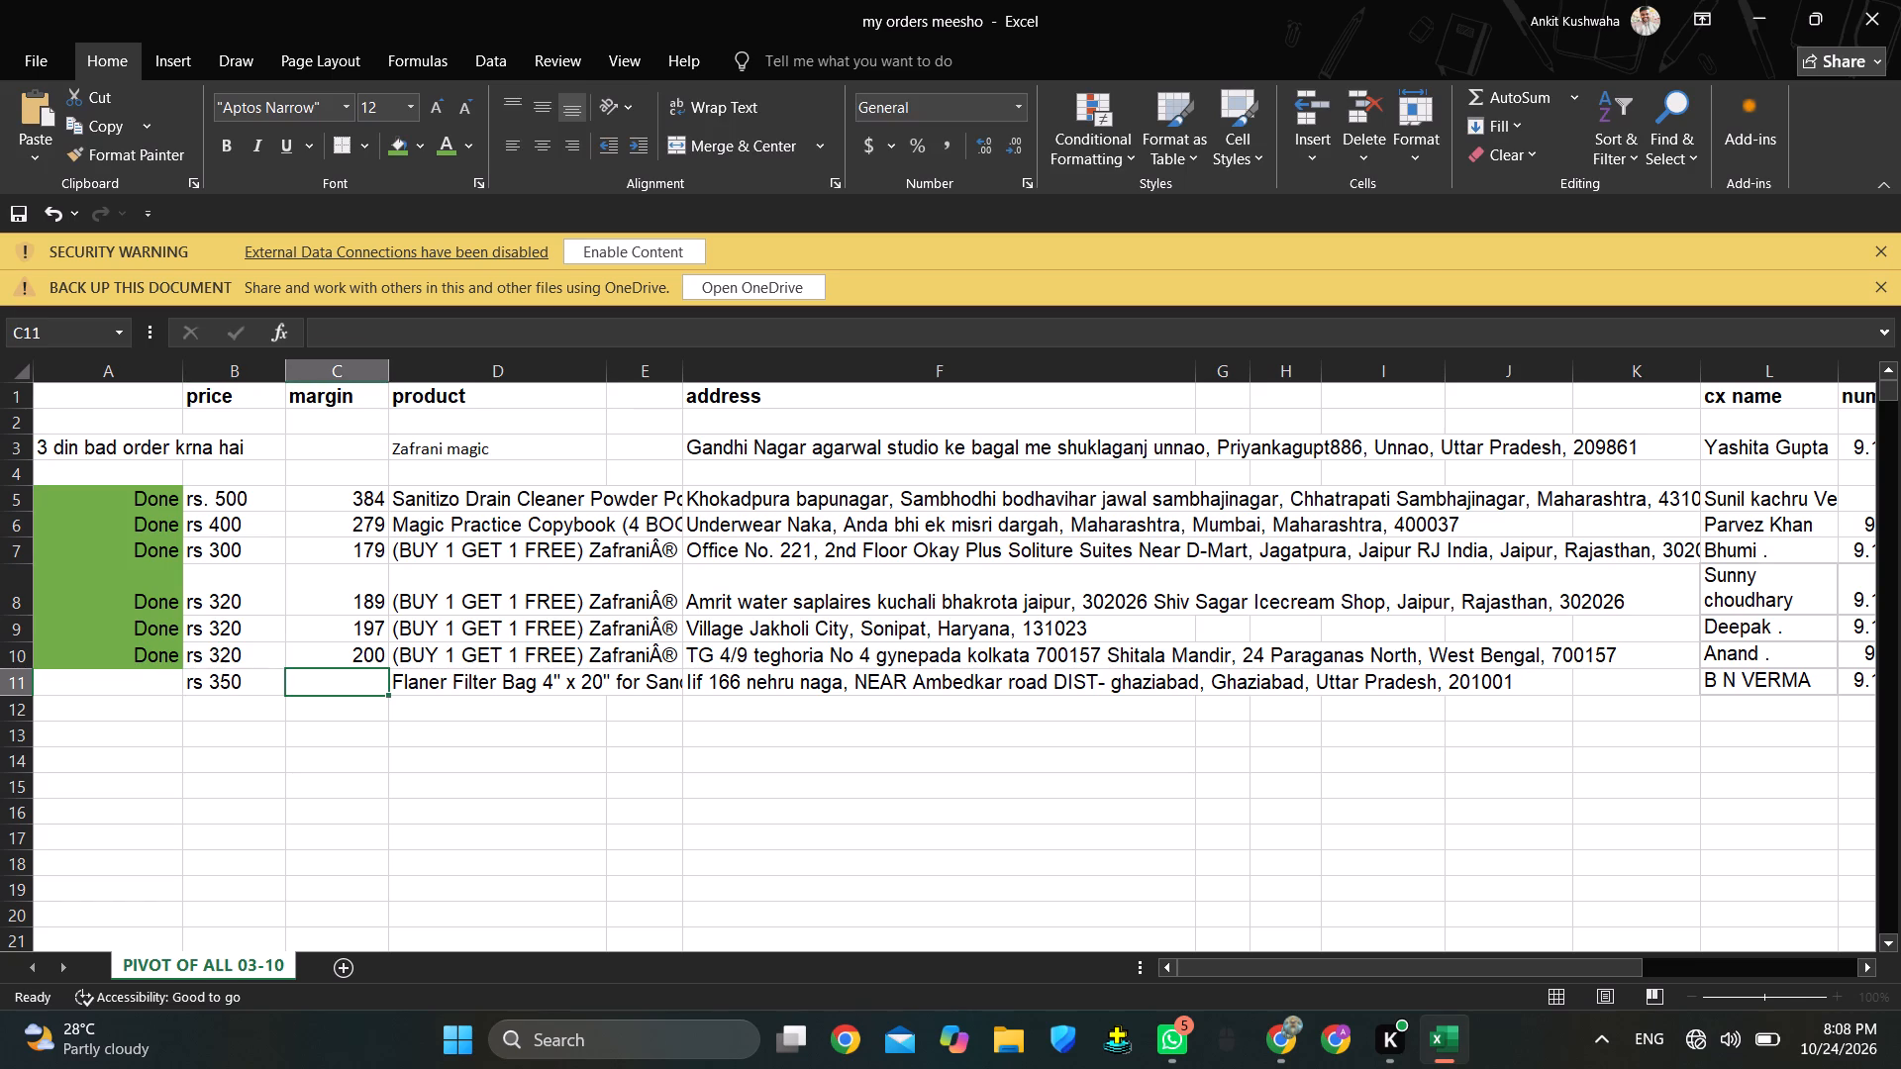
Switch back to the calling sheet in Chrome.
left_click(1456, 1038)
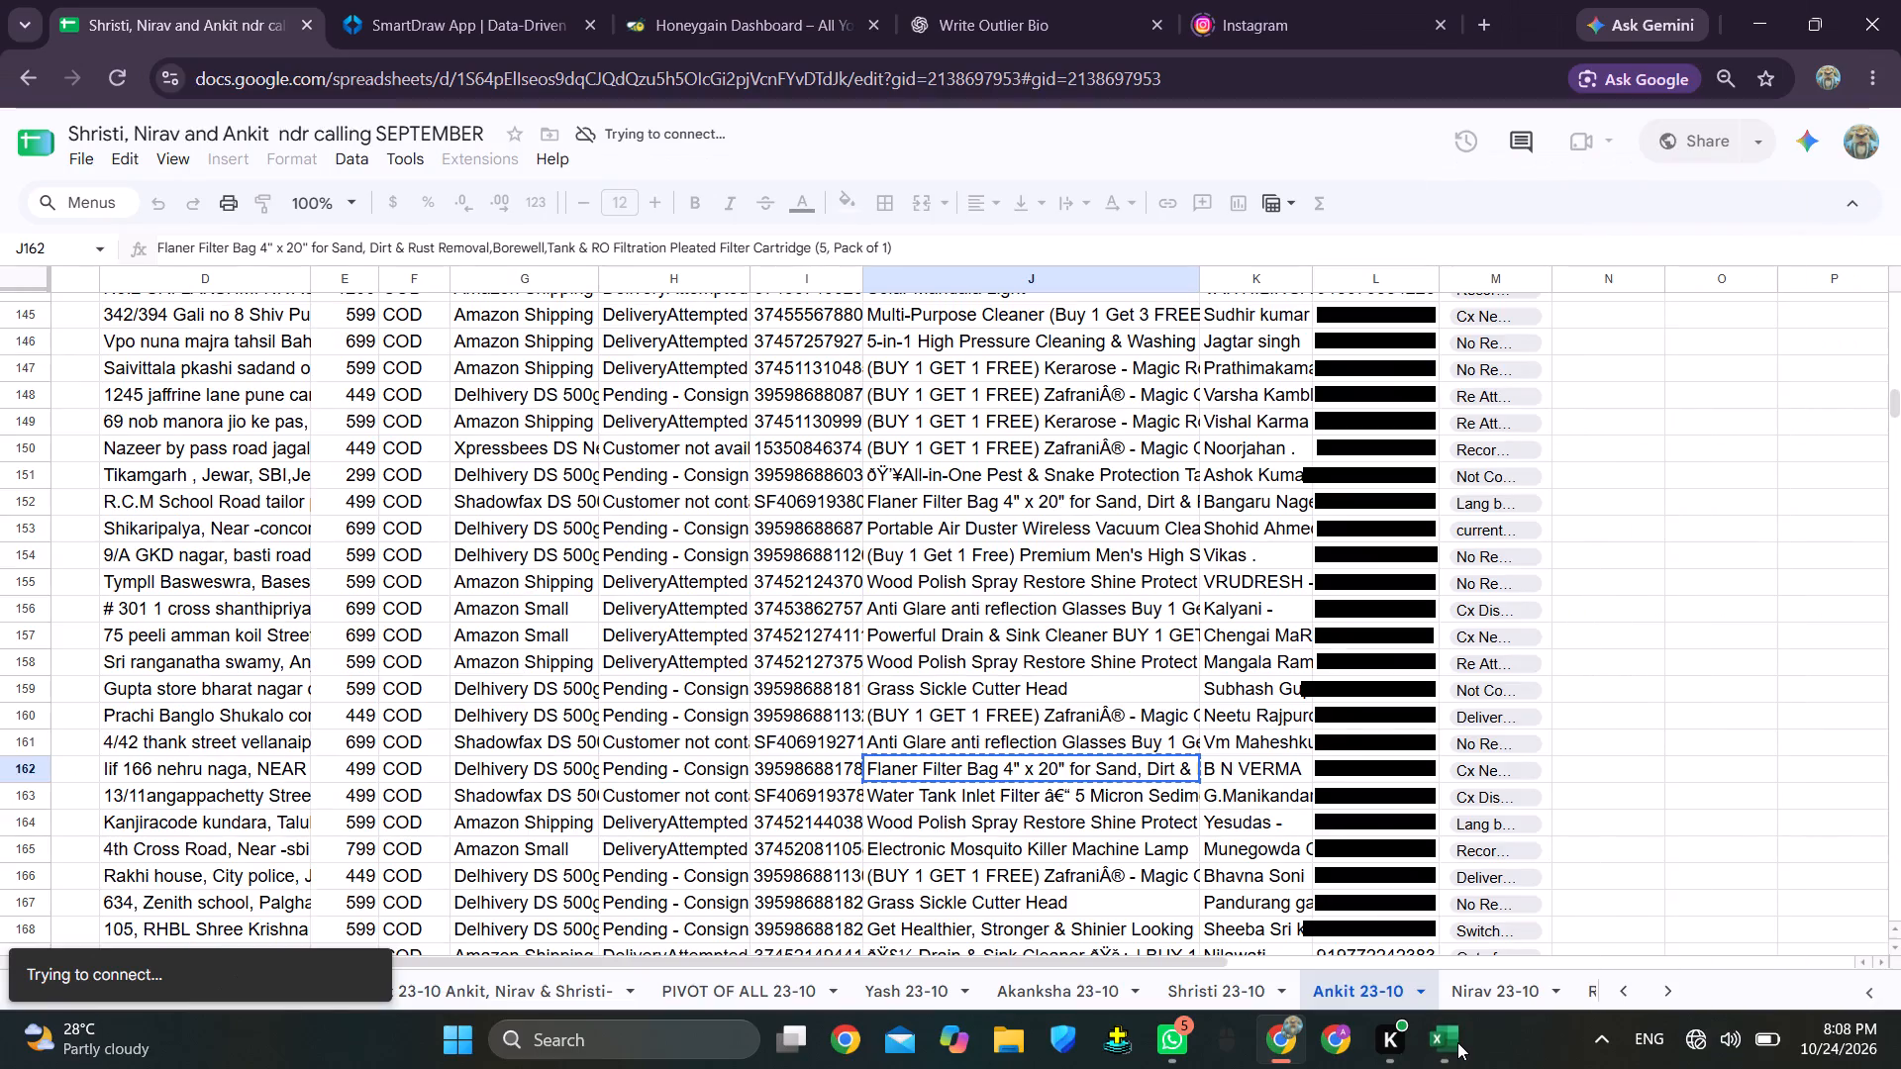
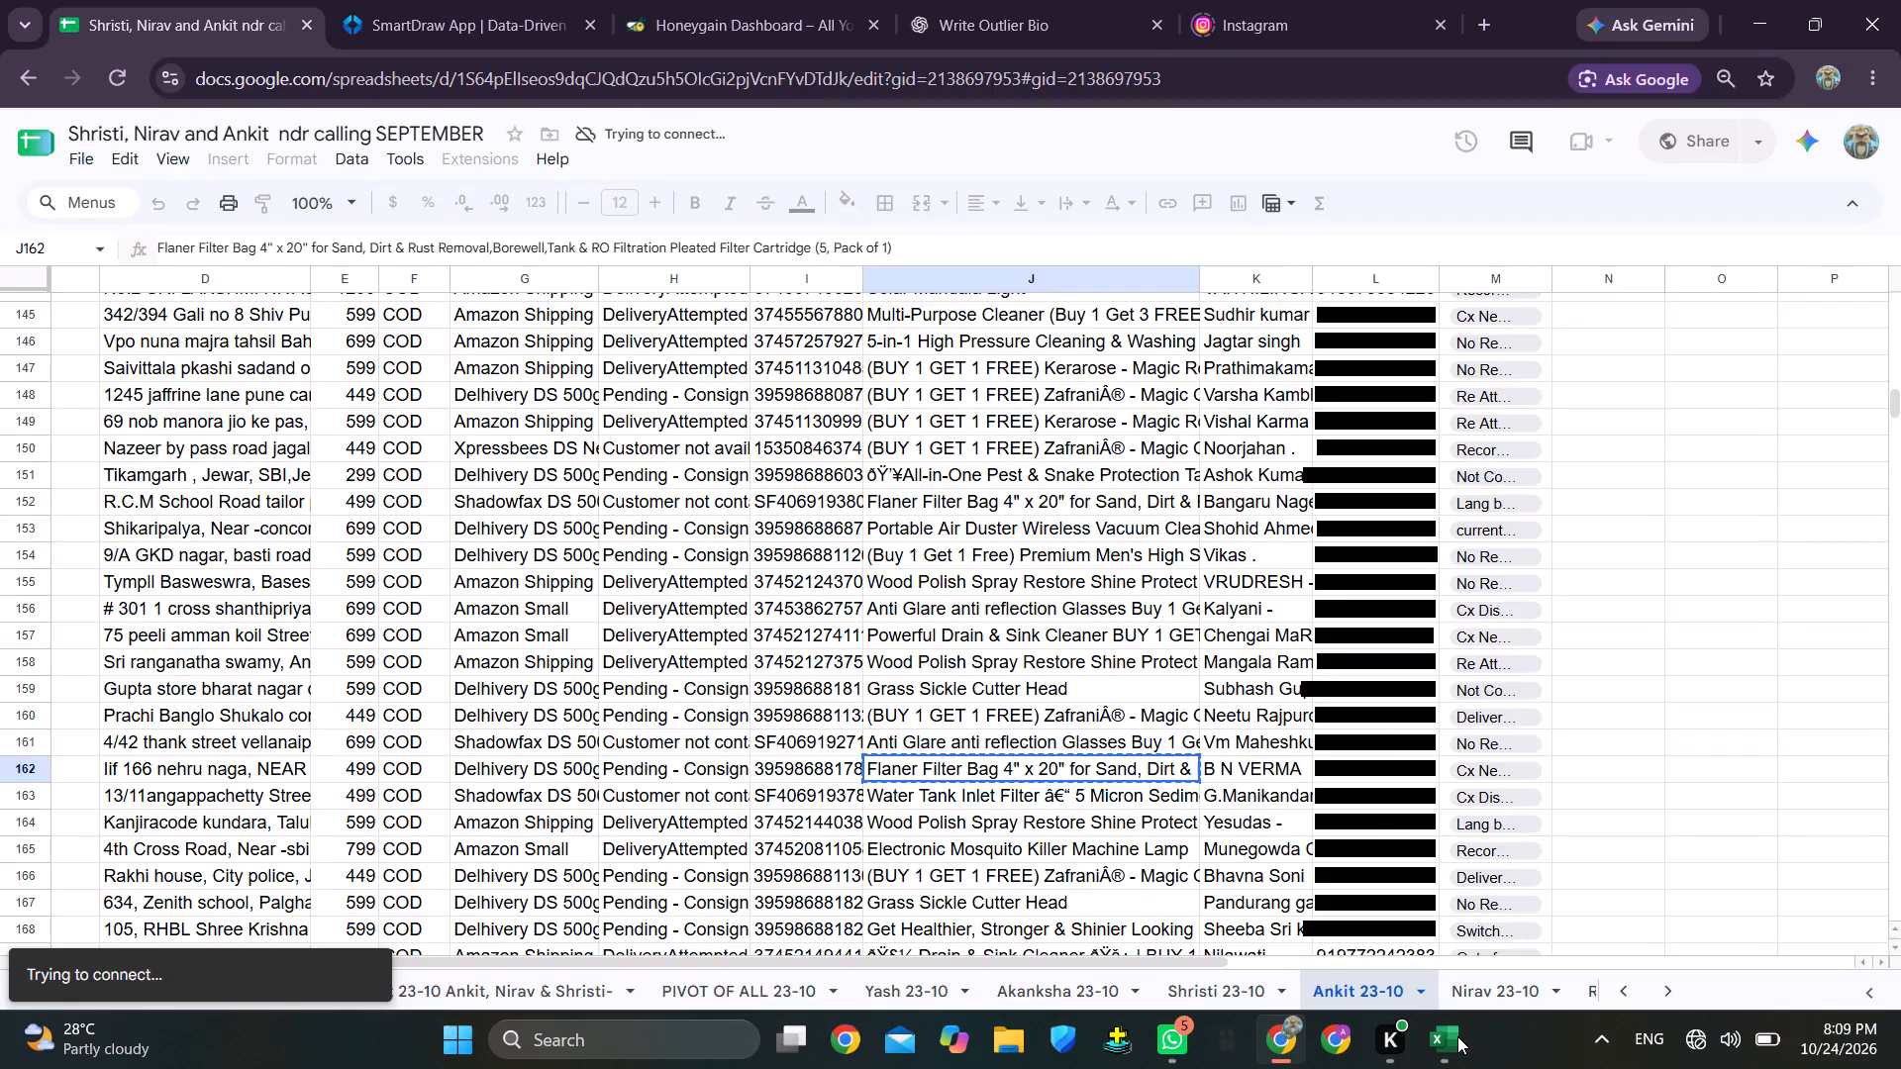
Select the row 162 customer's address cell in column D of the calling sheet.
key("Left")
key("Left")
key("Left")
key("Left")
key("Left")
key("Left")
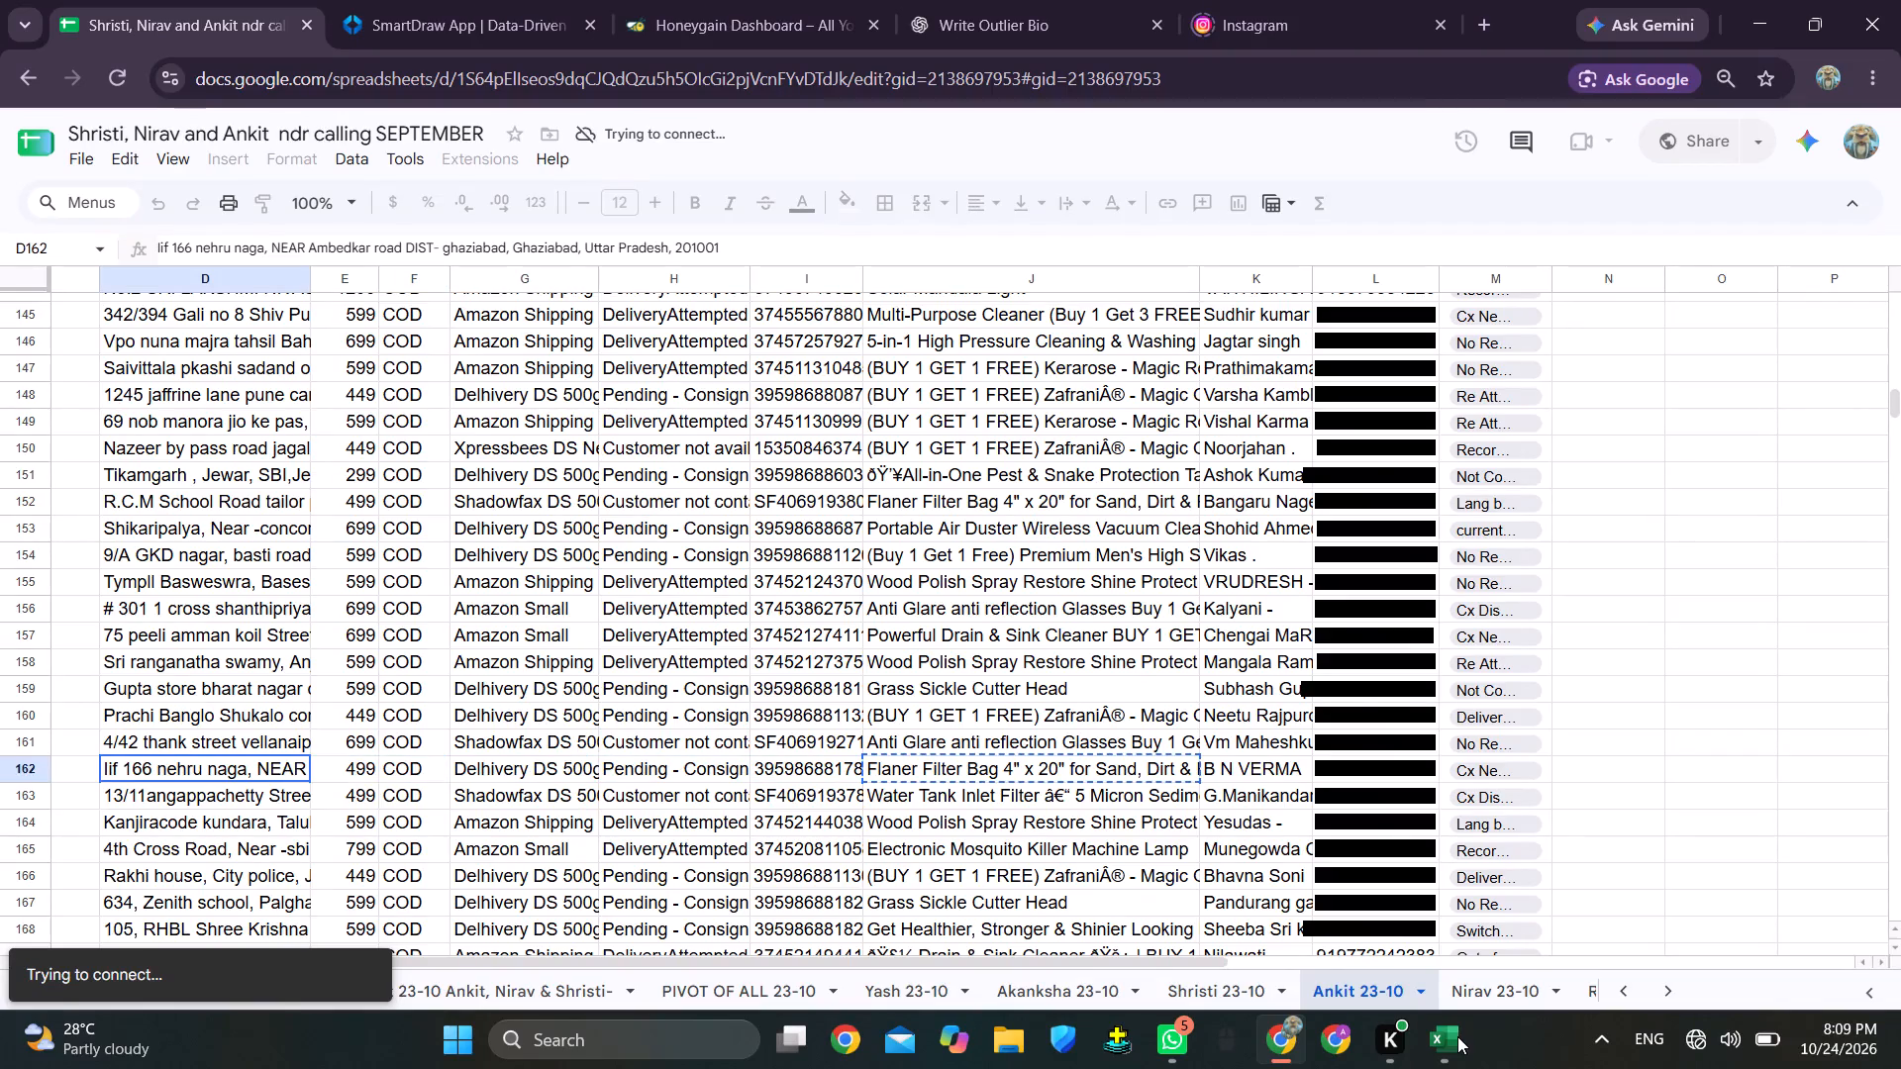
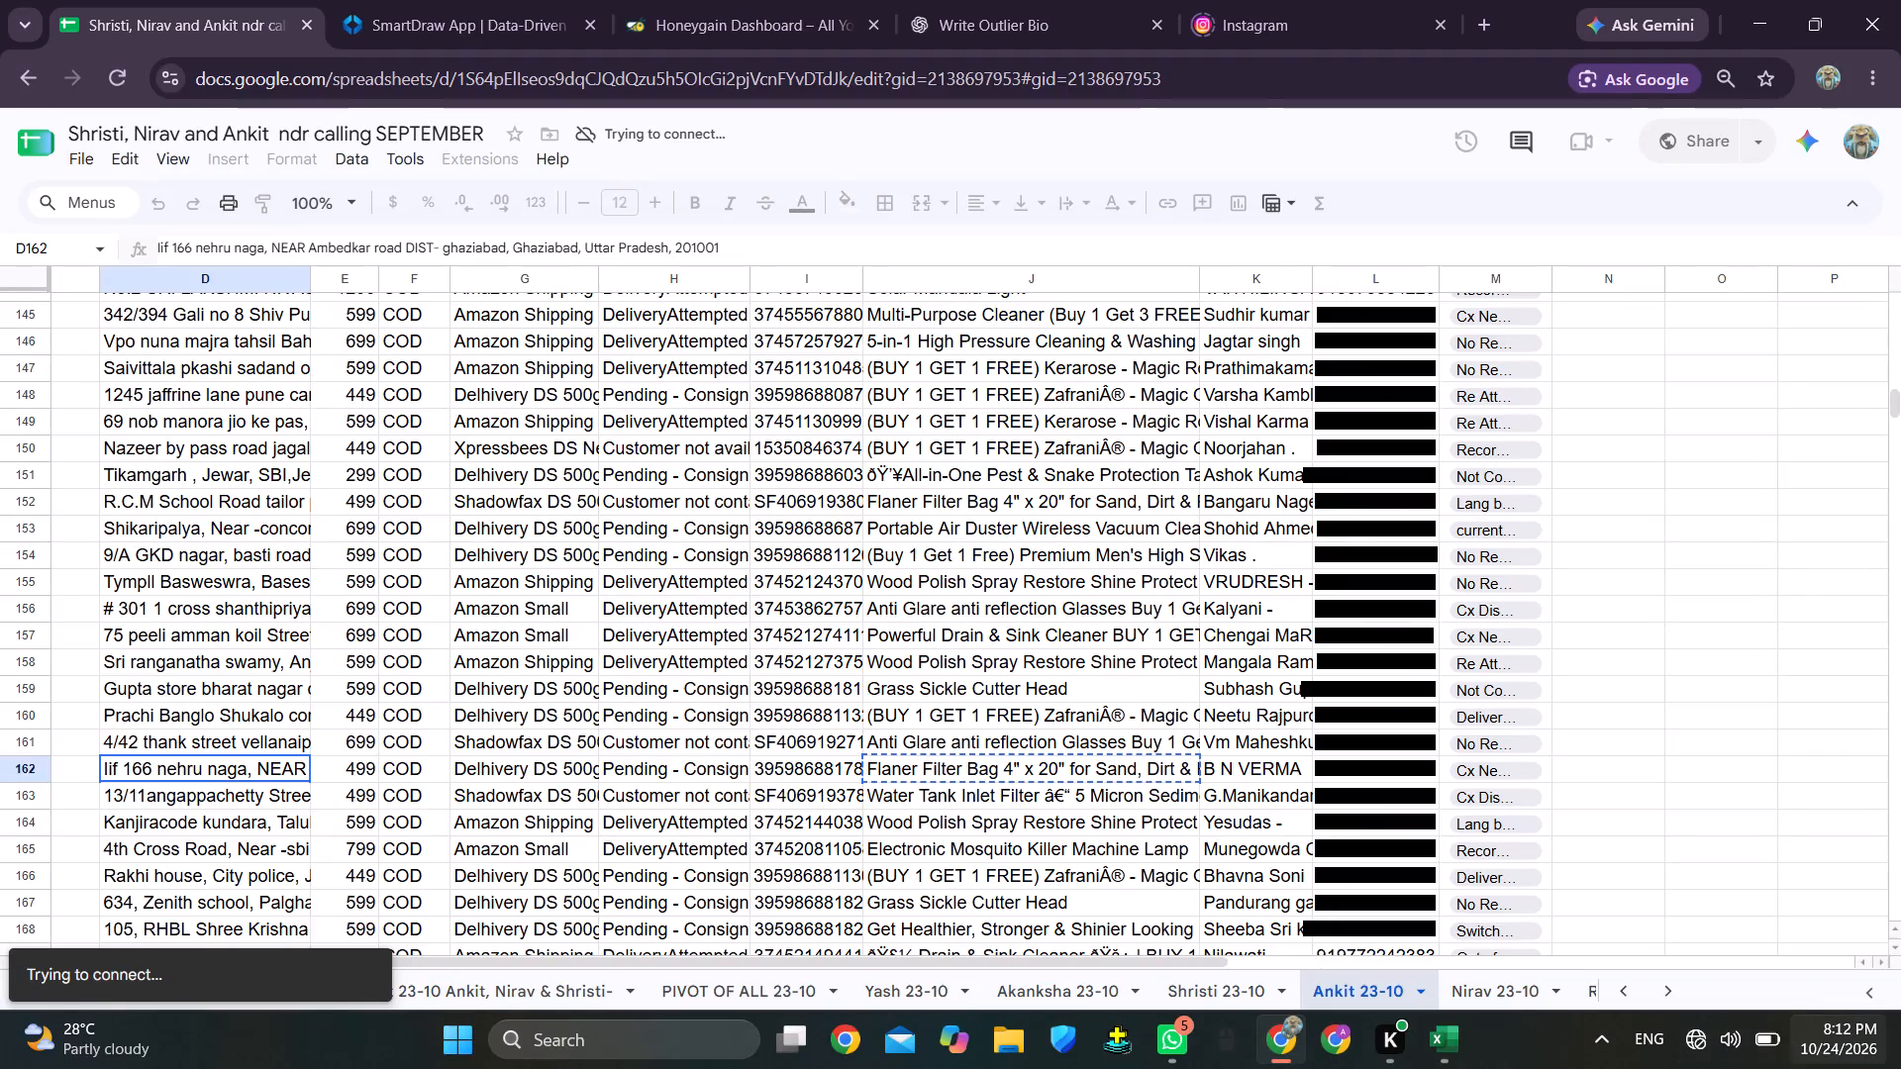
Switch to the "my orders meesho" workbook in Excel, where the filter bag order is recorded.
left_click(1462, 1038)
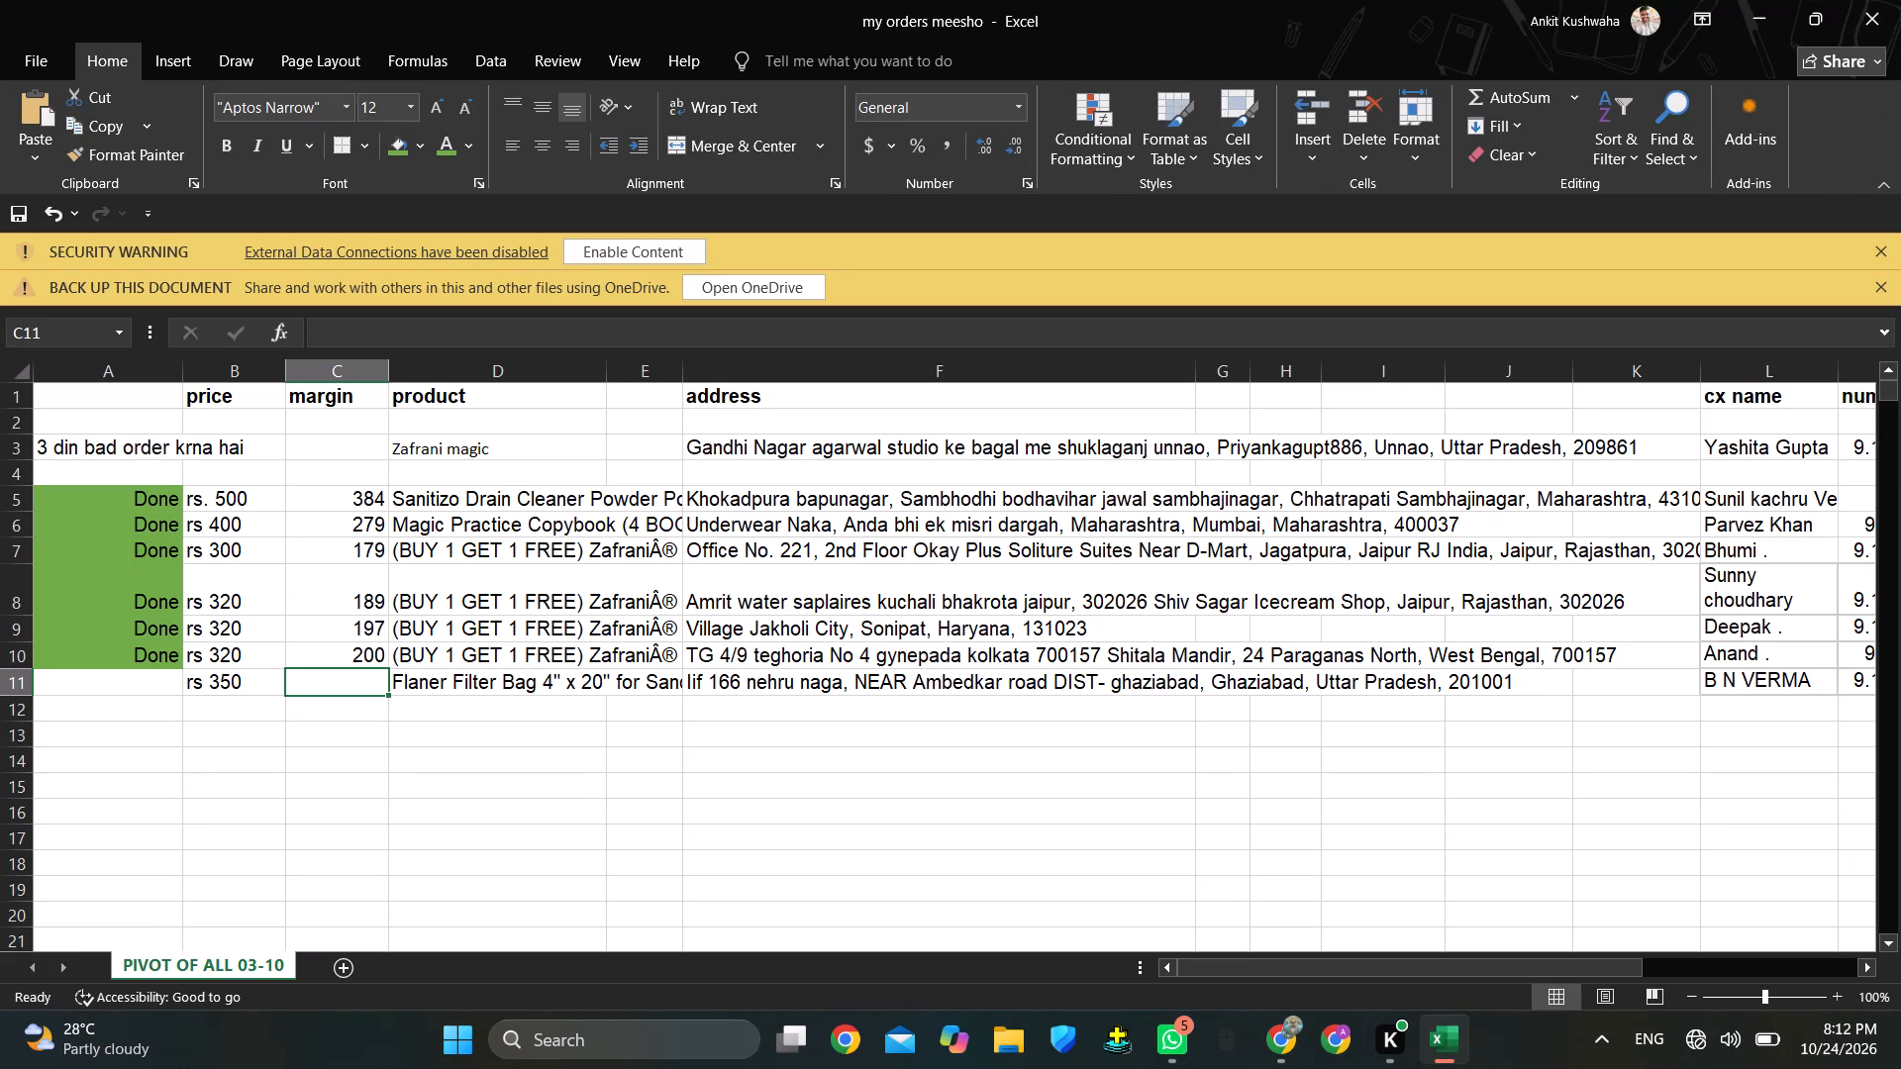
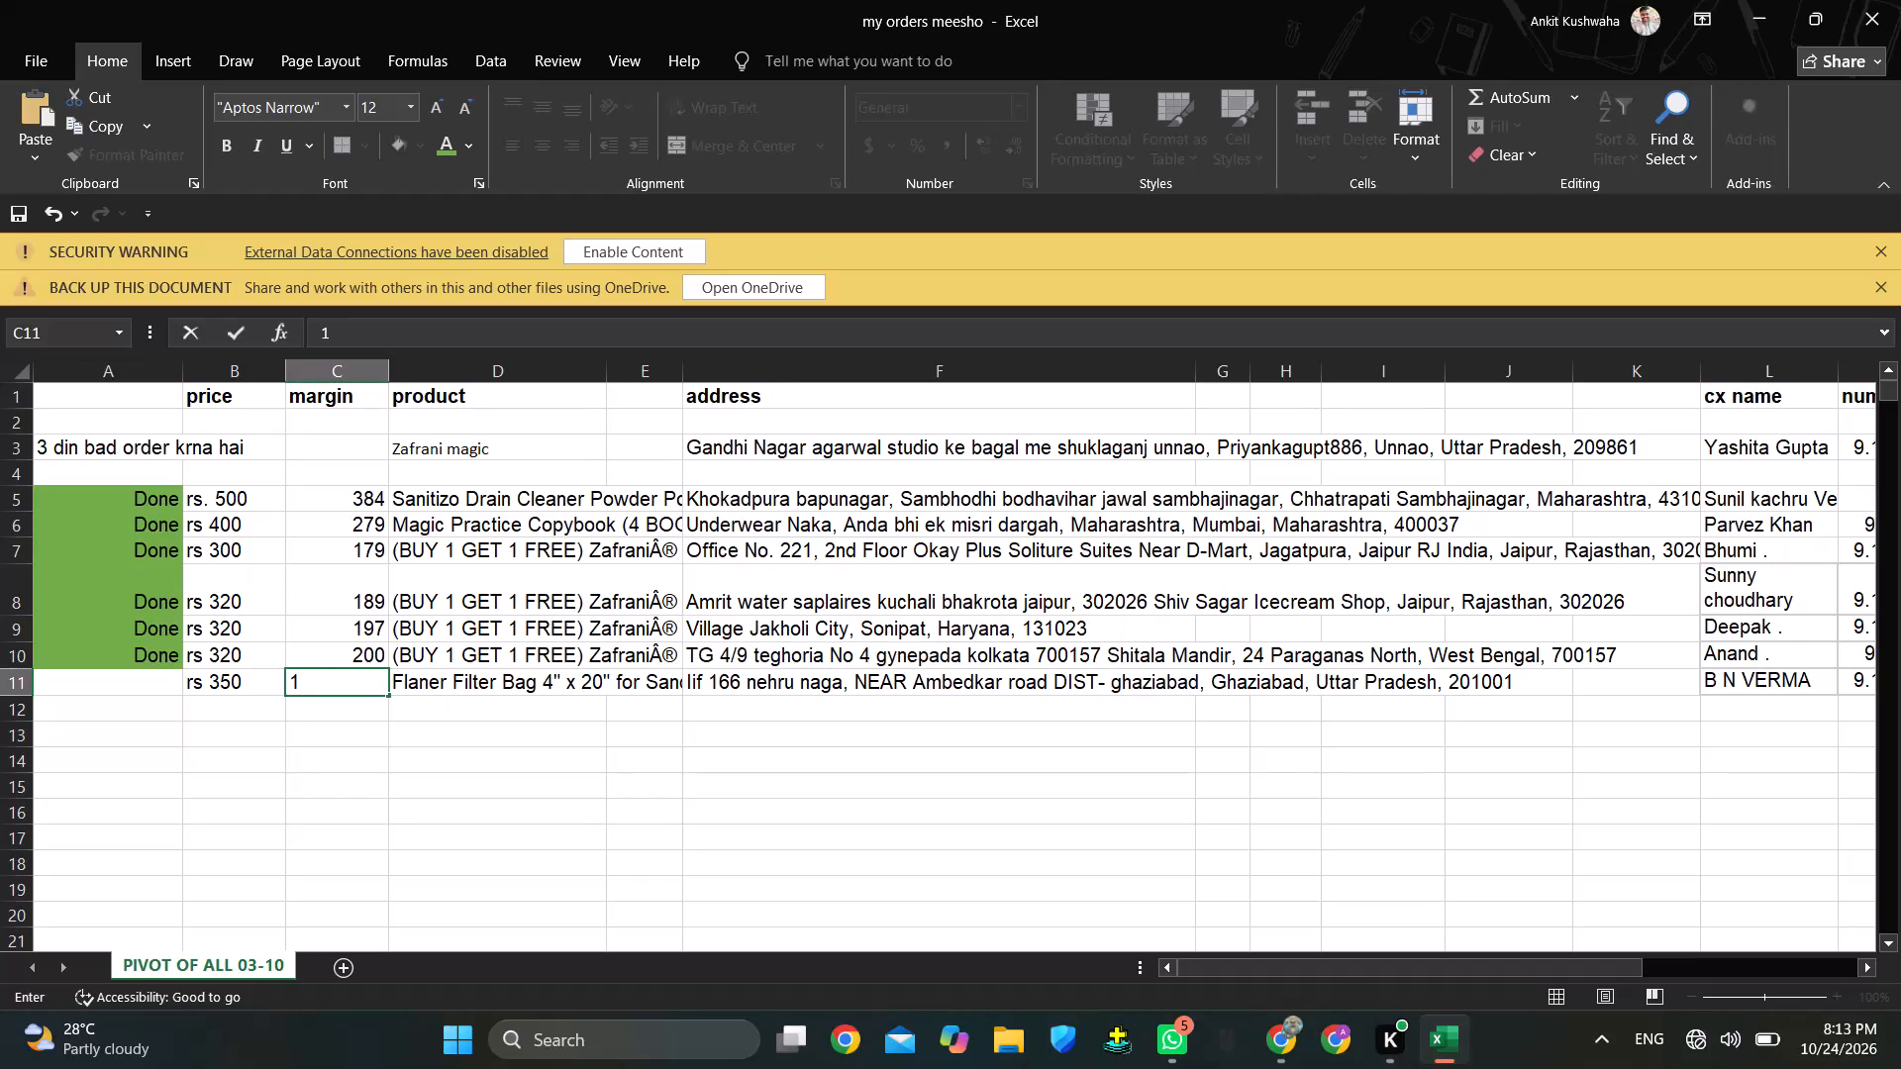
Enter 180 as the margin for the filter bag order in row 11.
key("Down")
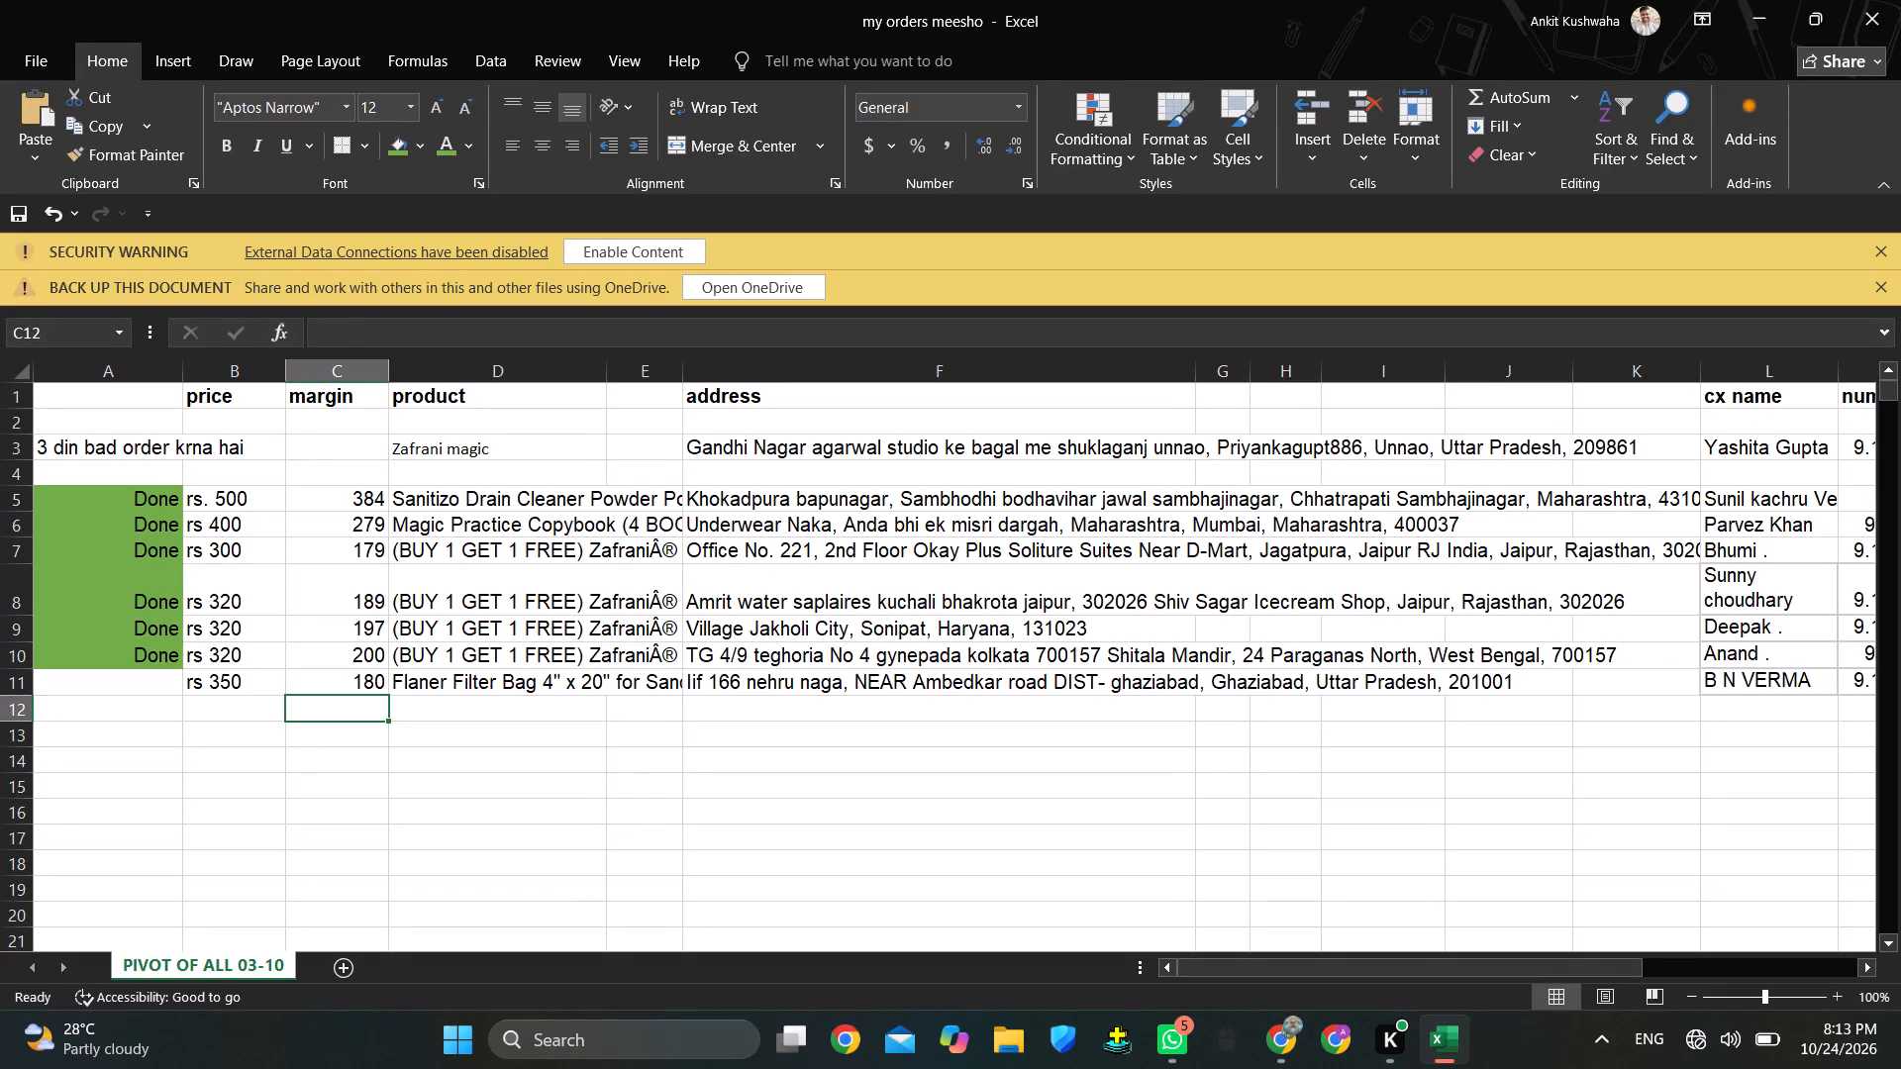
Extend the green Done status from row 10 down to the filter bag order in row 11.
left_click(157, 659)
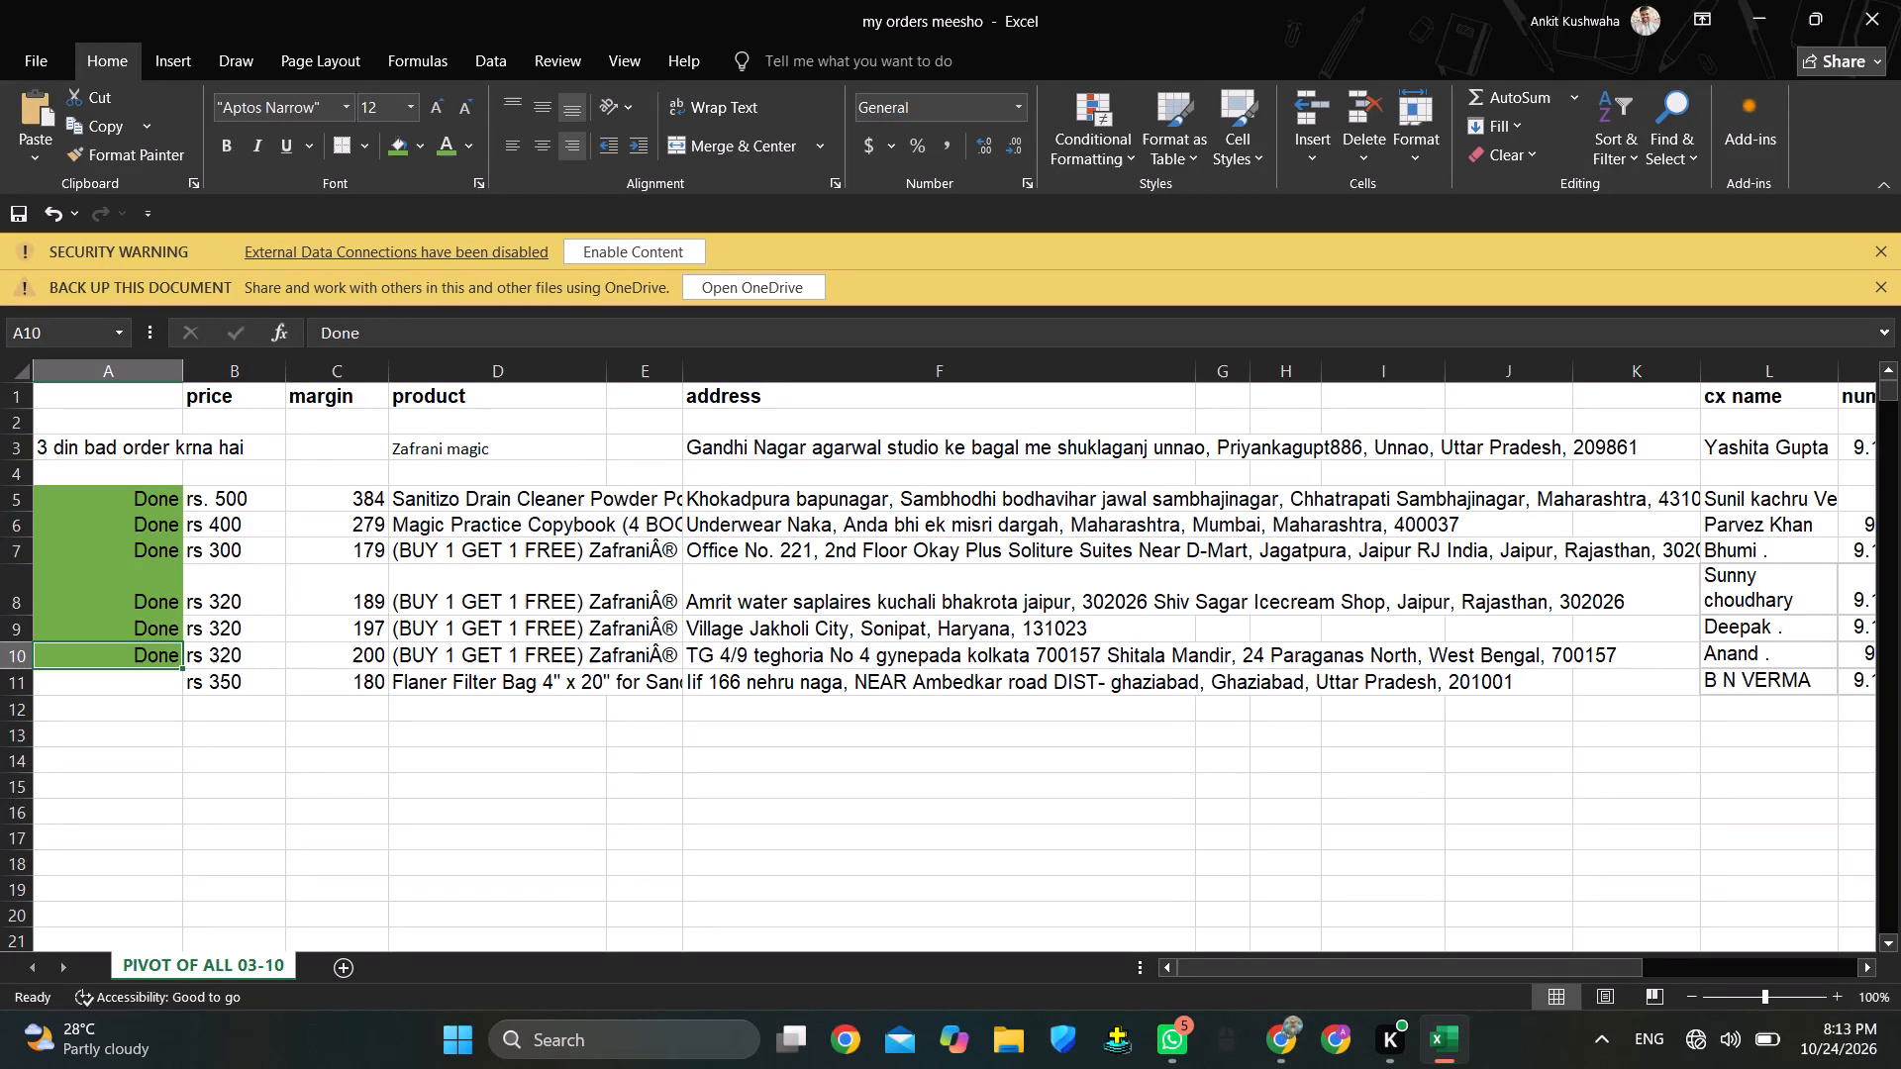
left_click_drag(180, 668, 181, 686)
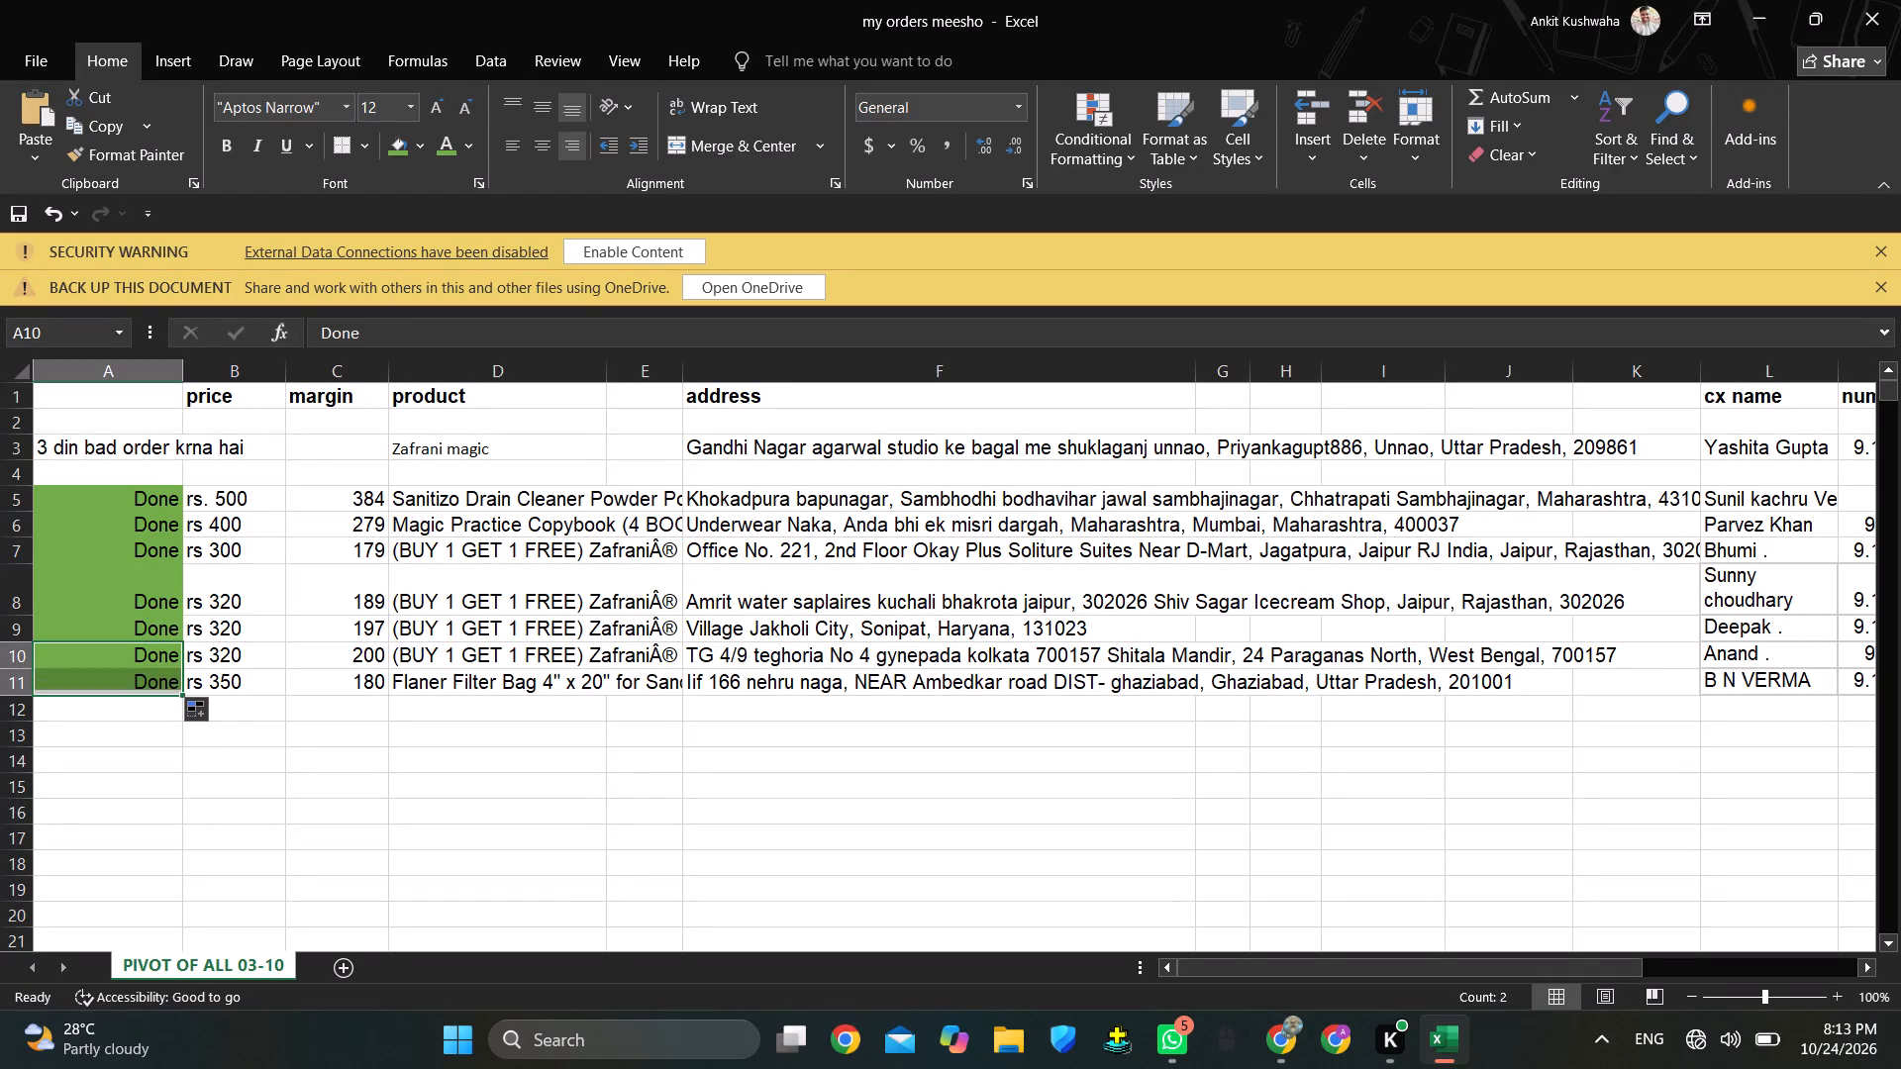
left_click(349, 708)
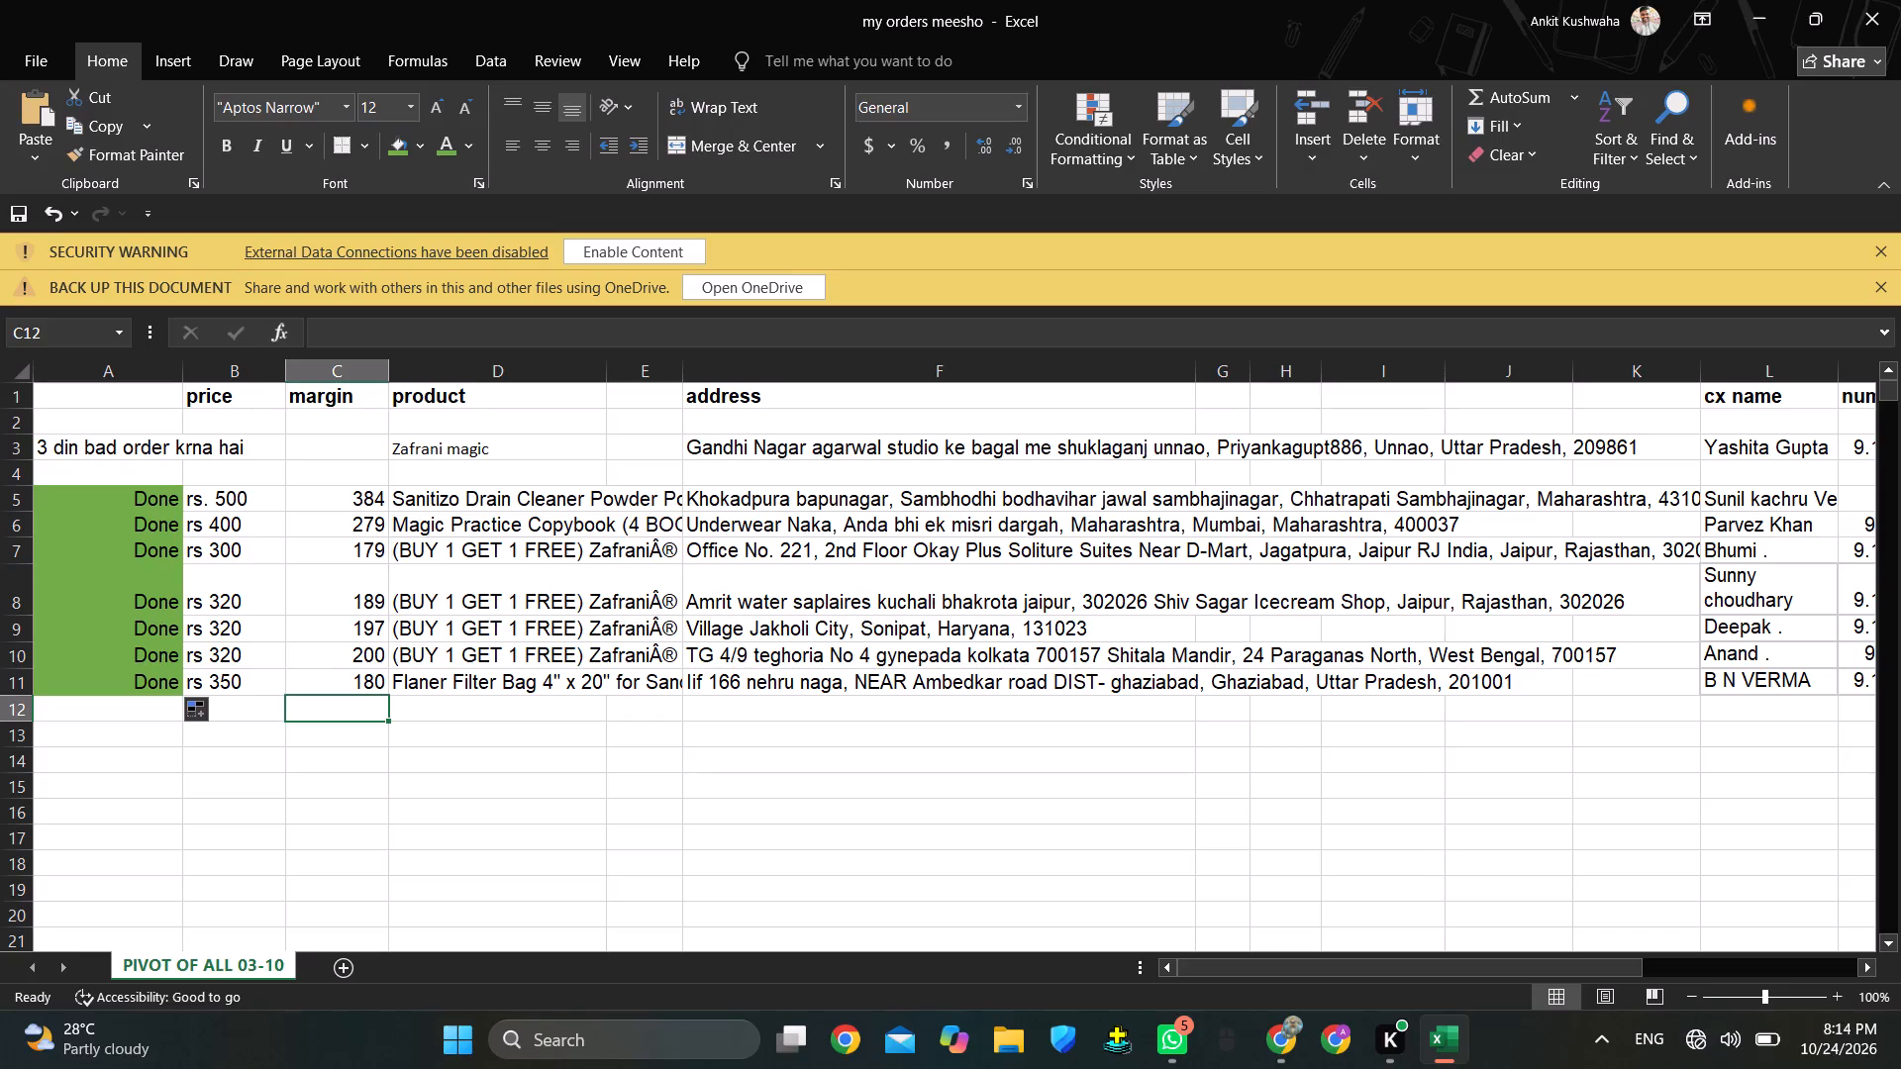
Check the sum of the margin values for the orders in rows 5 to 11.
left_click(1446, 1044)
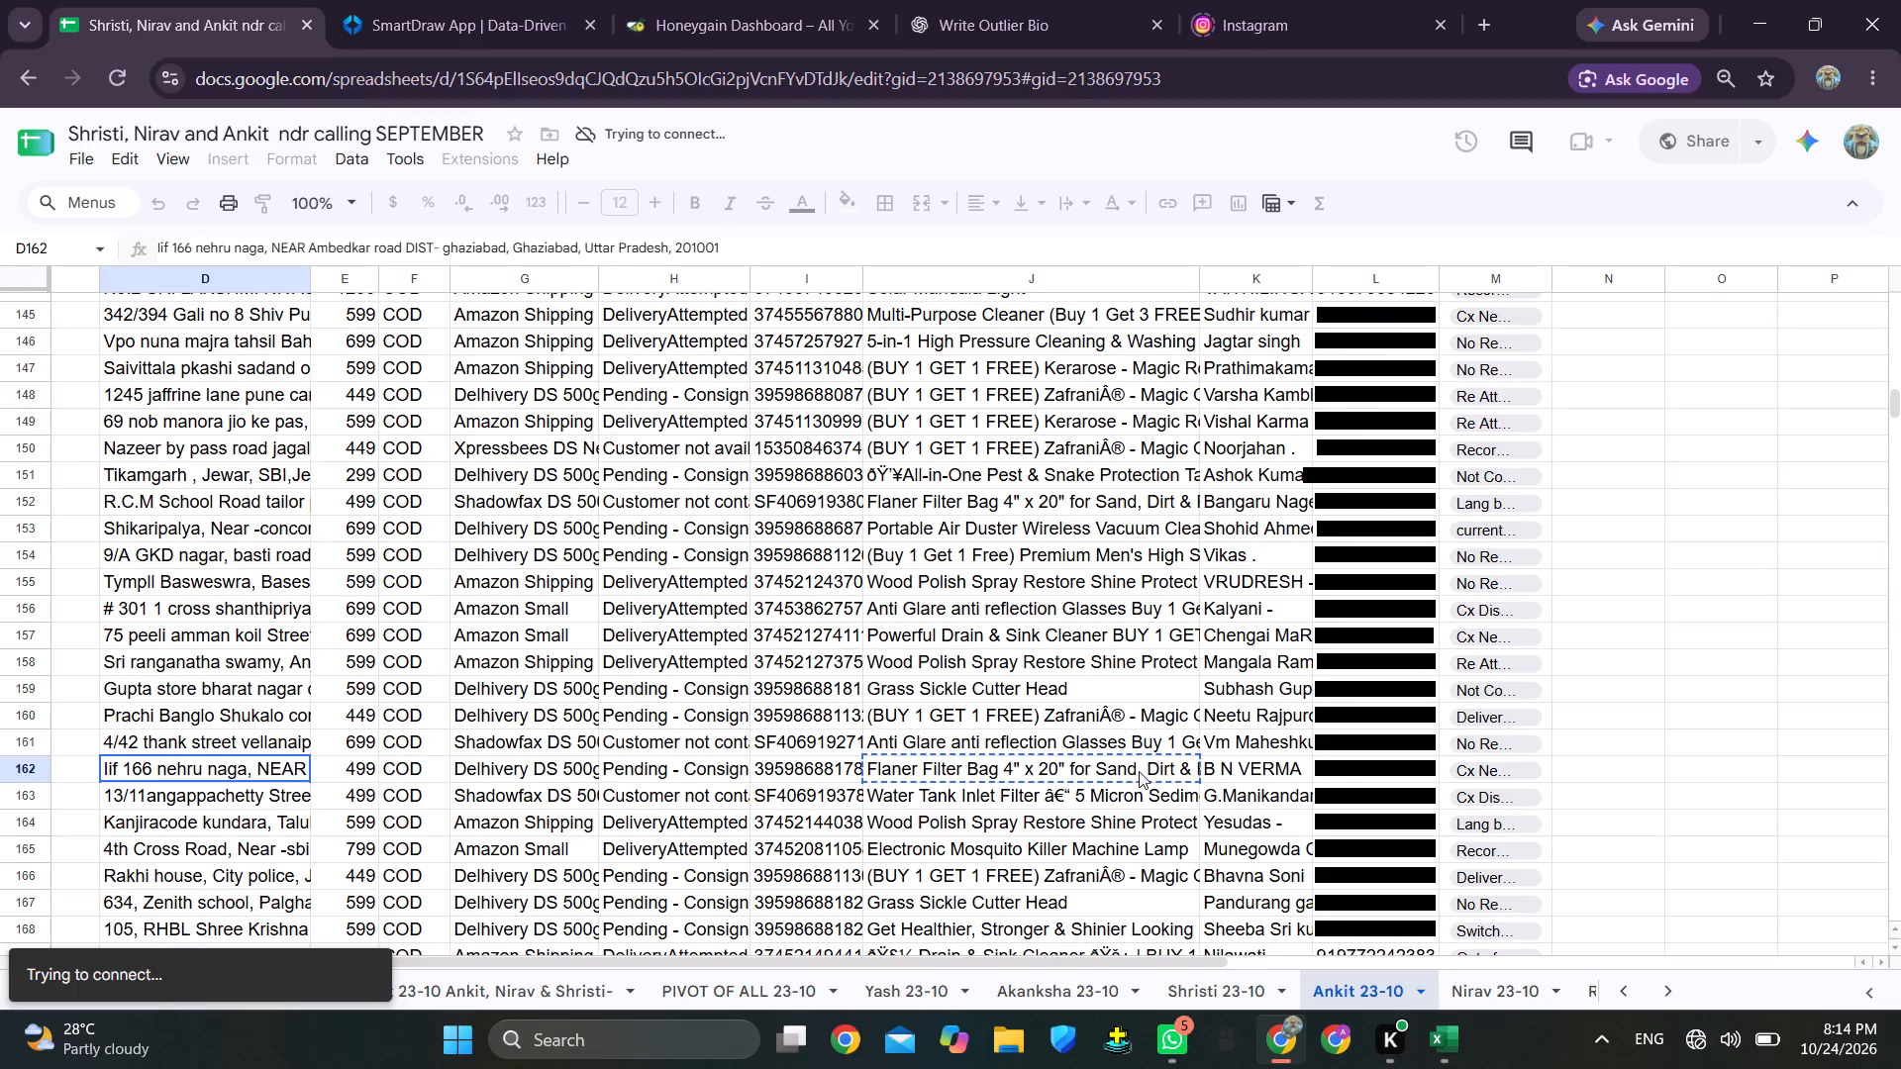
left_click(1458, 1053)
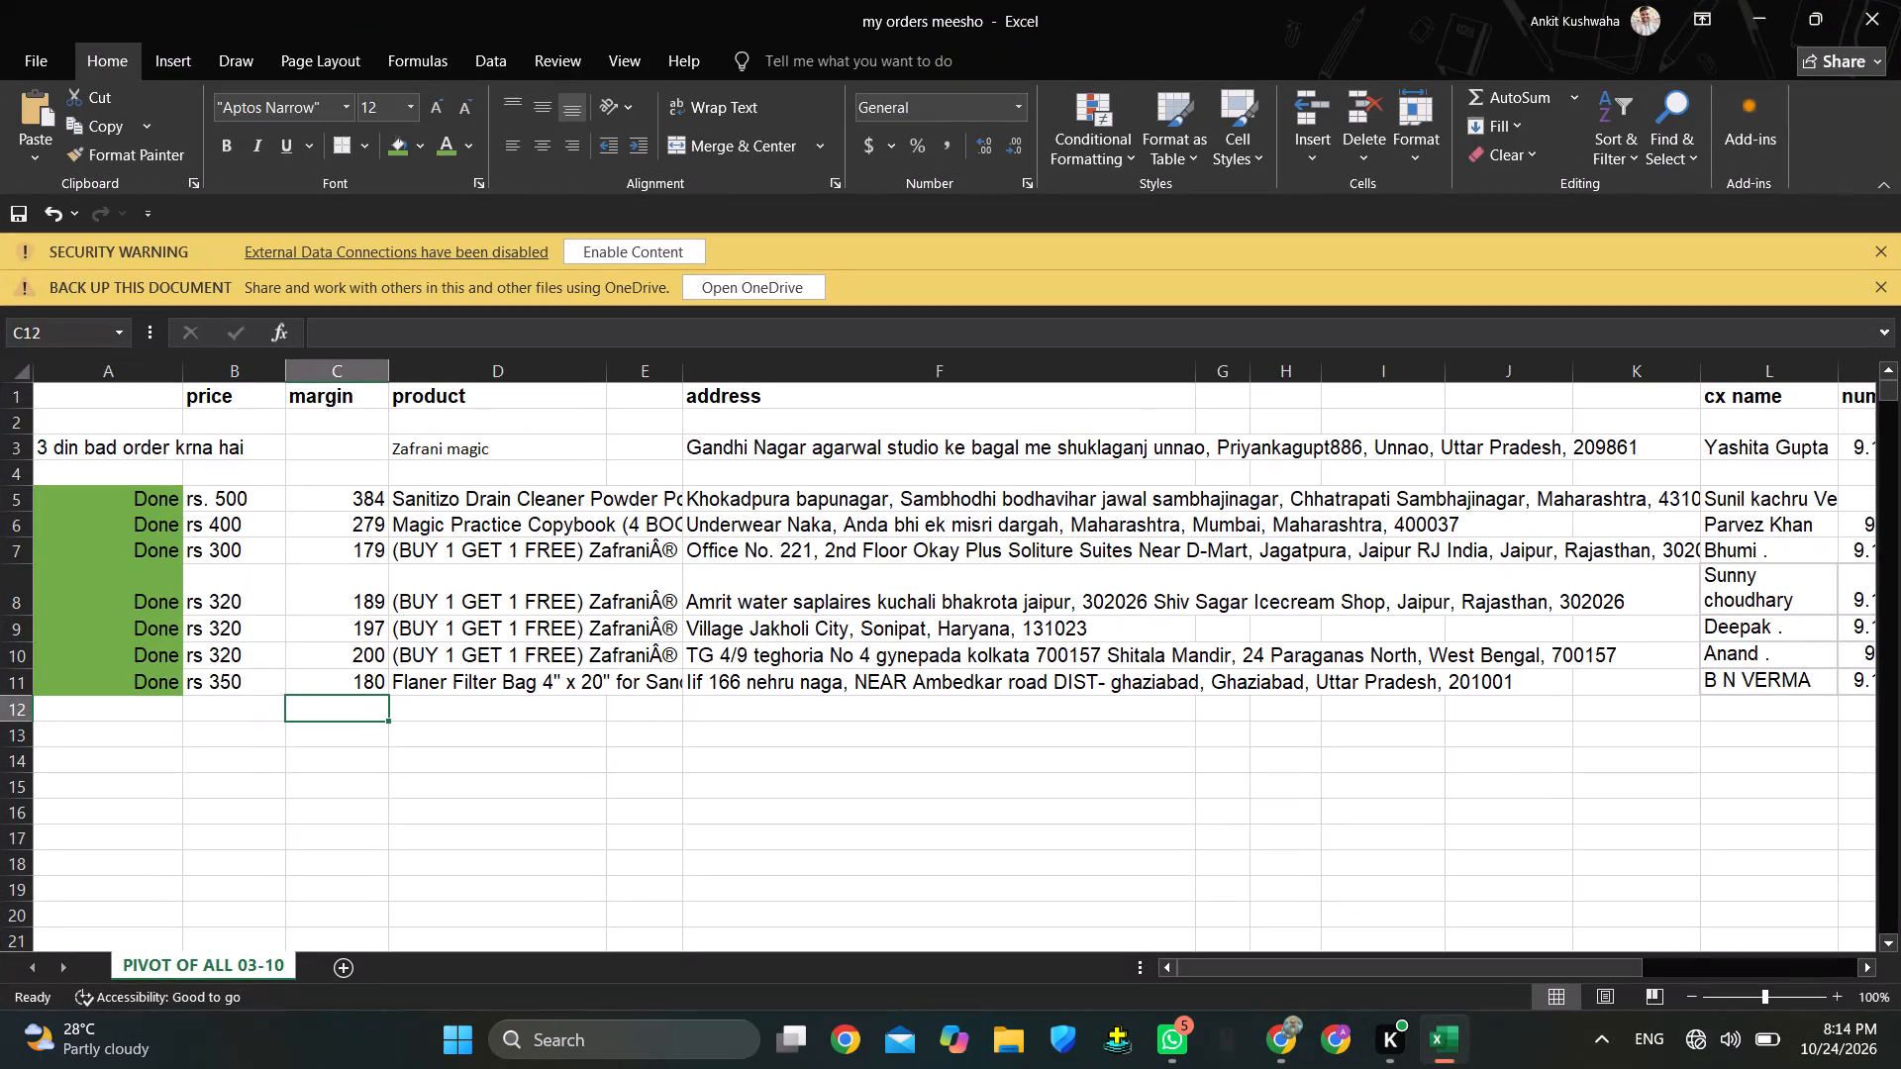
left_click_drag(371, 500, 361, 674)
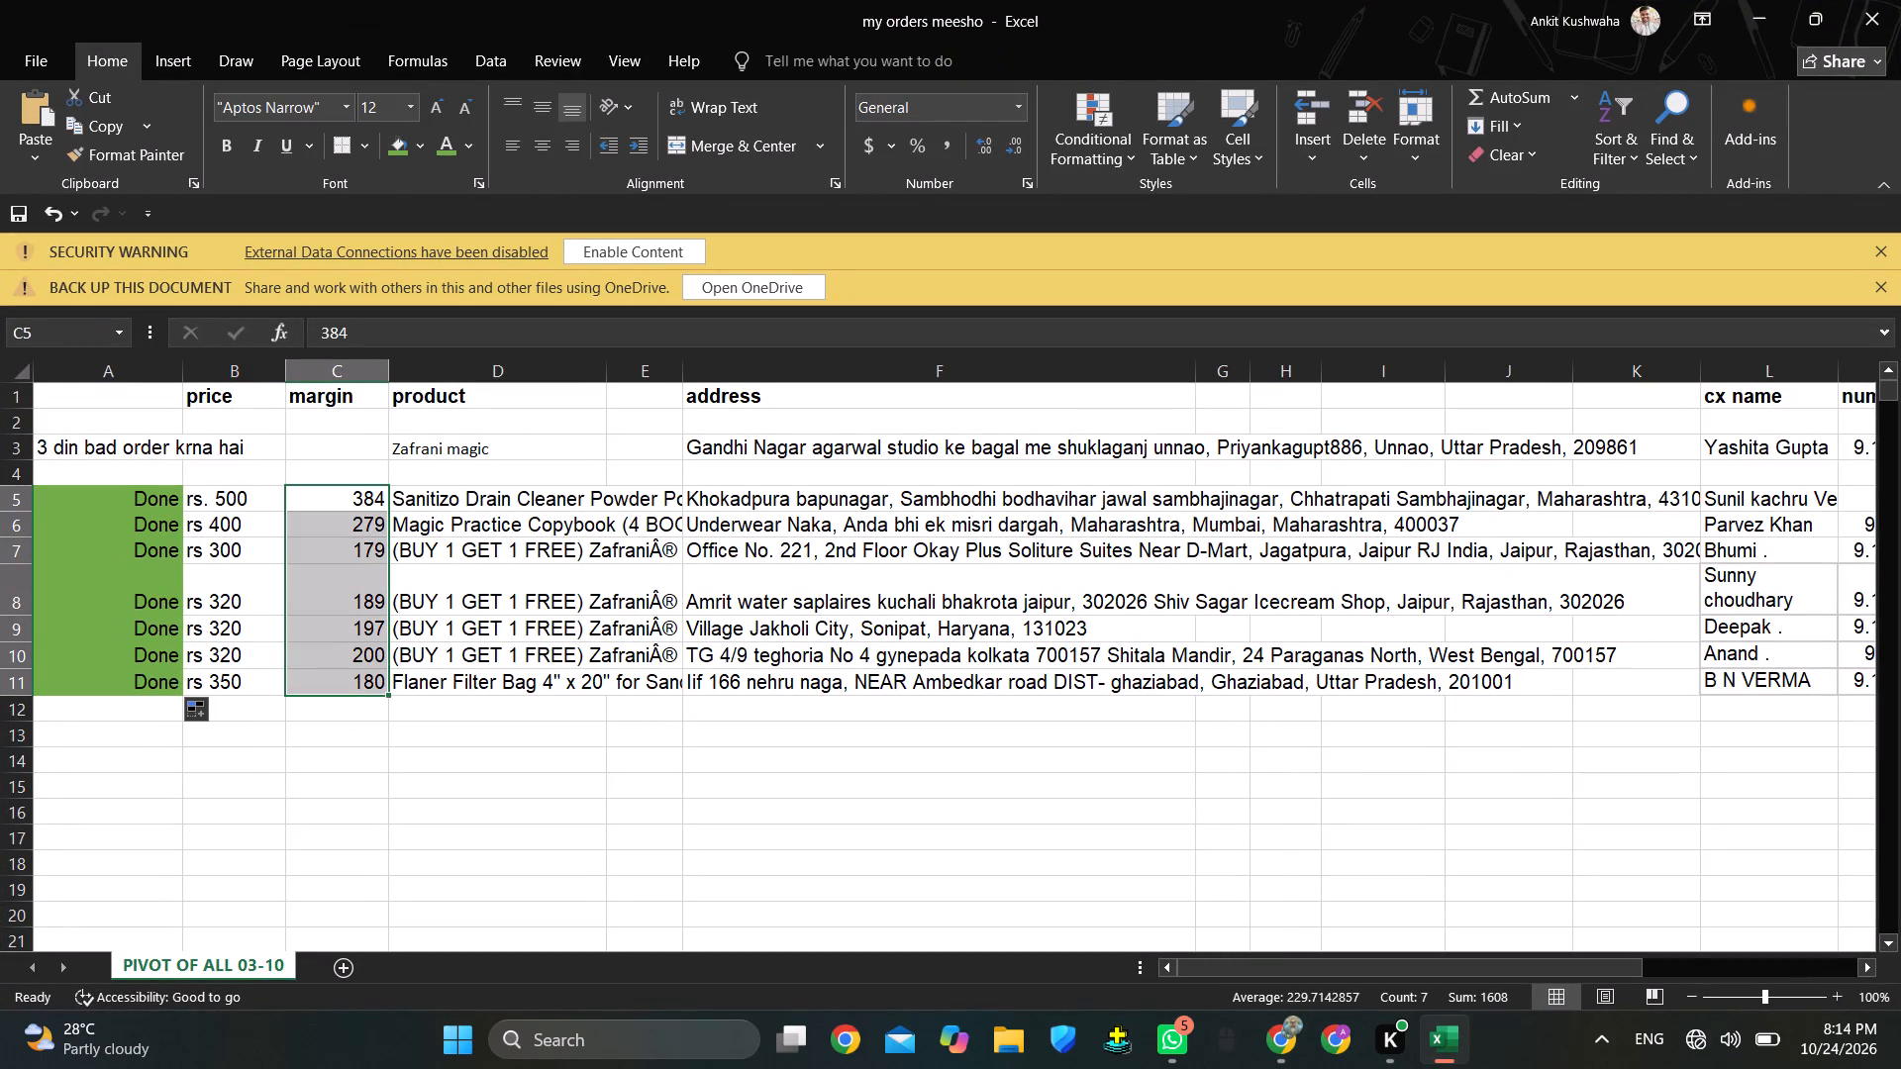
left_click(358, 719)
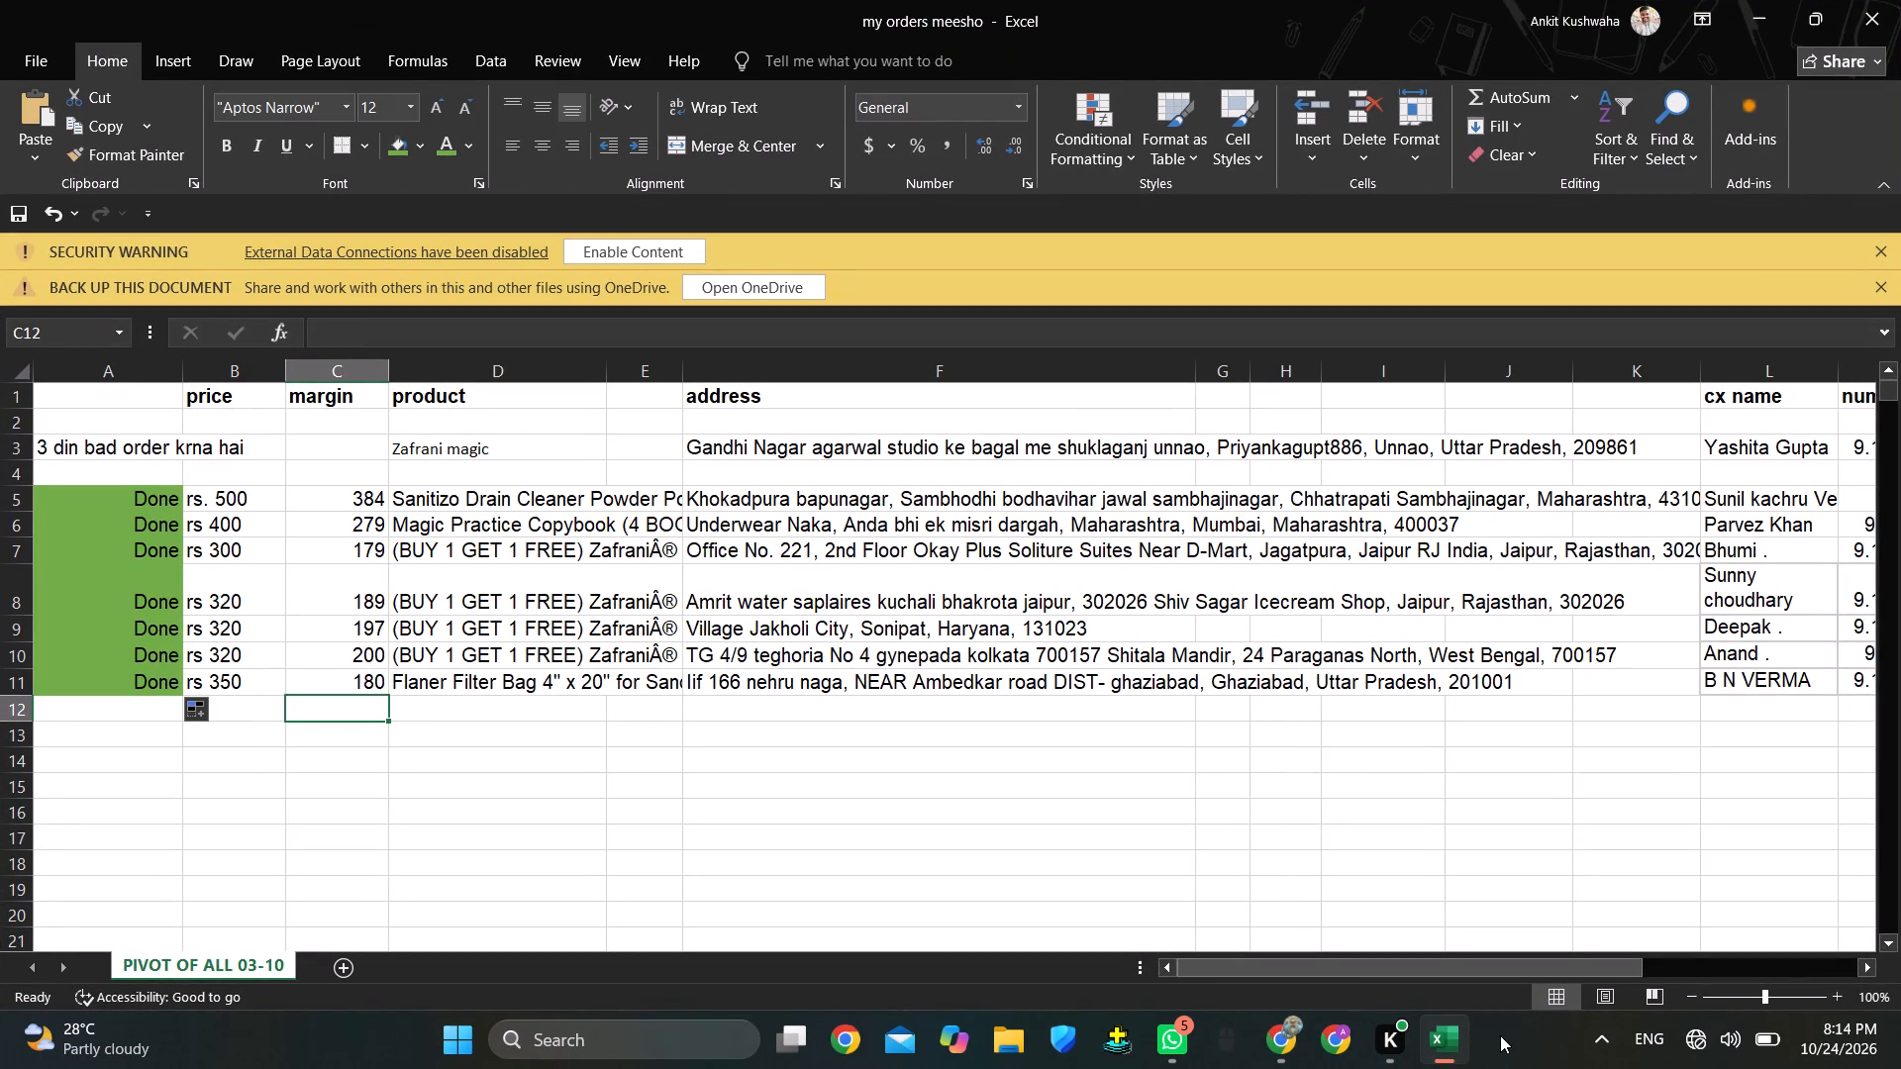
Switch to the NDR calling sheet in Chrome and examine the row 166 order's address, product and contact number on the Ankit 23-10 sheet.
left_click(1441, 1045)
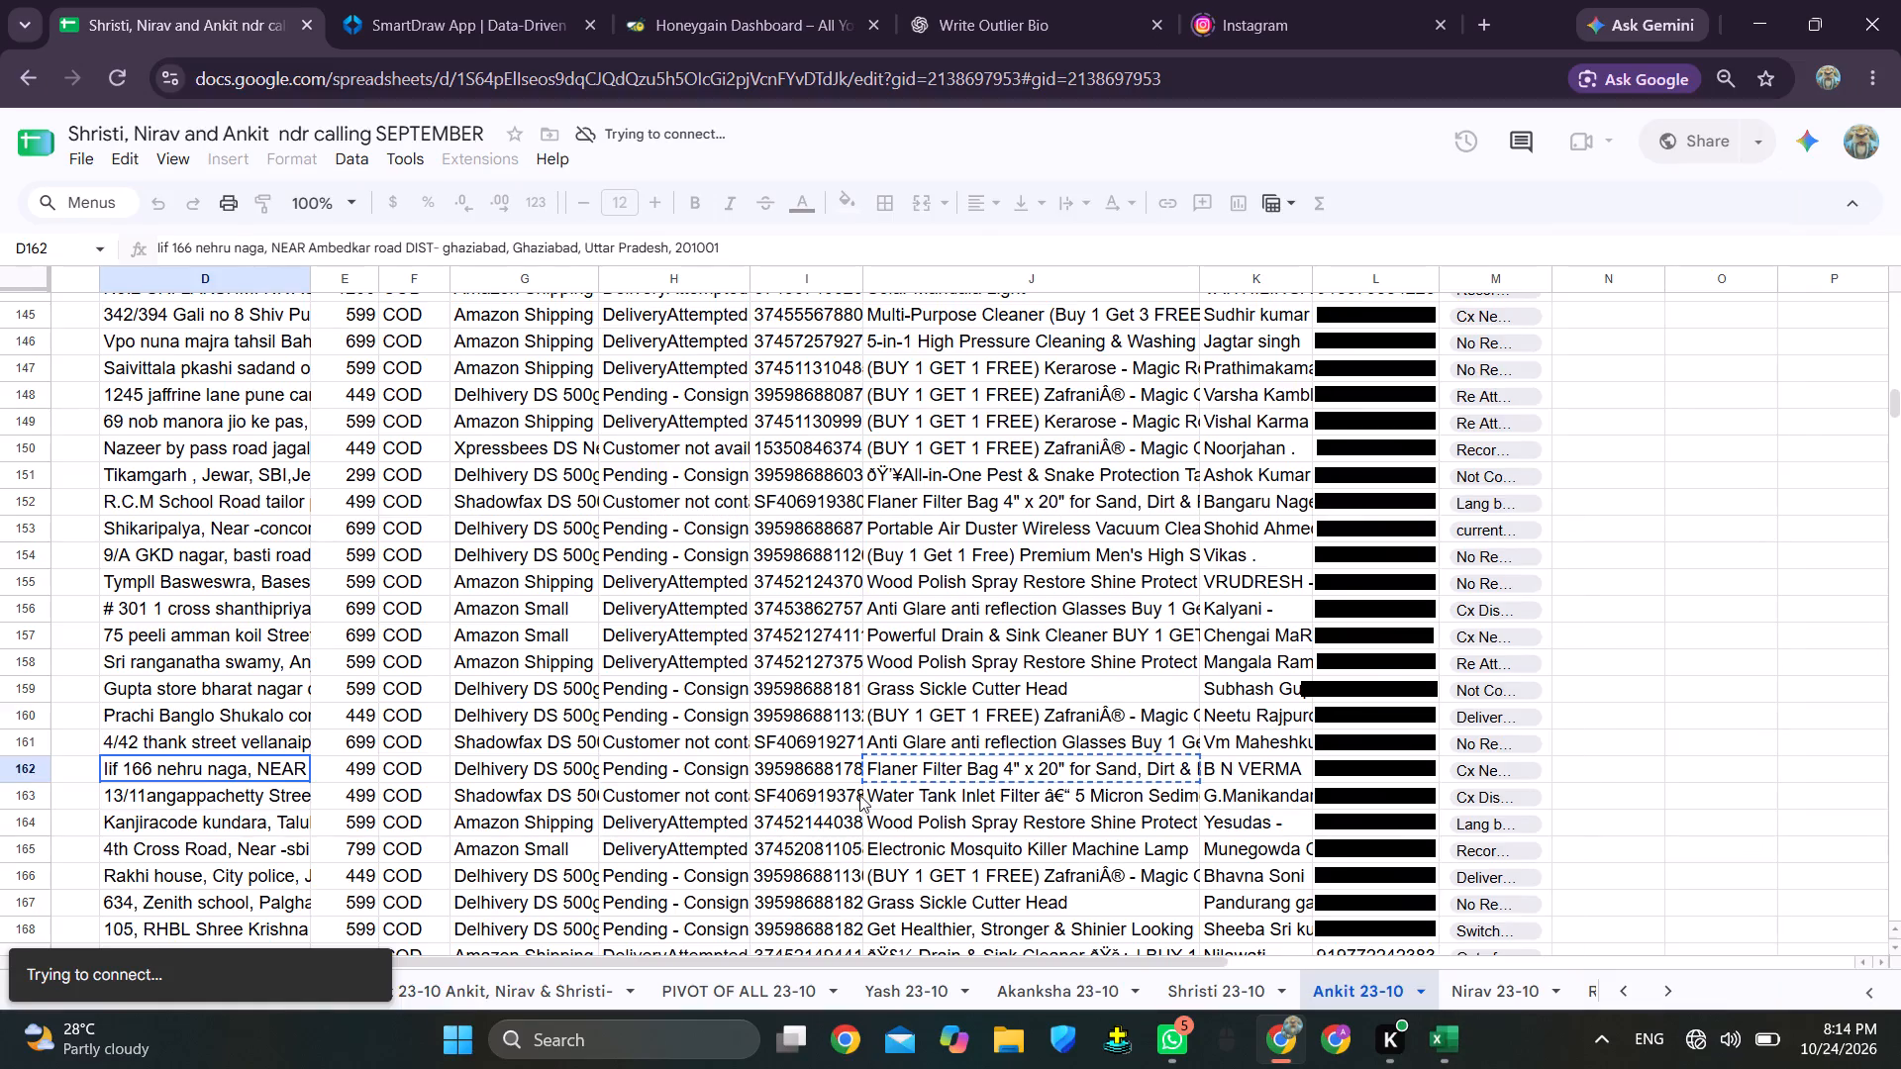
scroll(359, 800, "down", 1)
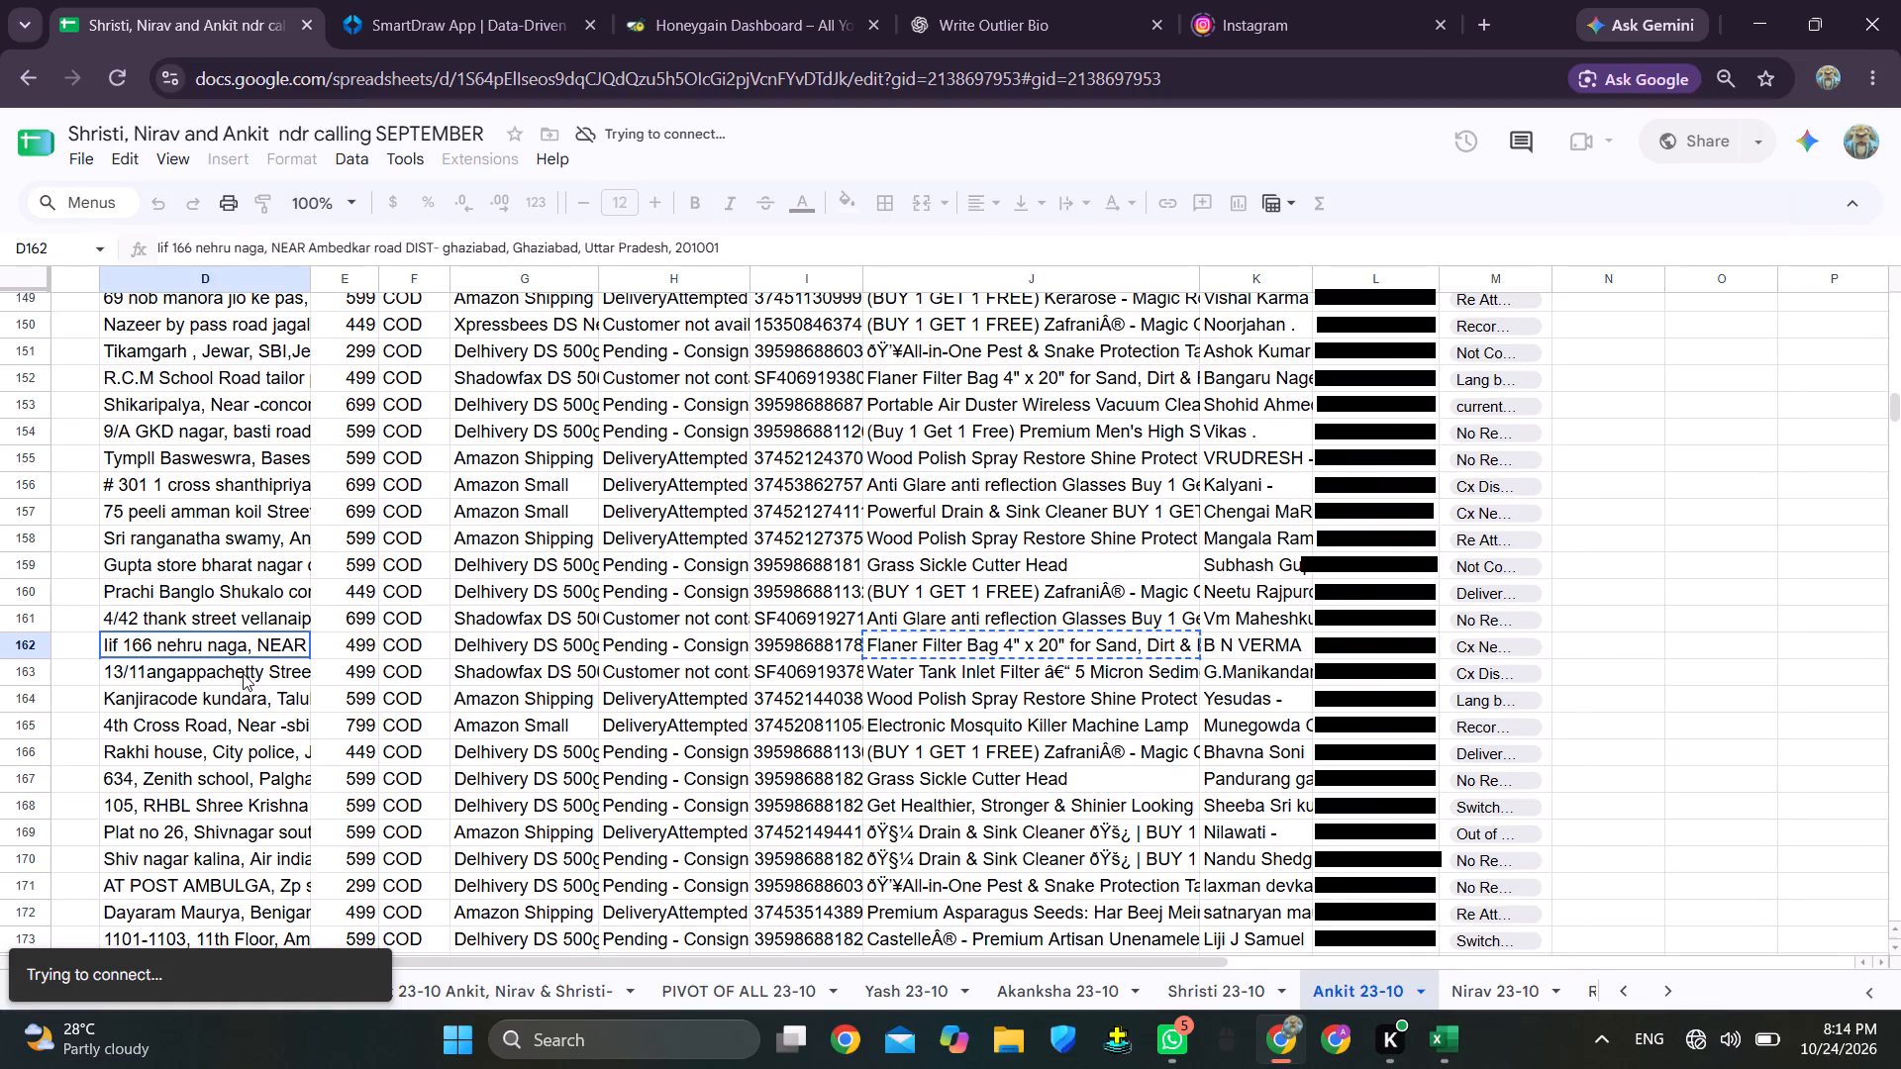
key("Down")
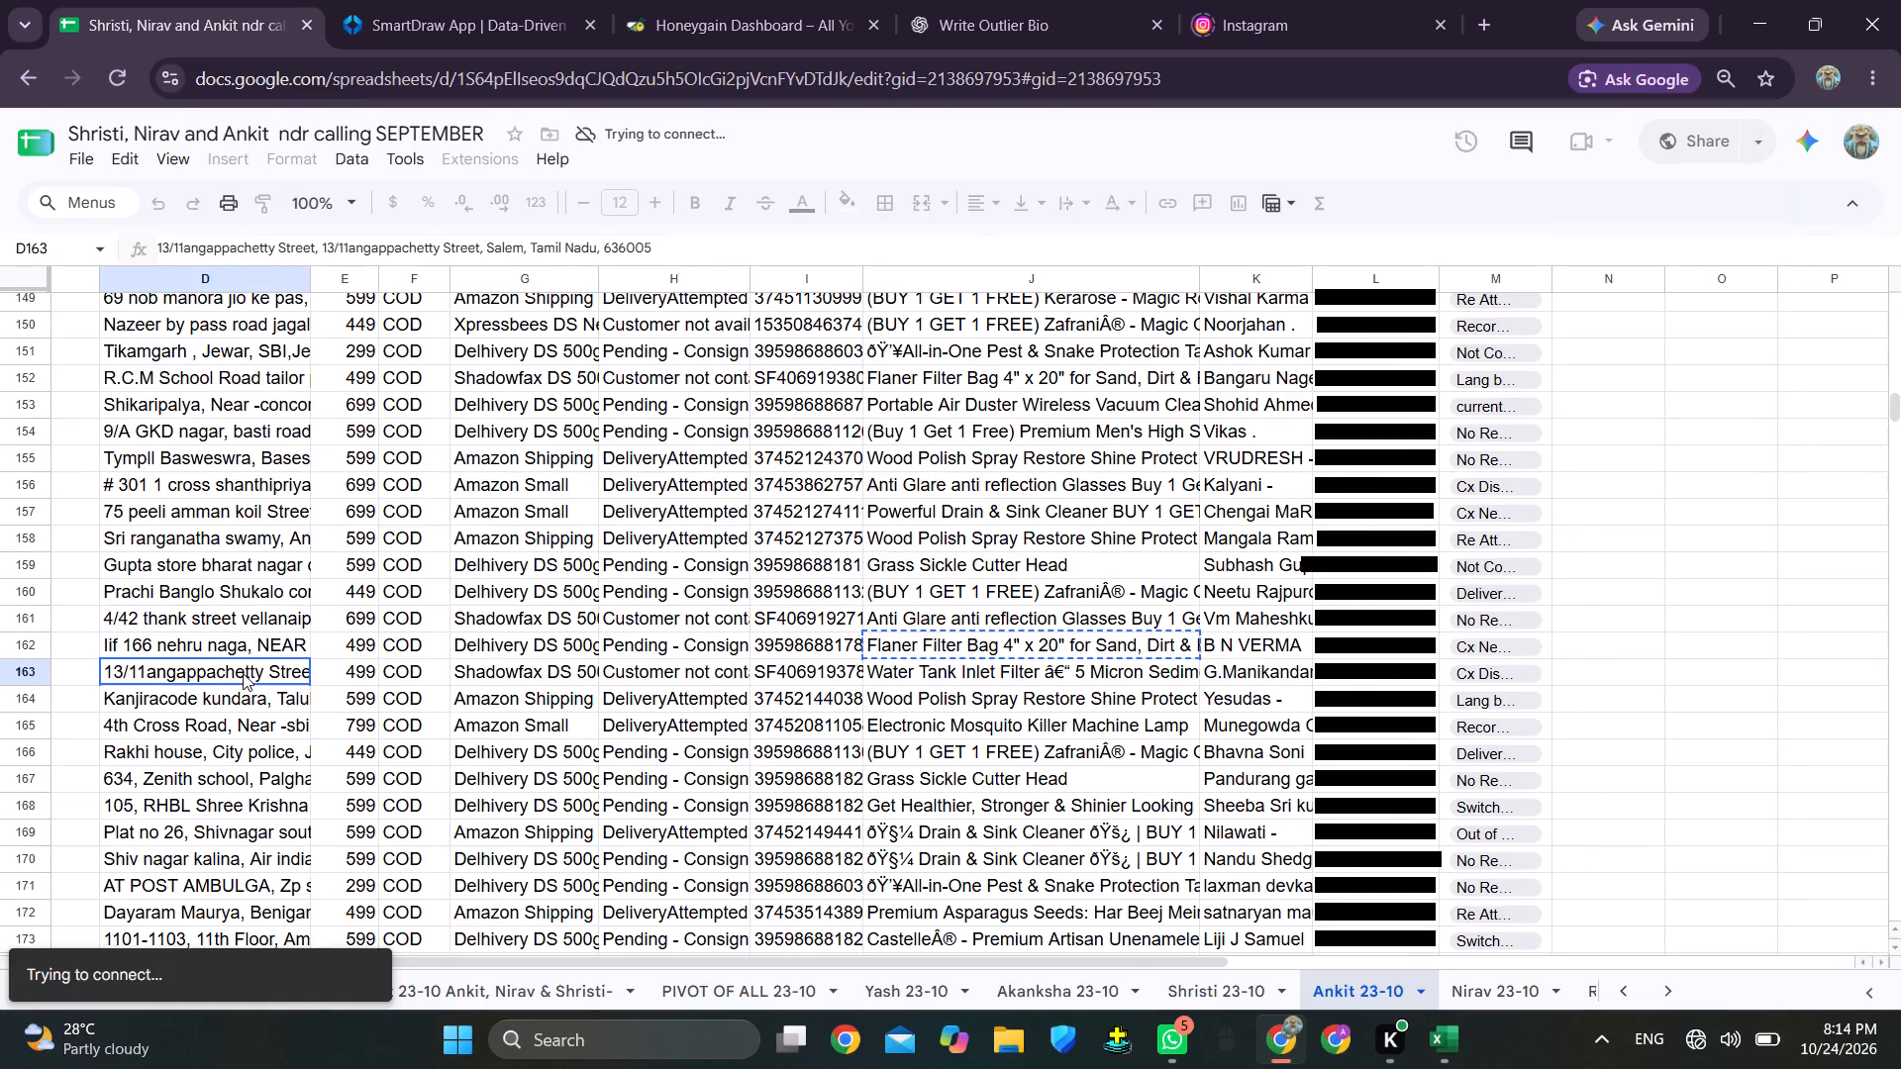
key("Down")
key("Down")
key("Down")
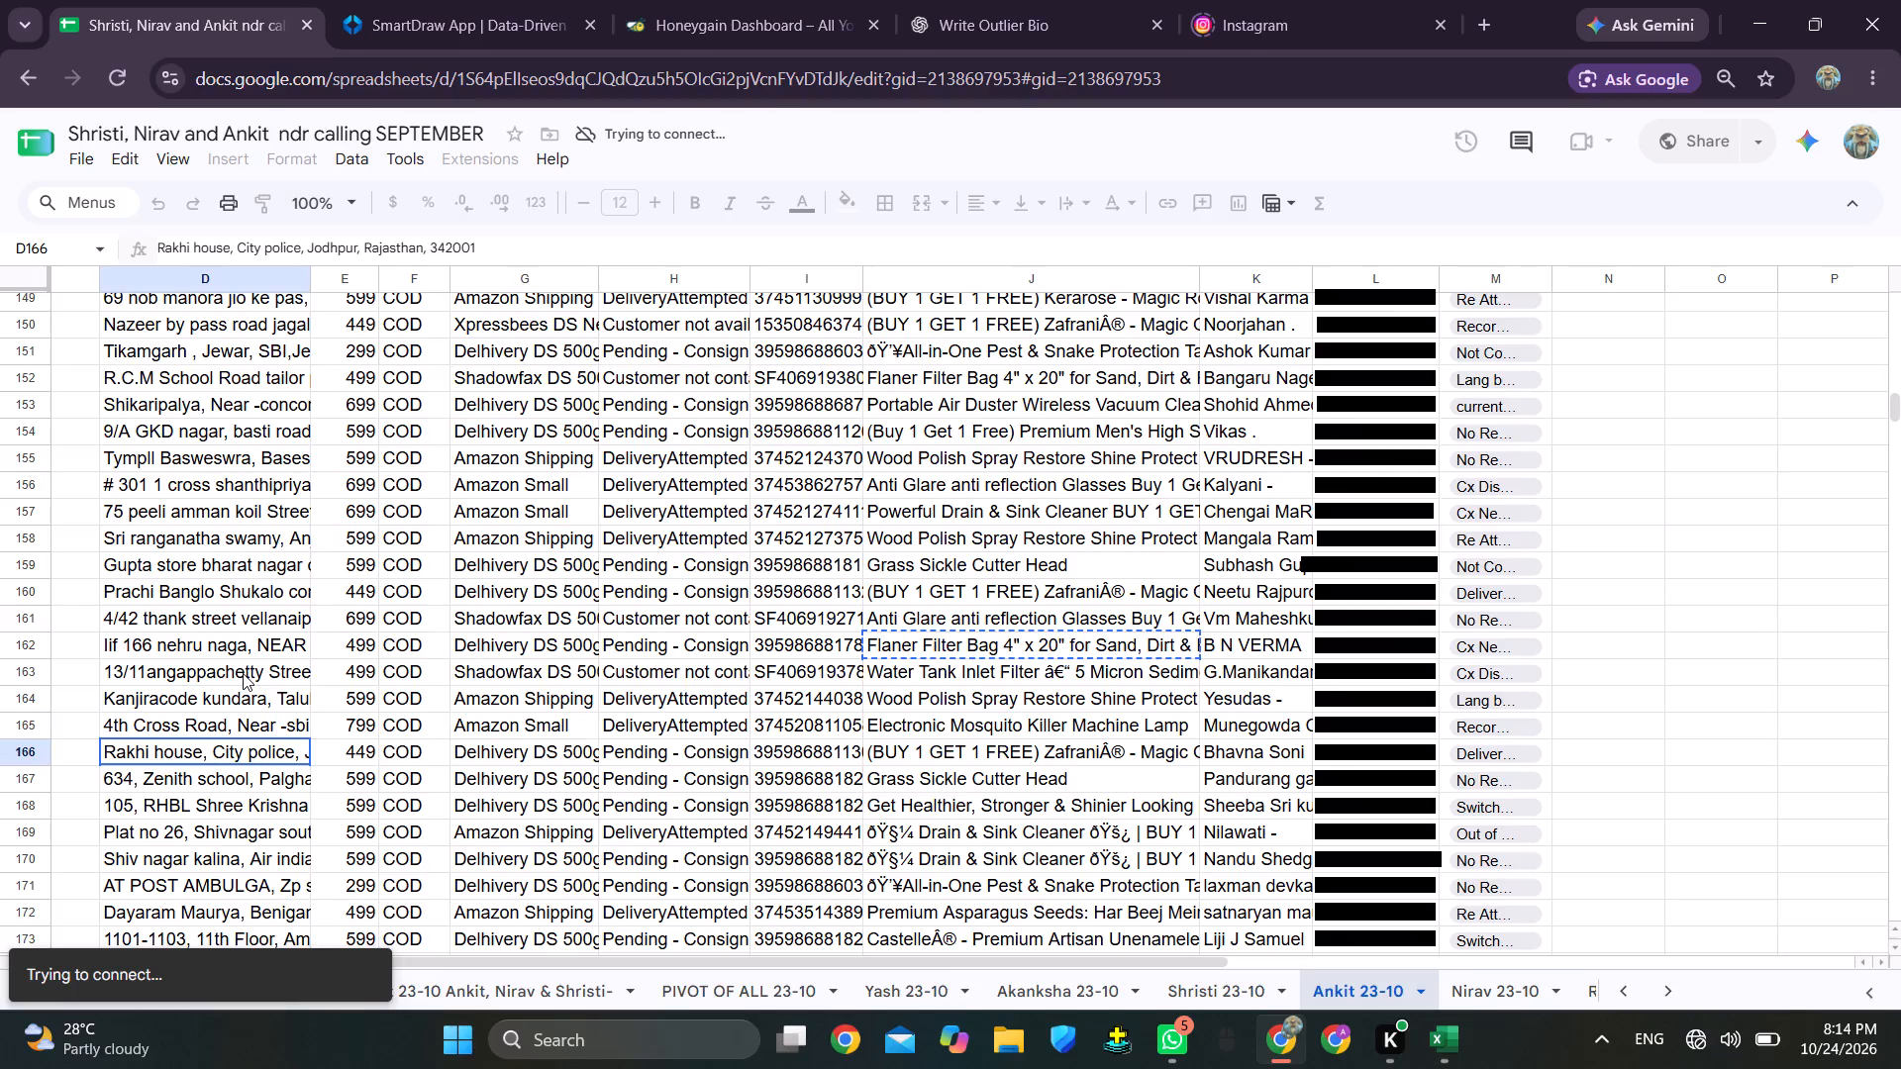
key("Right")
key("Right")
key("Right")
key("Right")
key("Right")
key("Right")
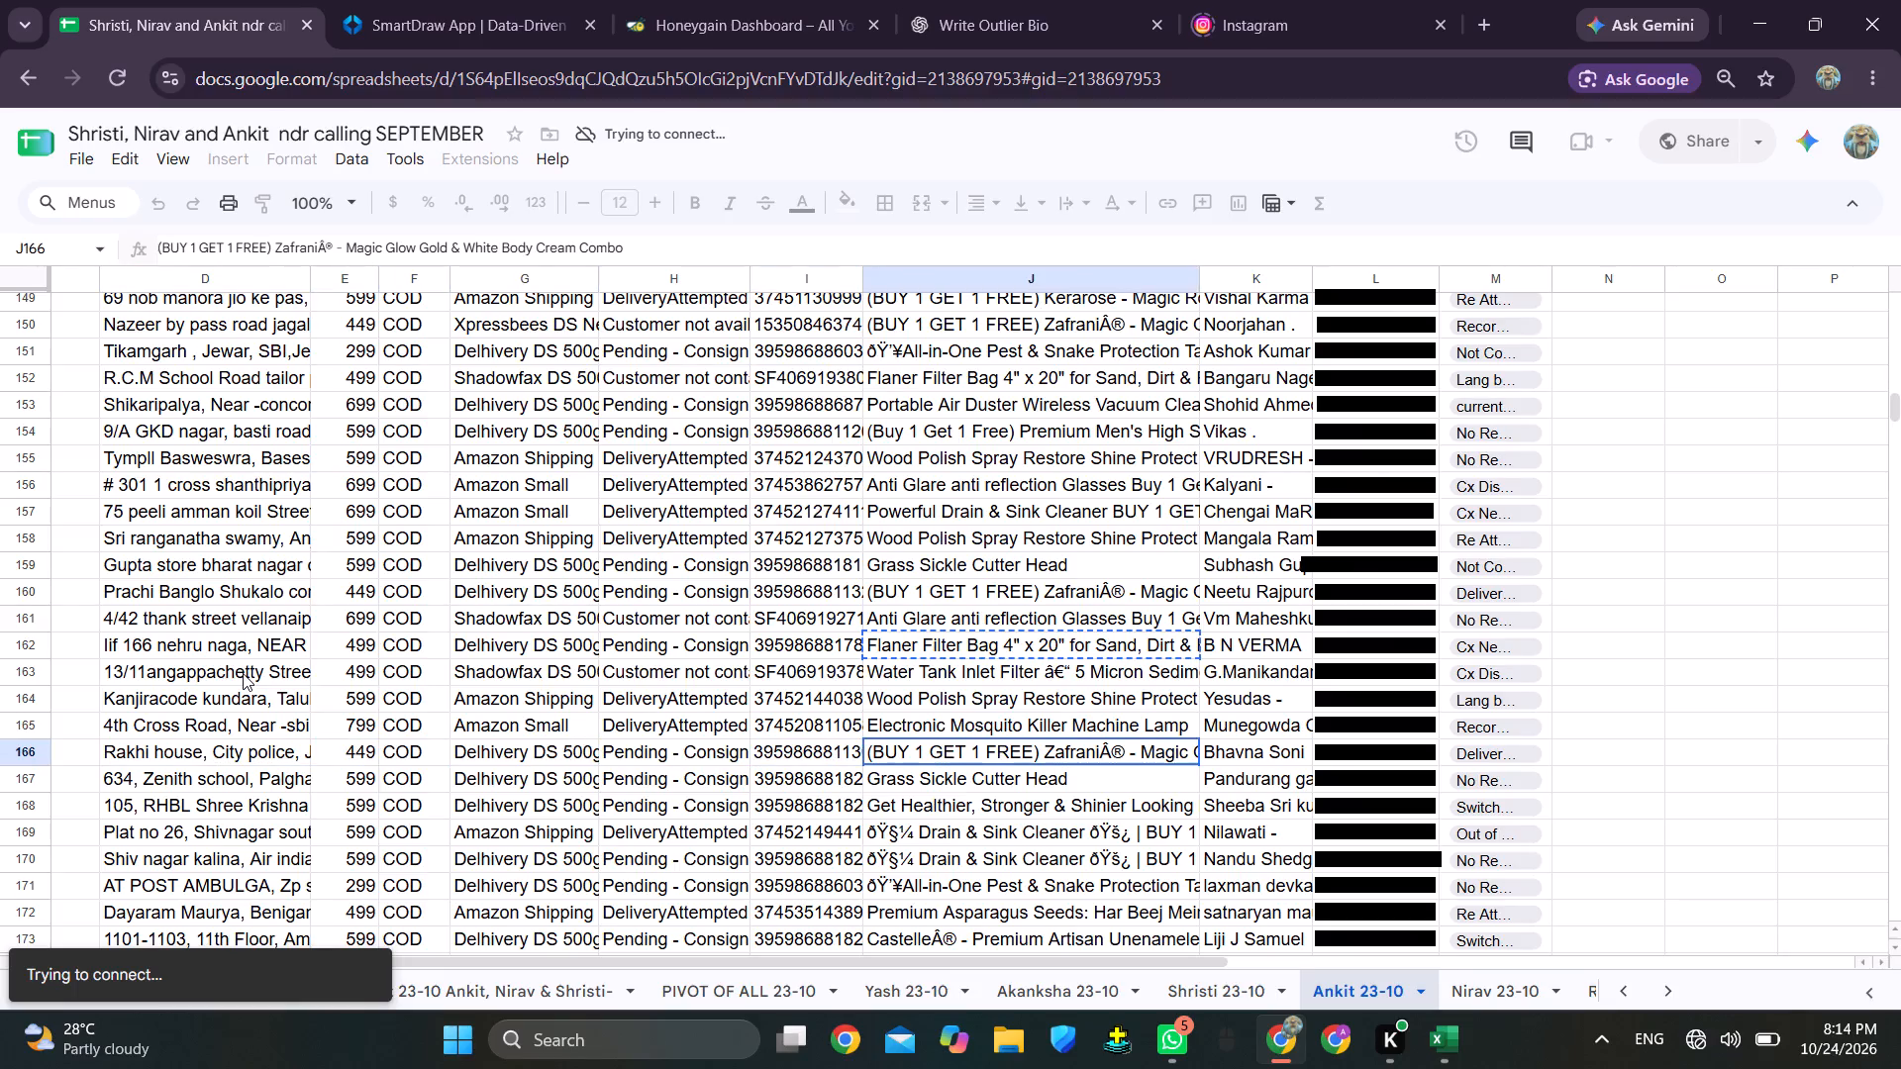
key("Right")
key("Right")
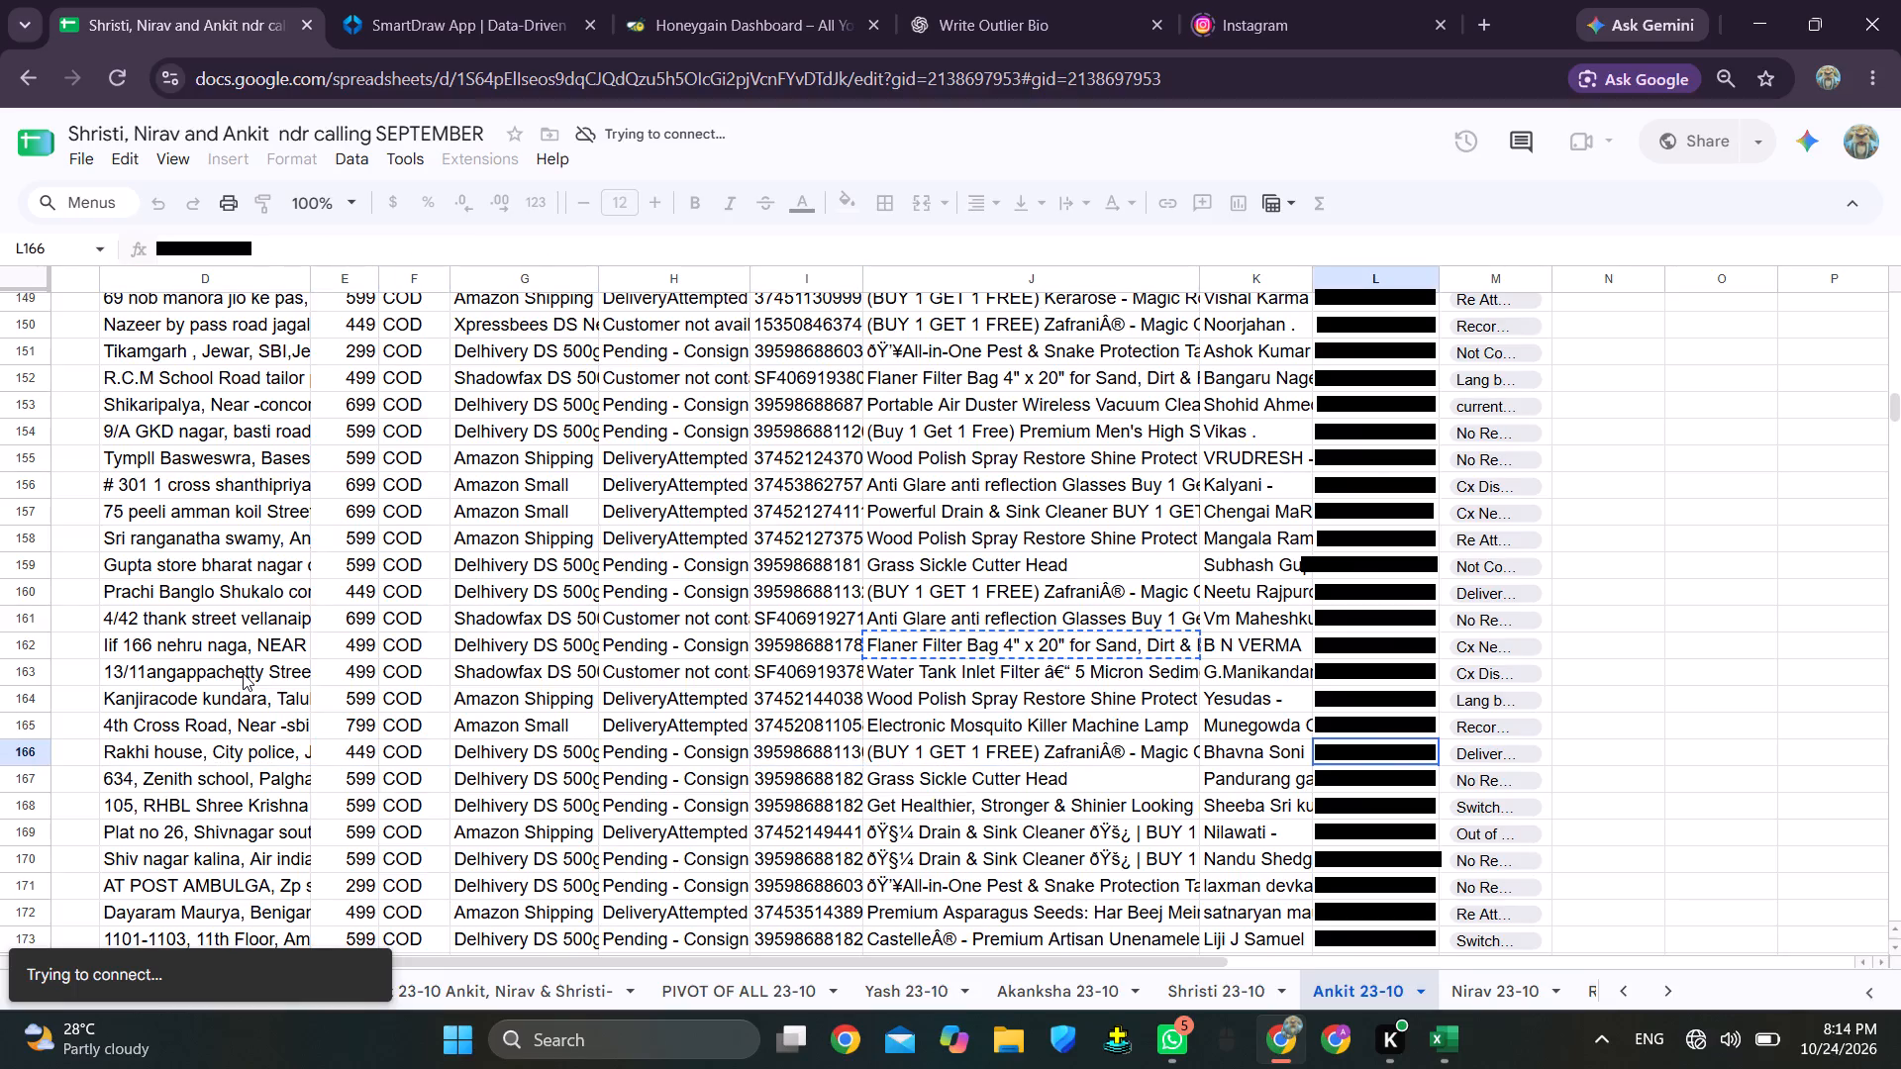
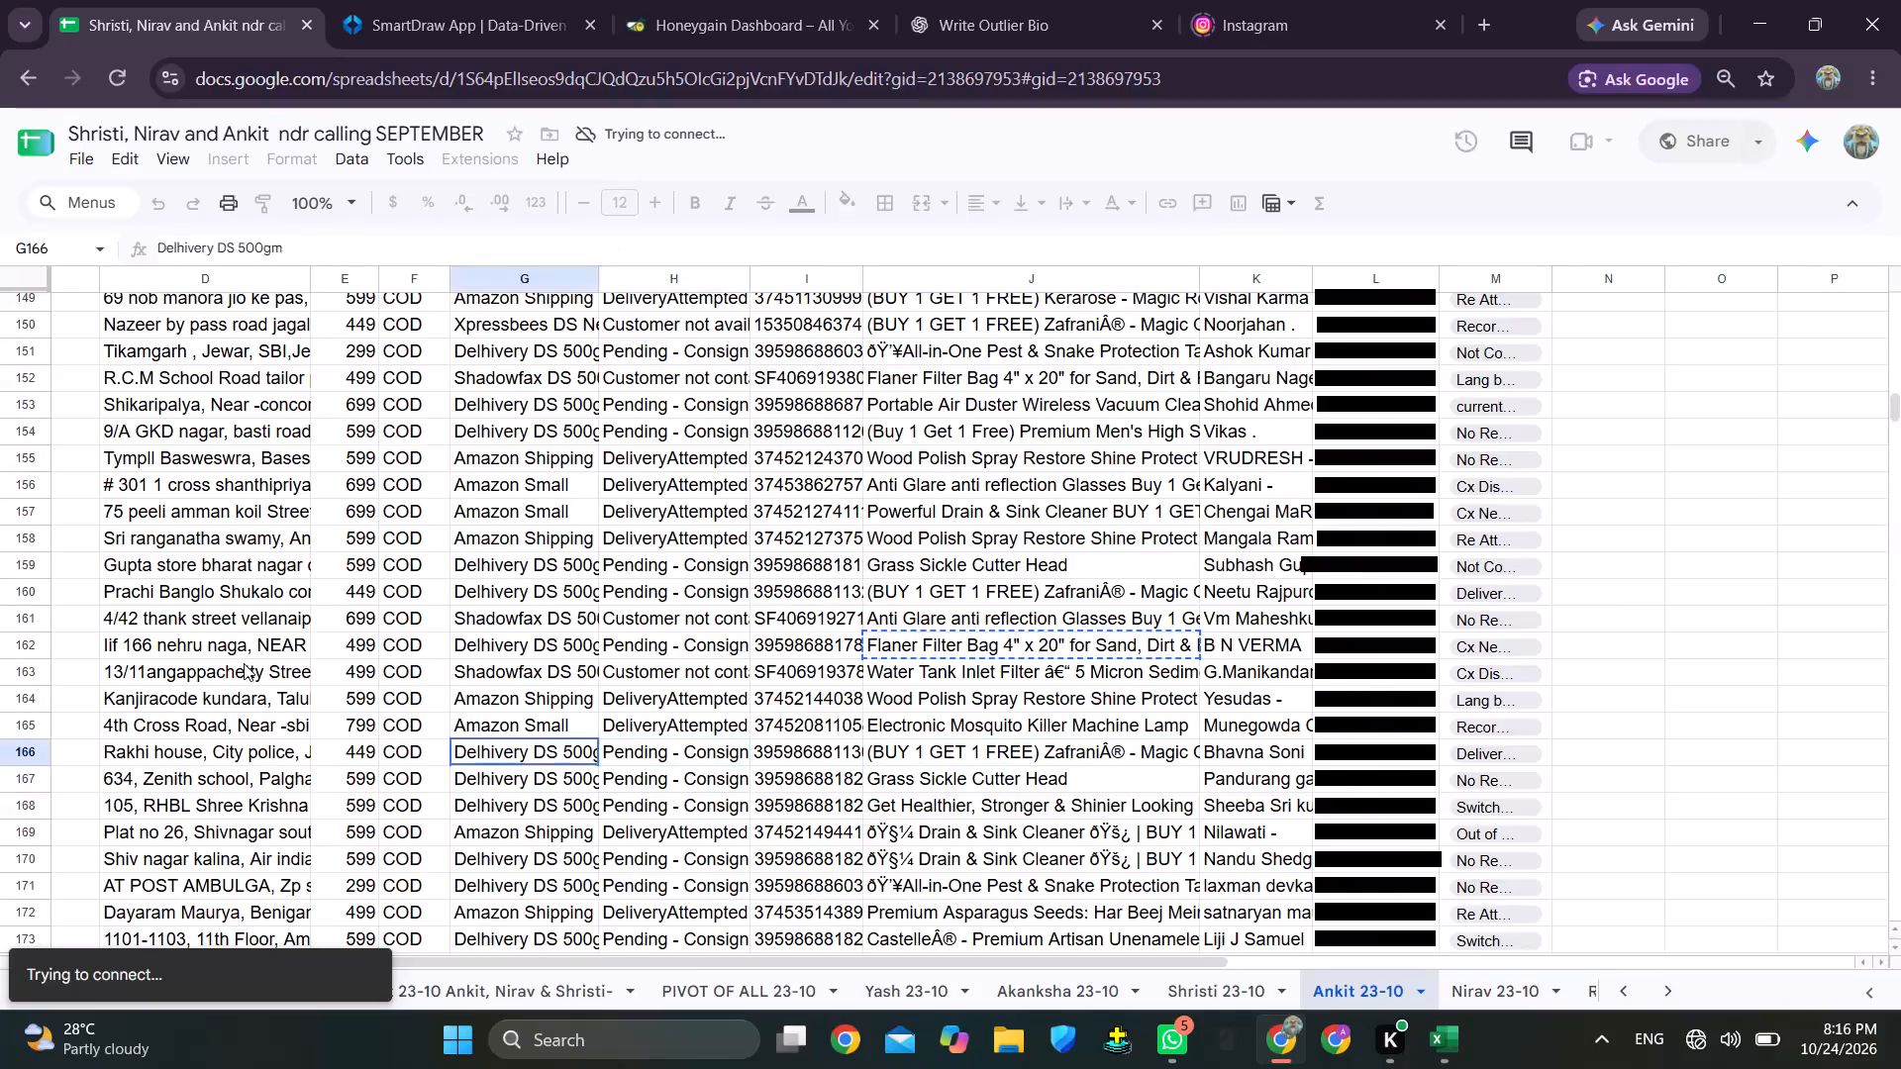
Examine the customer addresses in rows 168 to 170 of the Ankit 23-10 sheet.
key("Left")
key("Left")
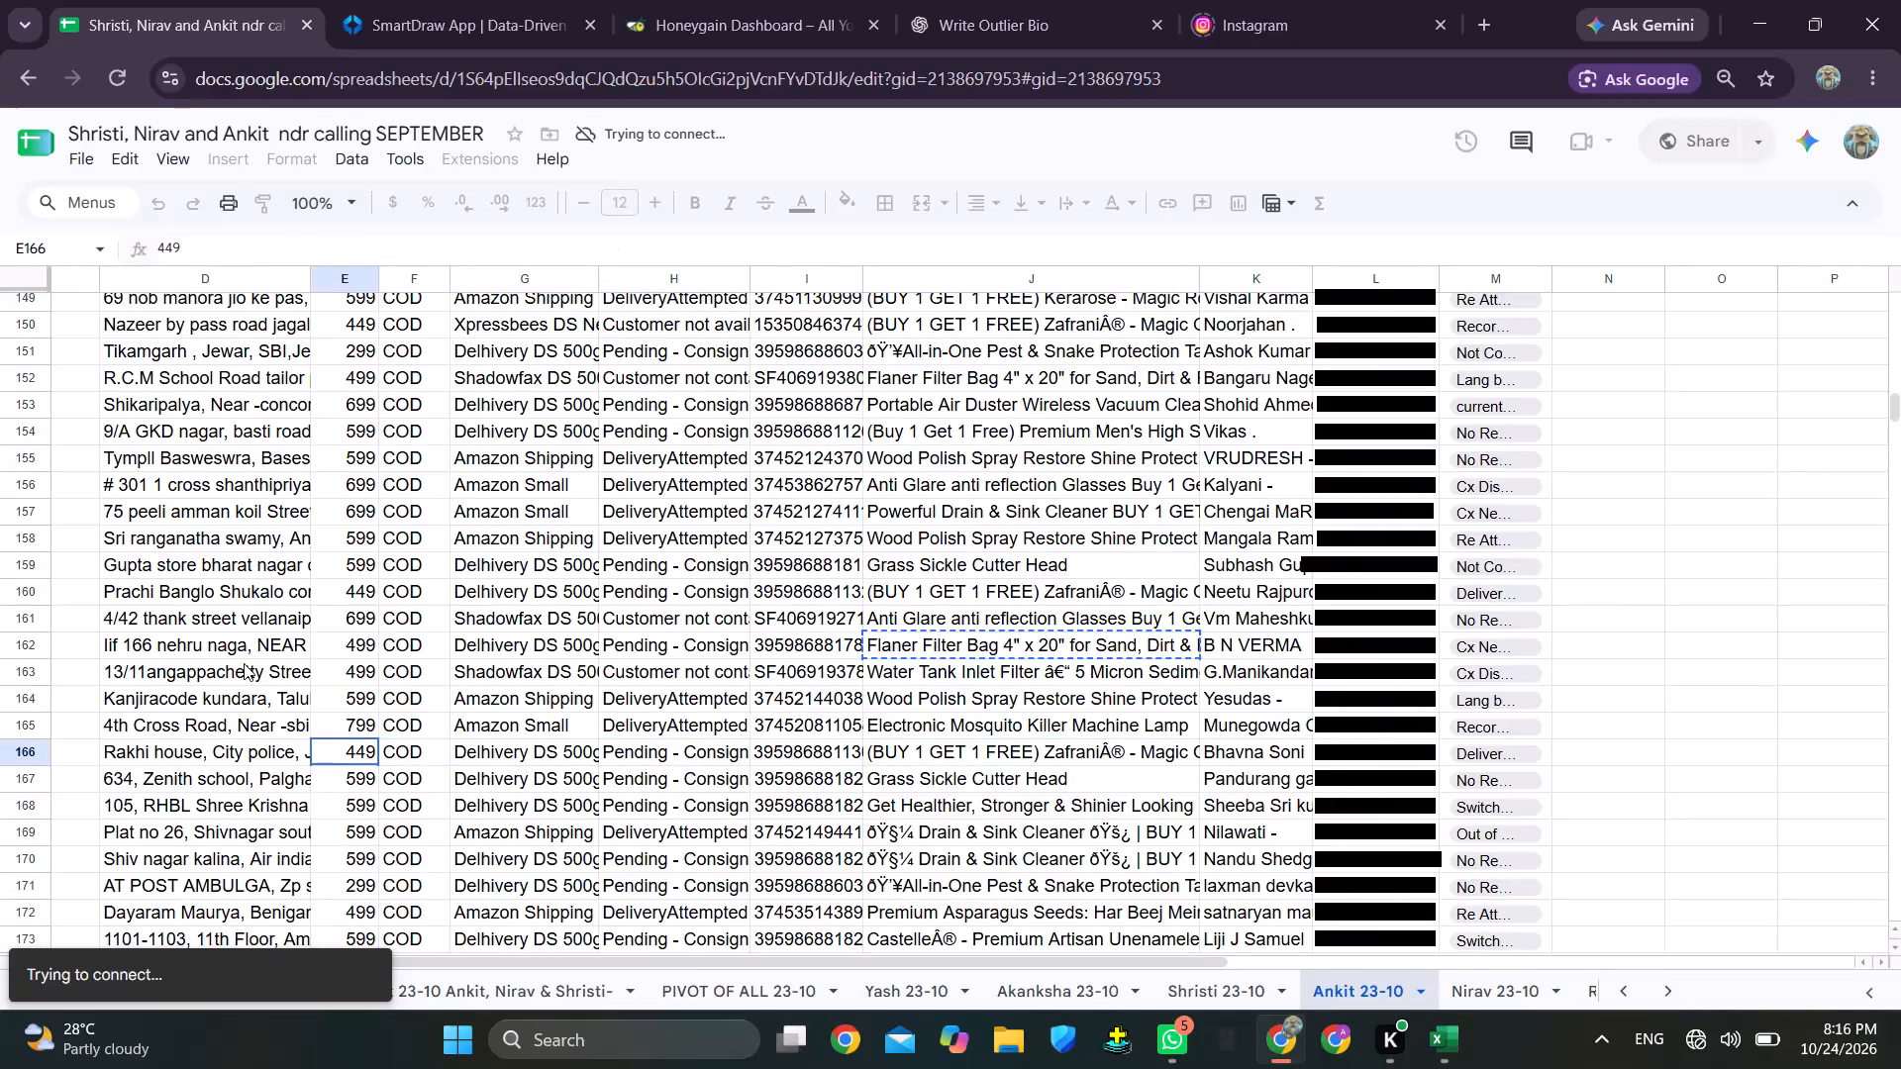
key("Left")
key("Down")
key("Down")
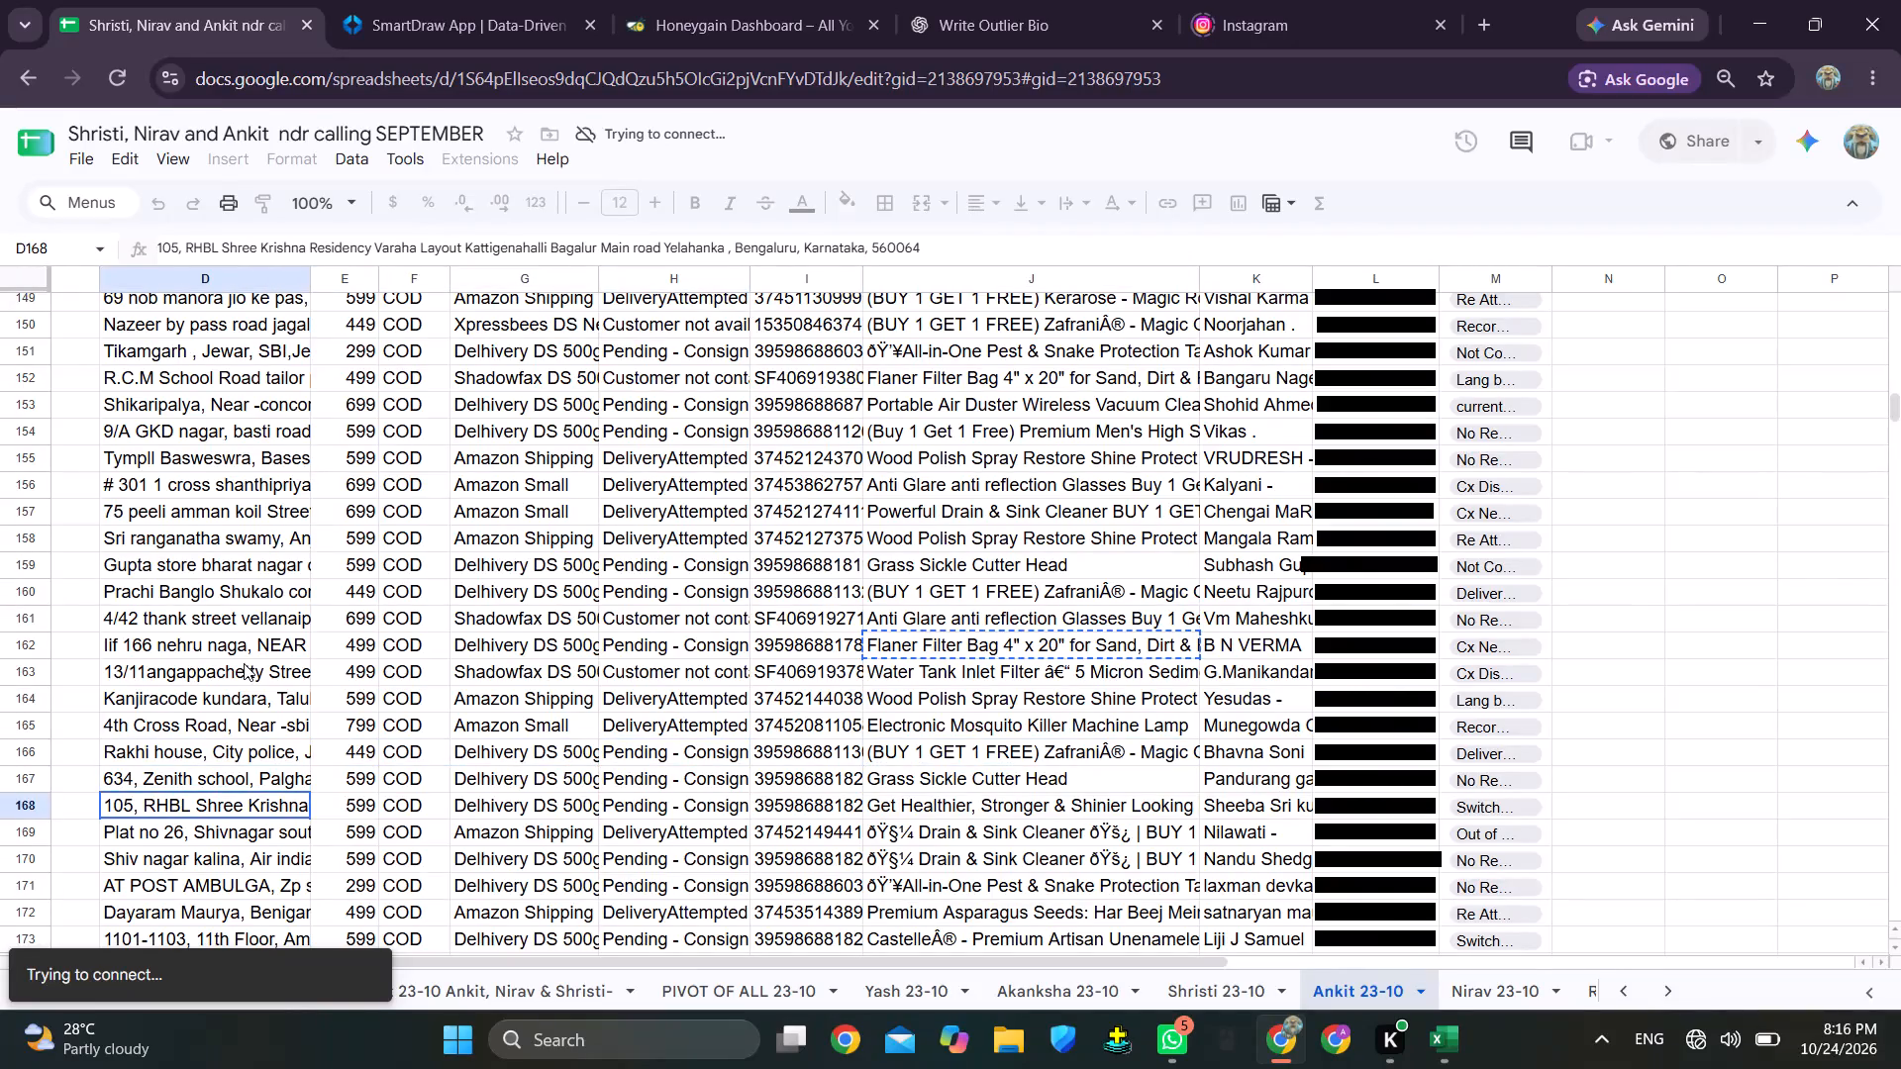
key("Up")
key("Down")
key("Down")
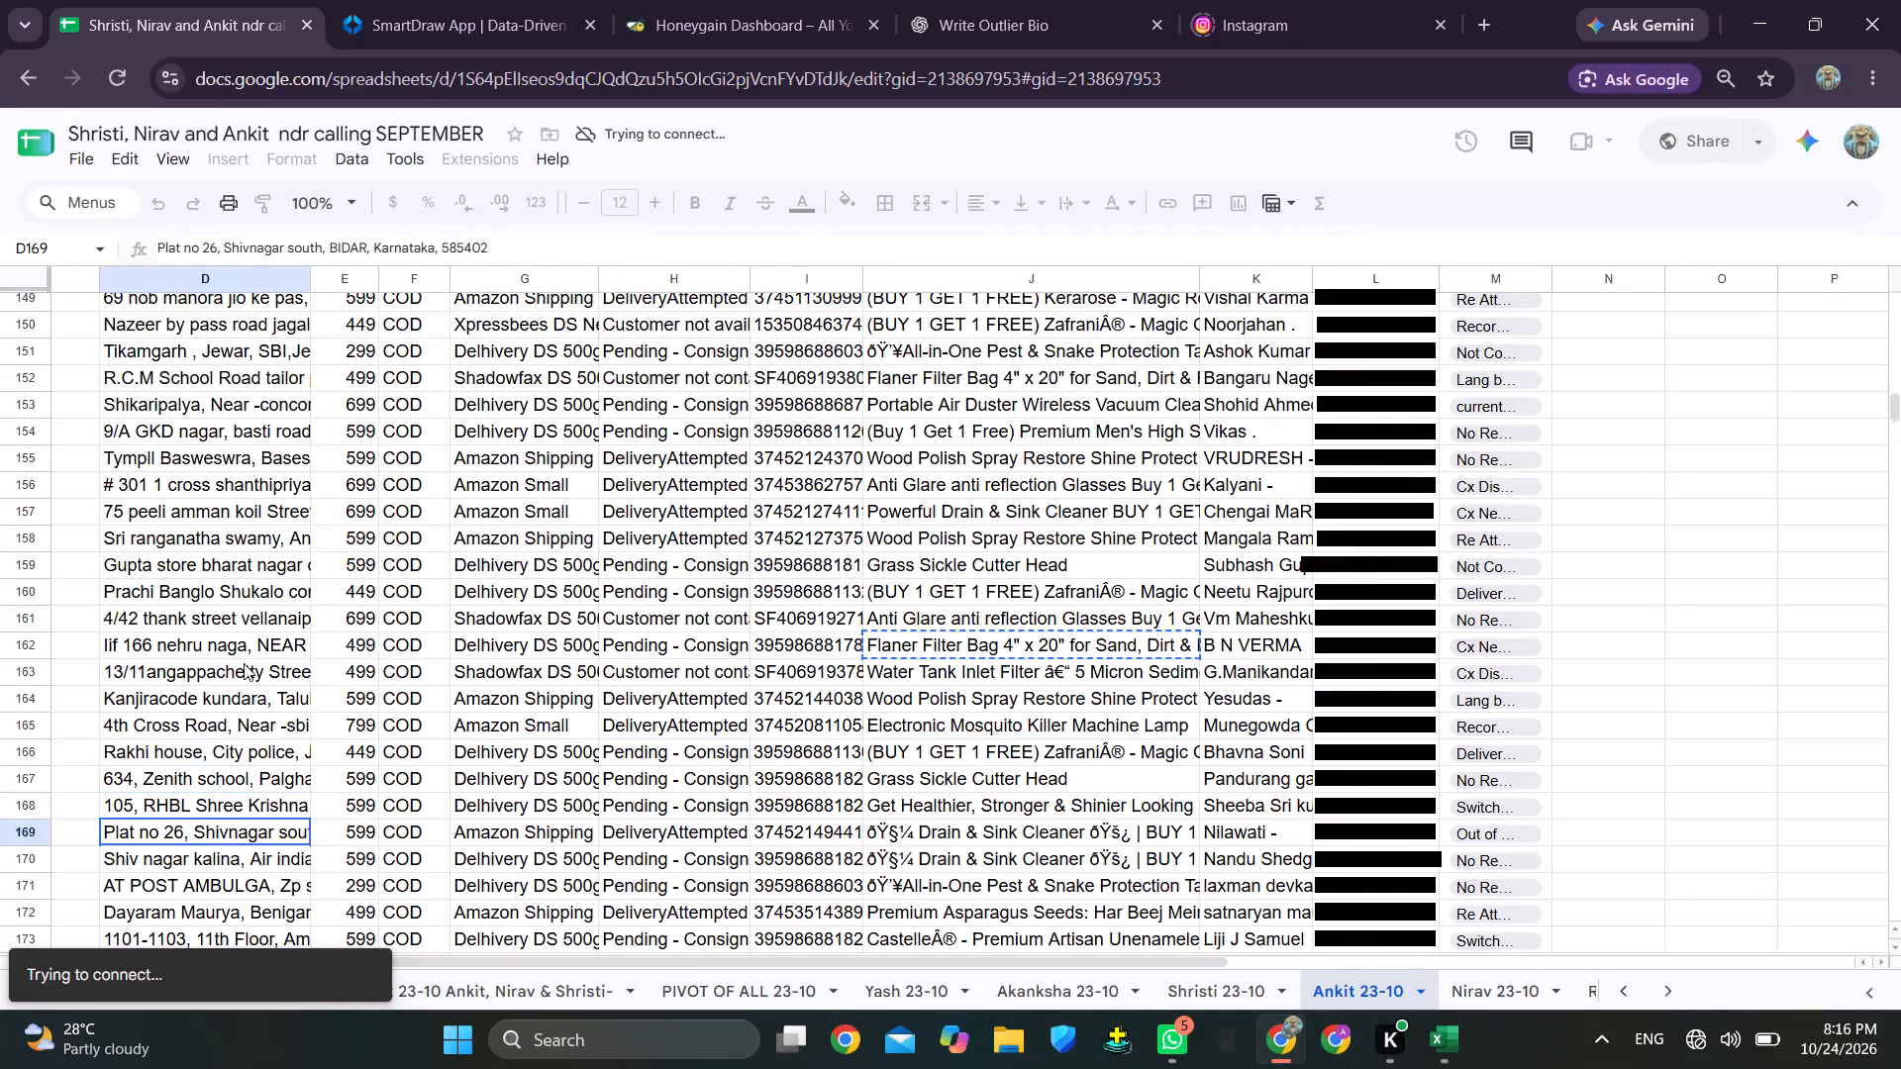
key("Down")
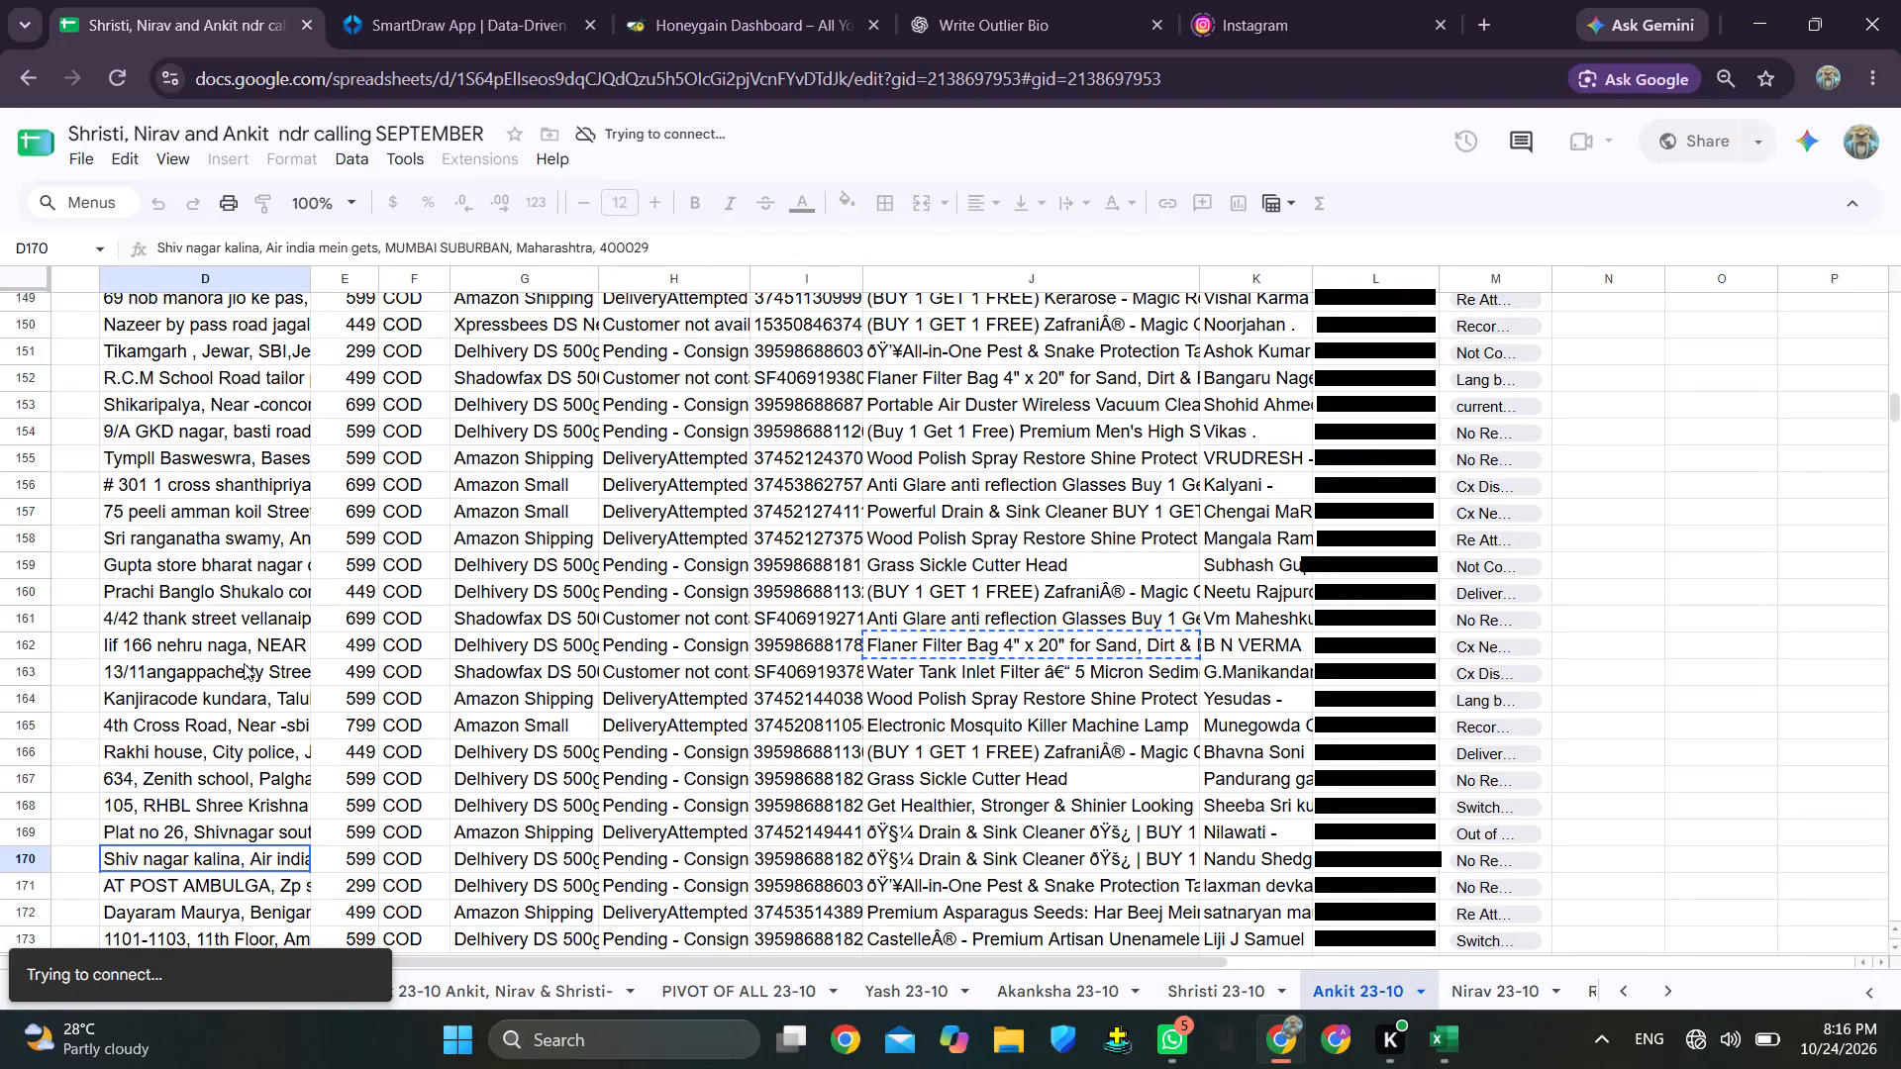
Examine the row 170 drain and sink cleaner order's details through to the customer name and contact number.
key("Right")
key("Right")
key("Right")
key("Right")
key("Right")
key("Right")
key("Right")
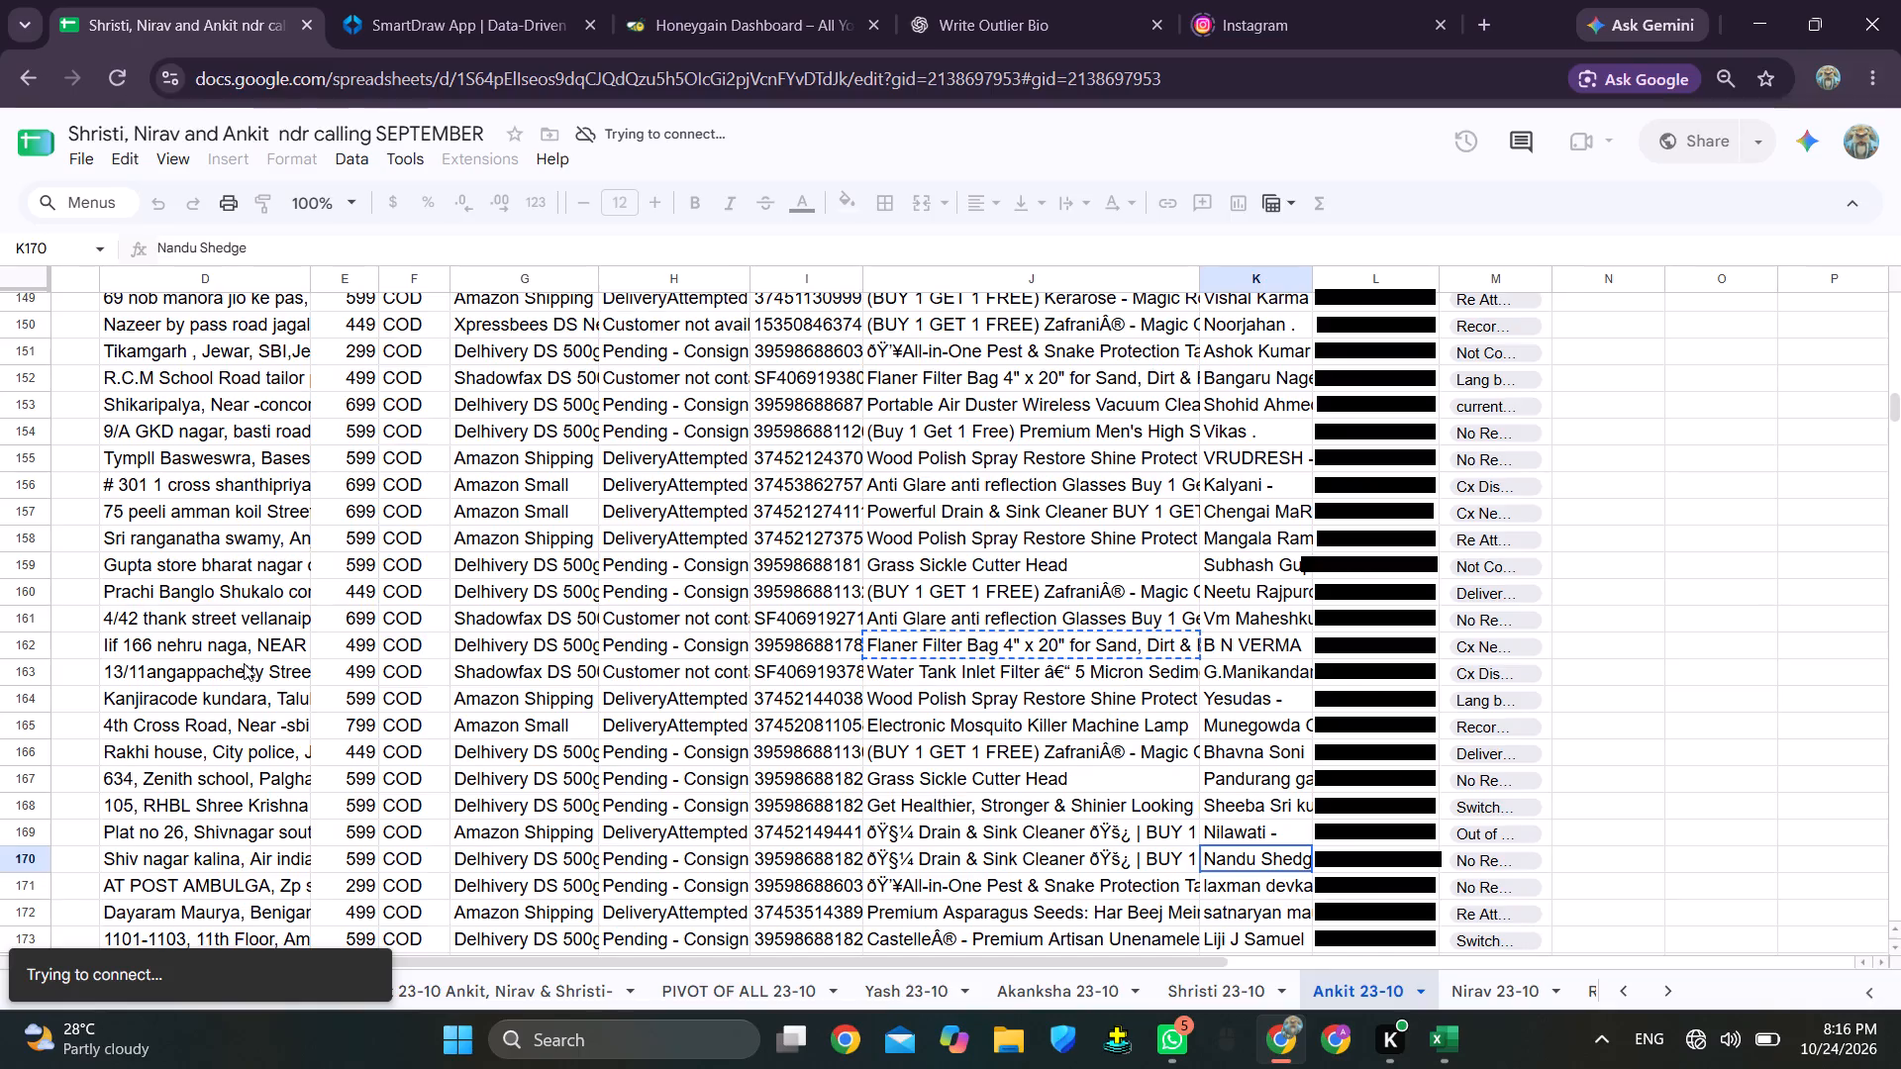
key("Right")
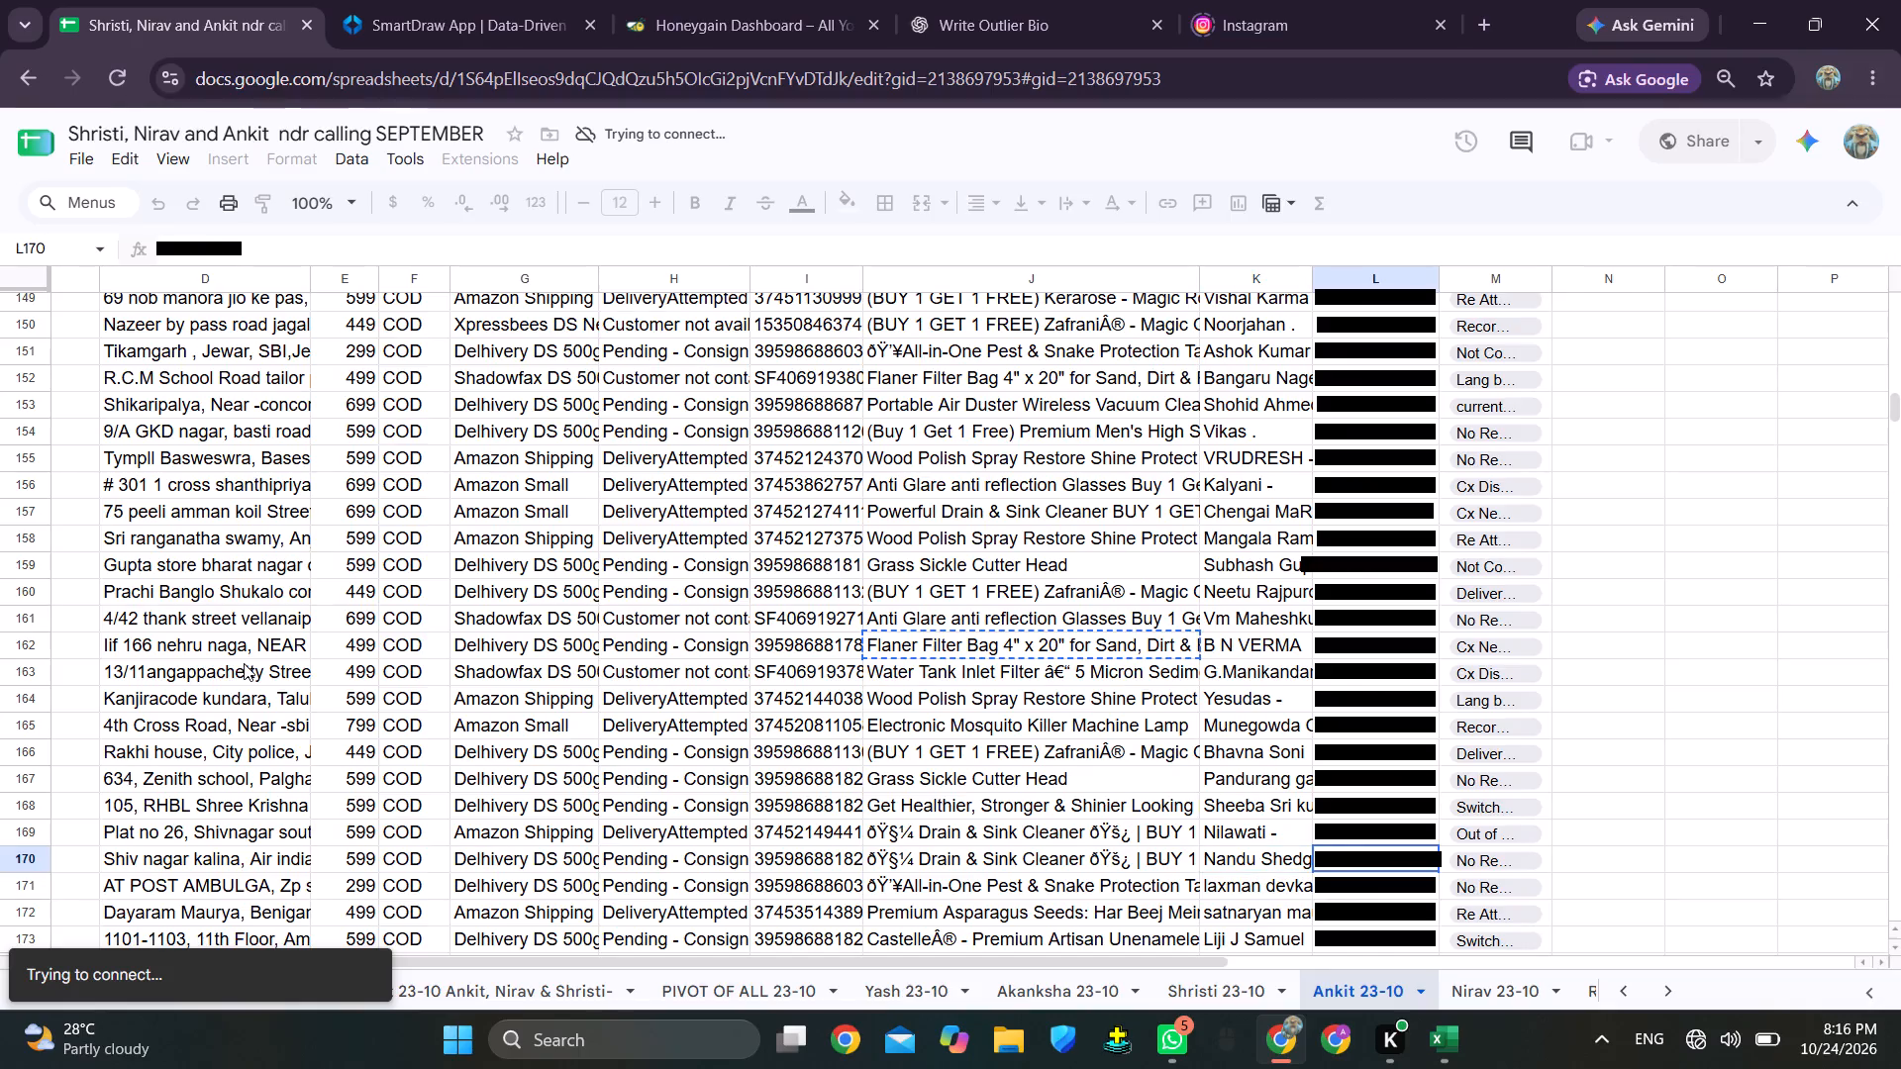
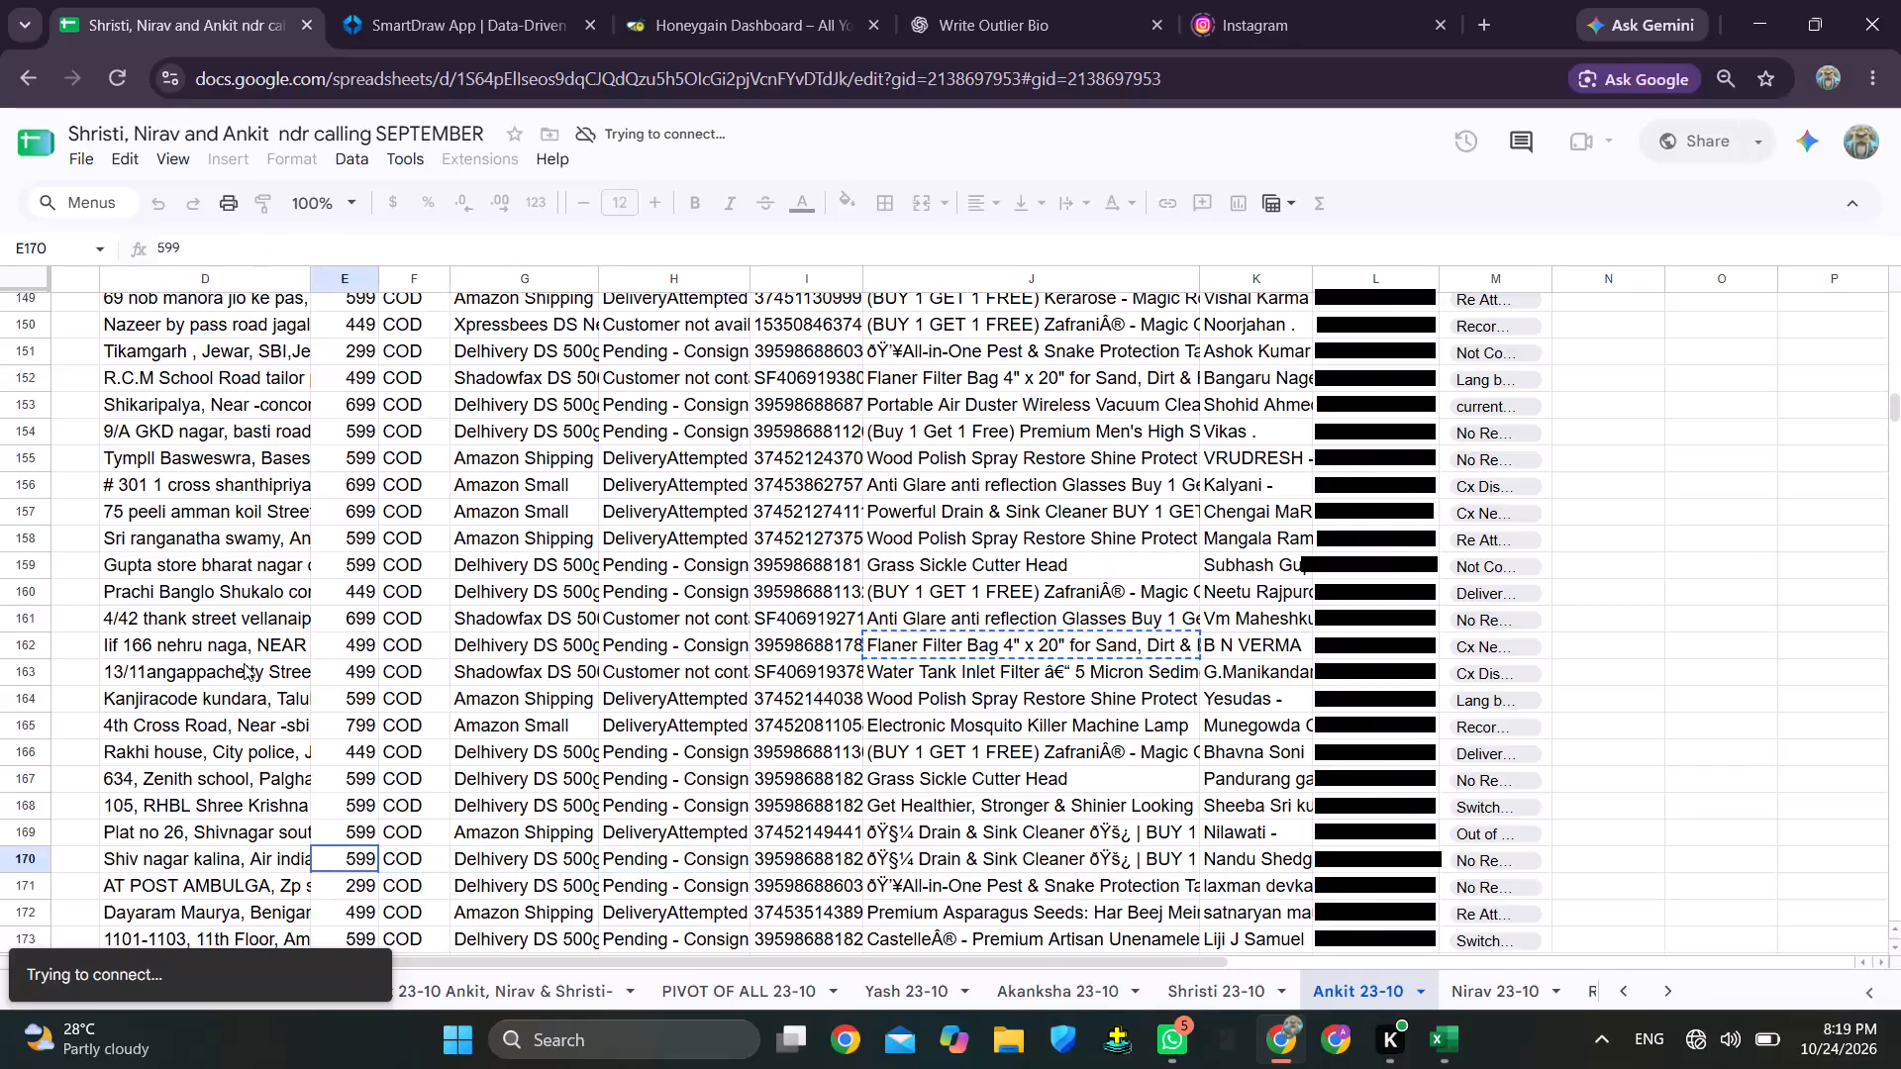
Copy the customer name and contact number from row 170 of the Ankit 23-10 sheet into row 12 of the Excel workbook "my orders meesho".
key("Left")
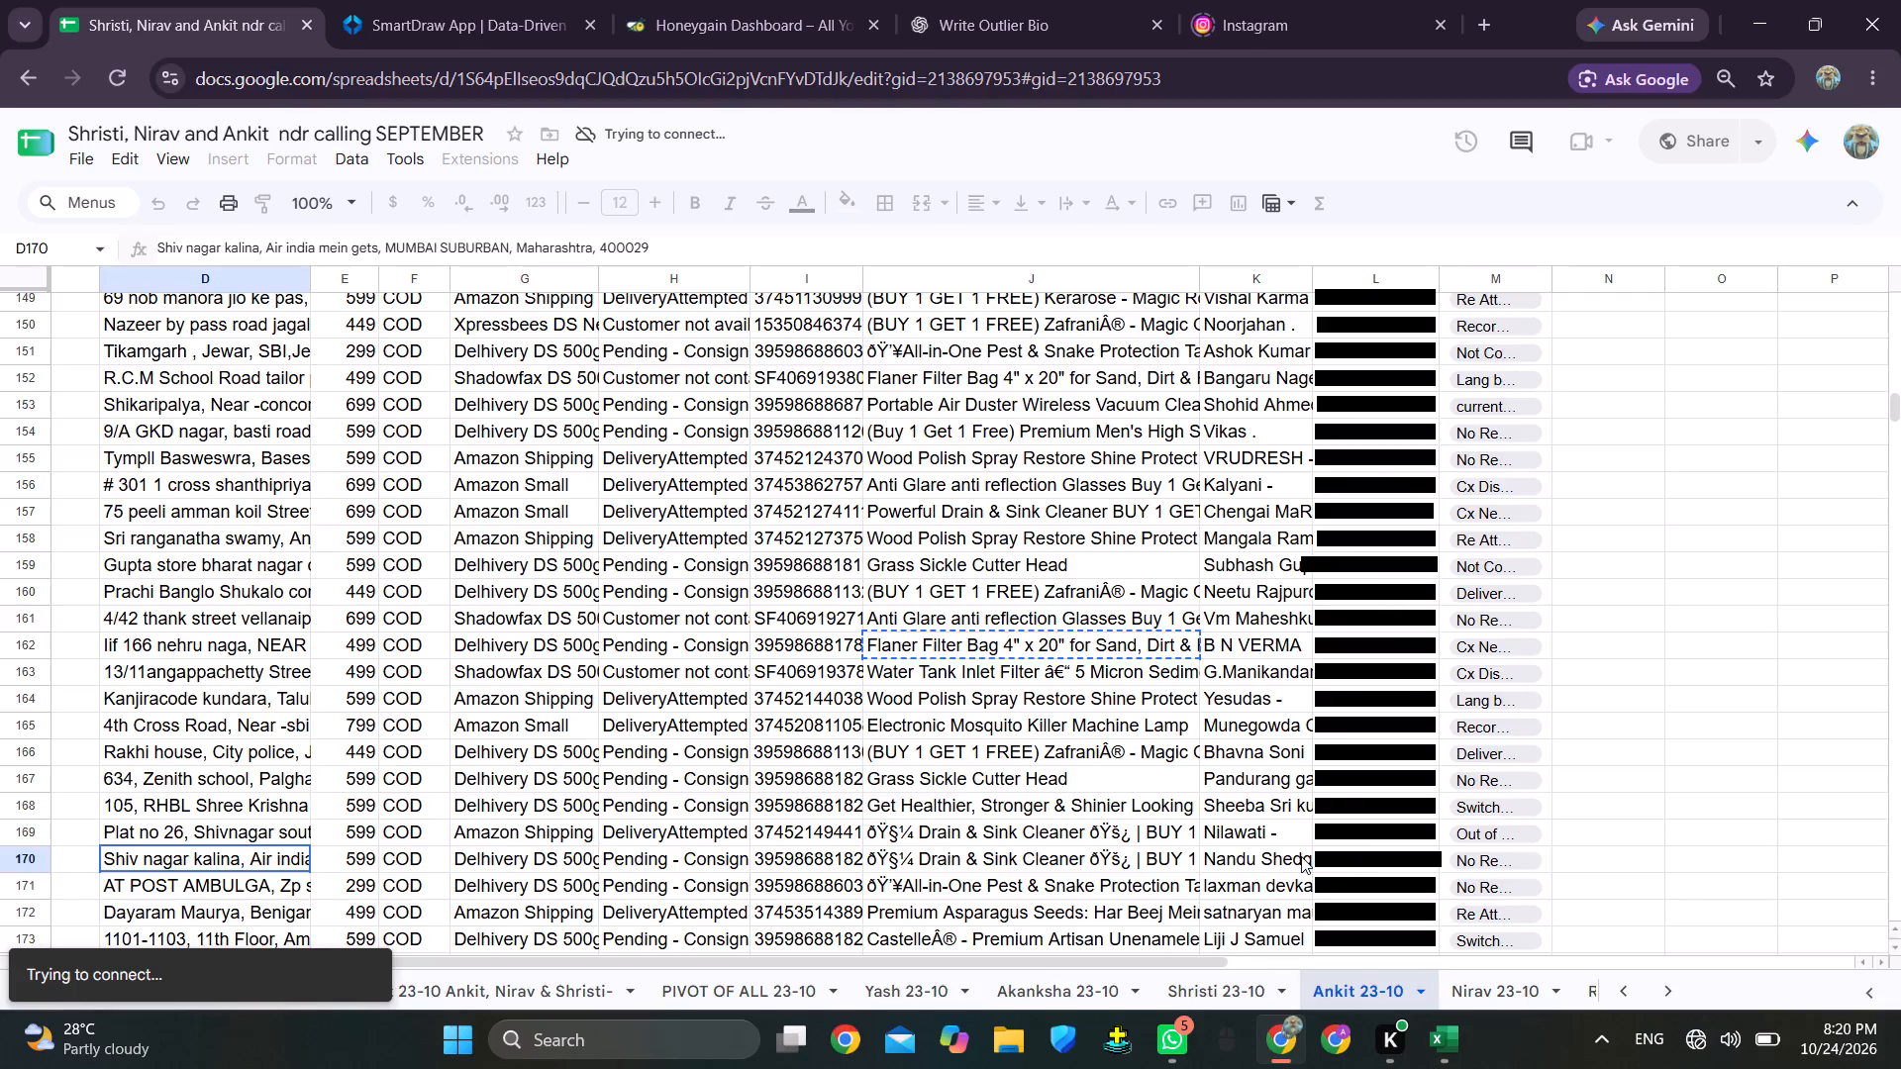
left_click_drag(1262, 865, 1356, 863)
key("ctrl+c")
left_click(1456, 1038)
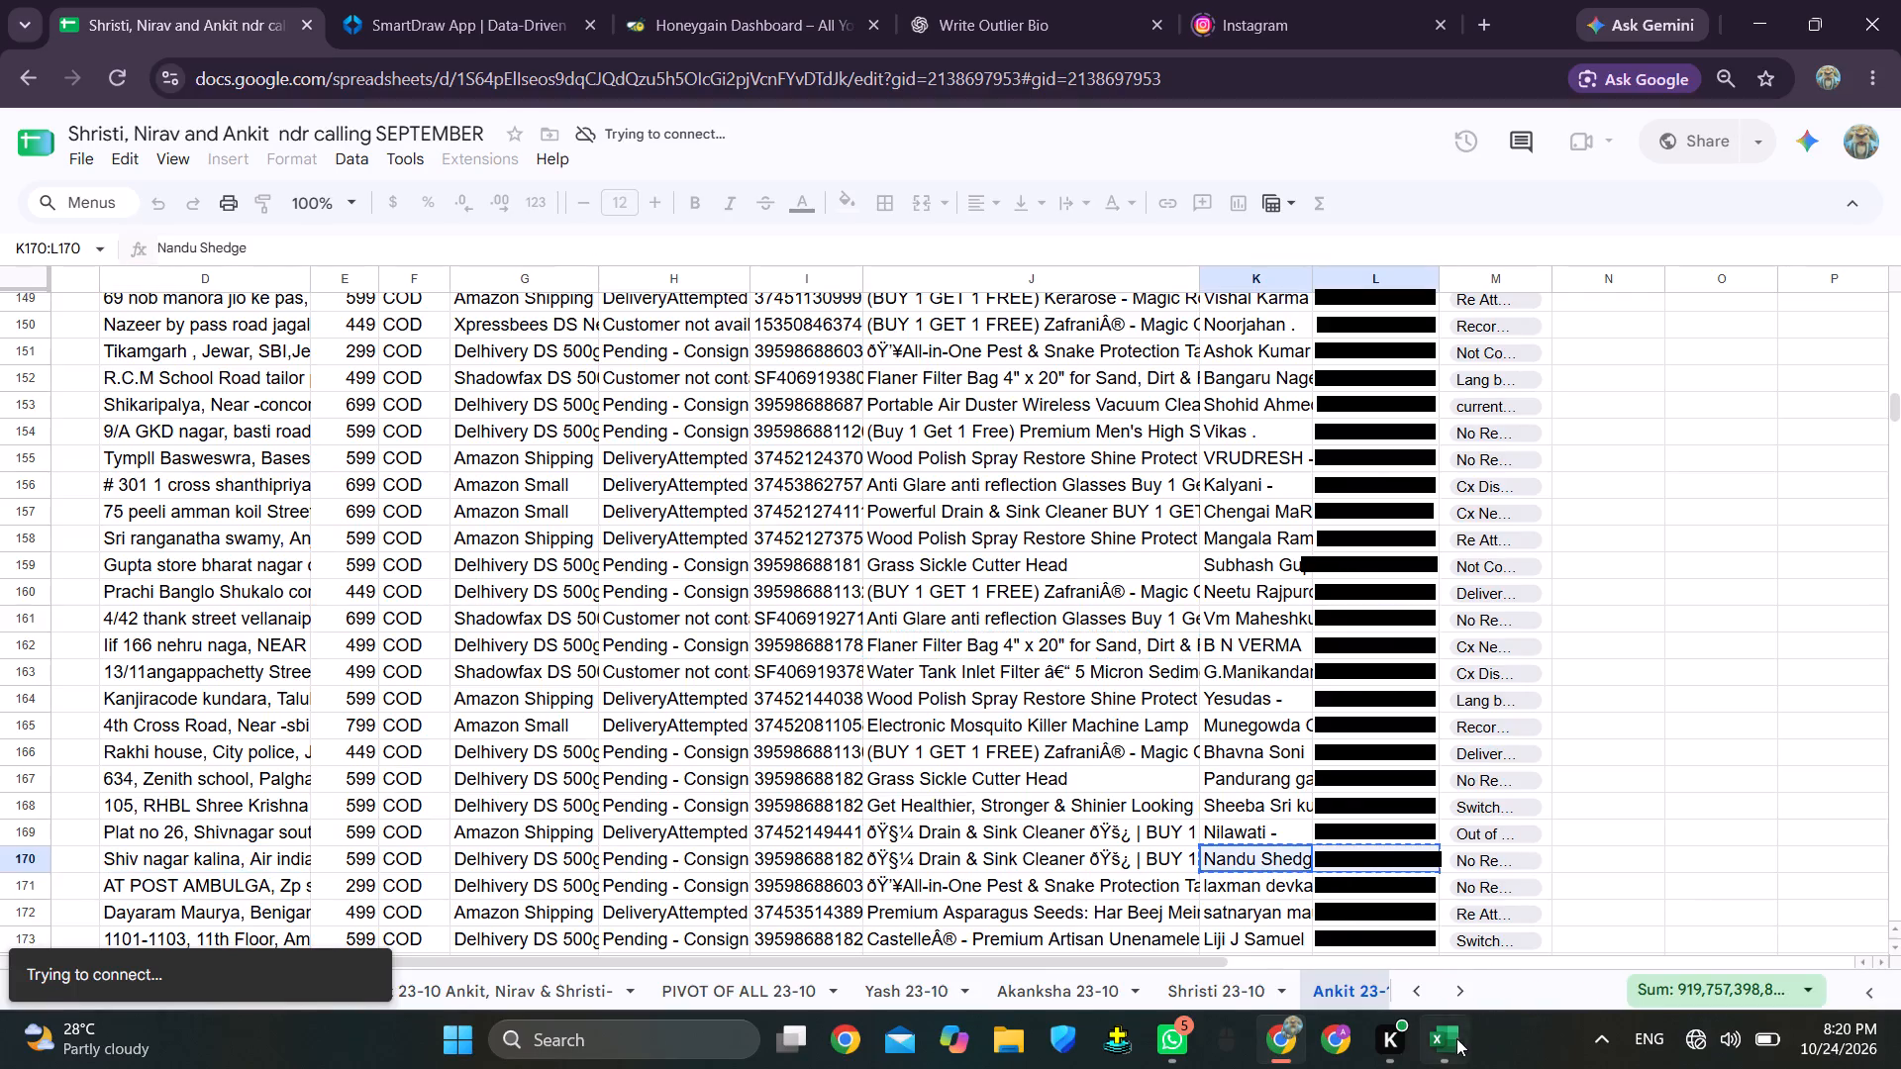
left_click(1753, 711)
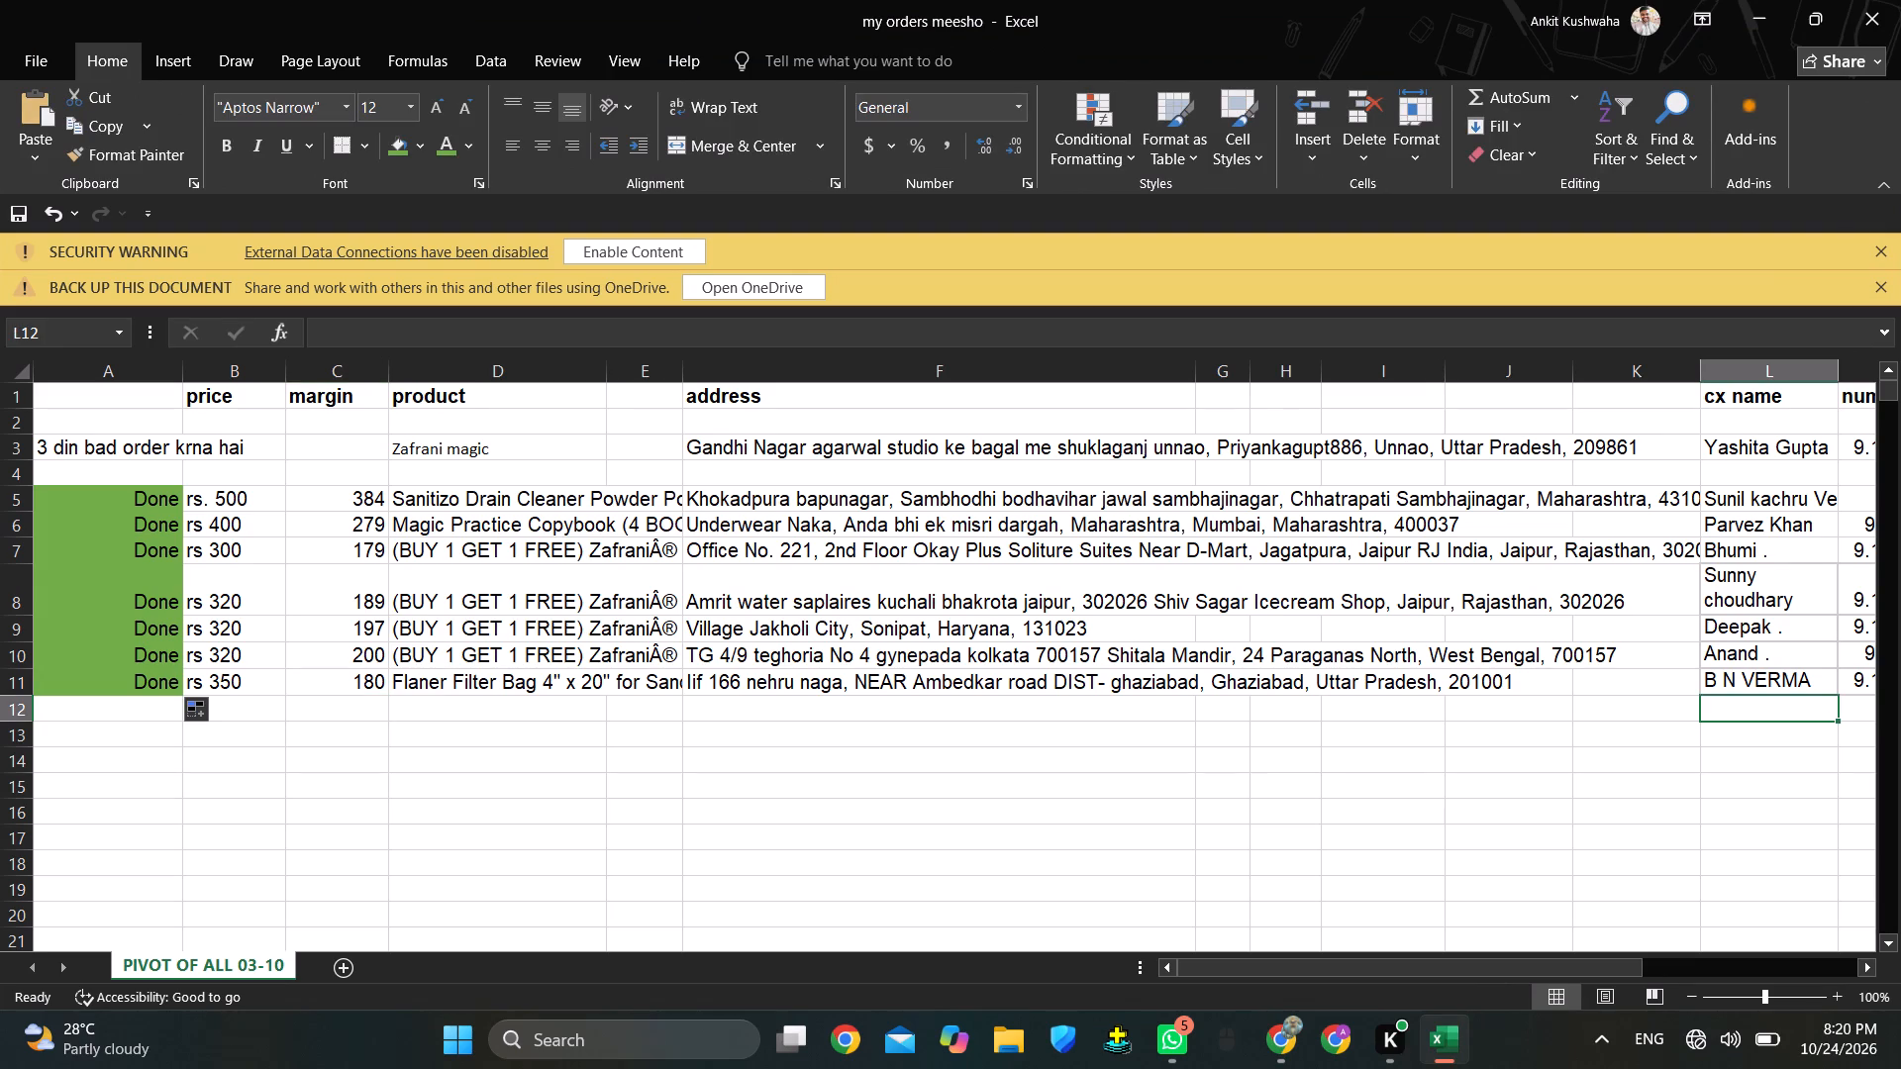
key("ctrl+v")
Copy the row 170 customer address from the calling sheet into the address column of row 12 in the Excel orders workbook.
left_click(1435, 1049)
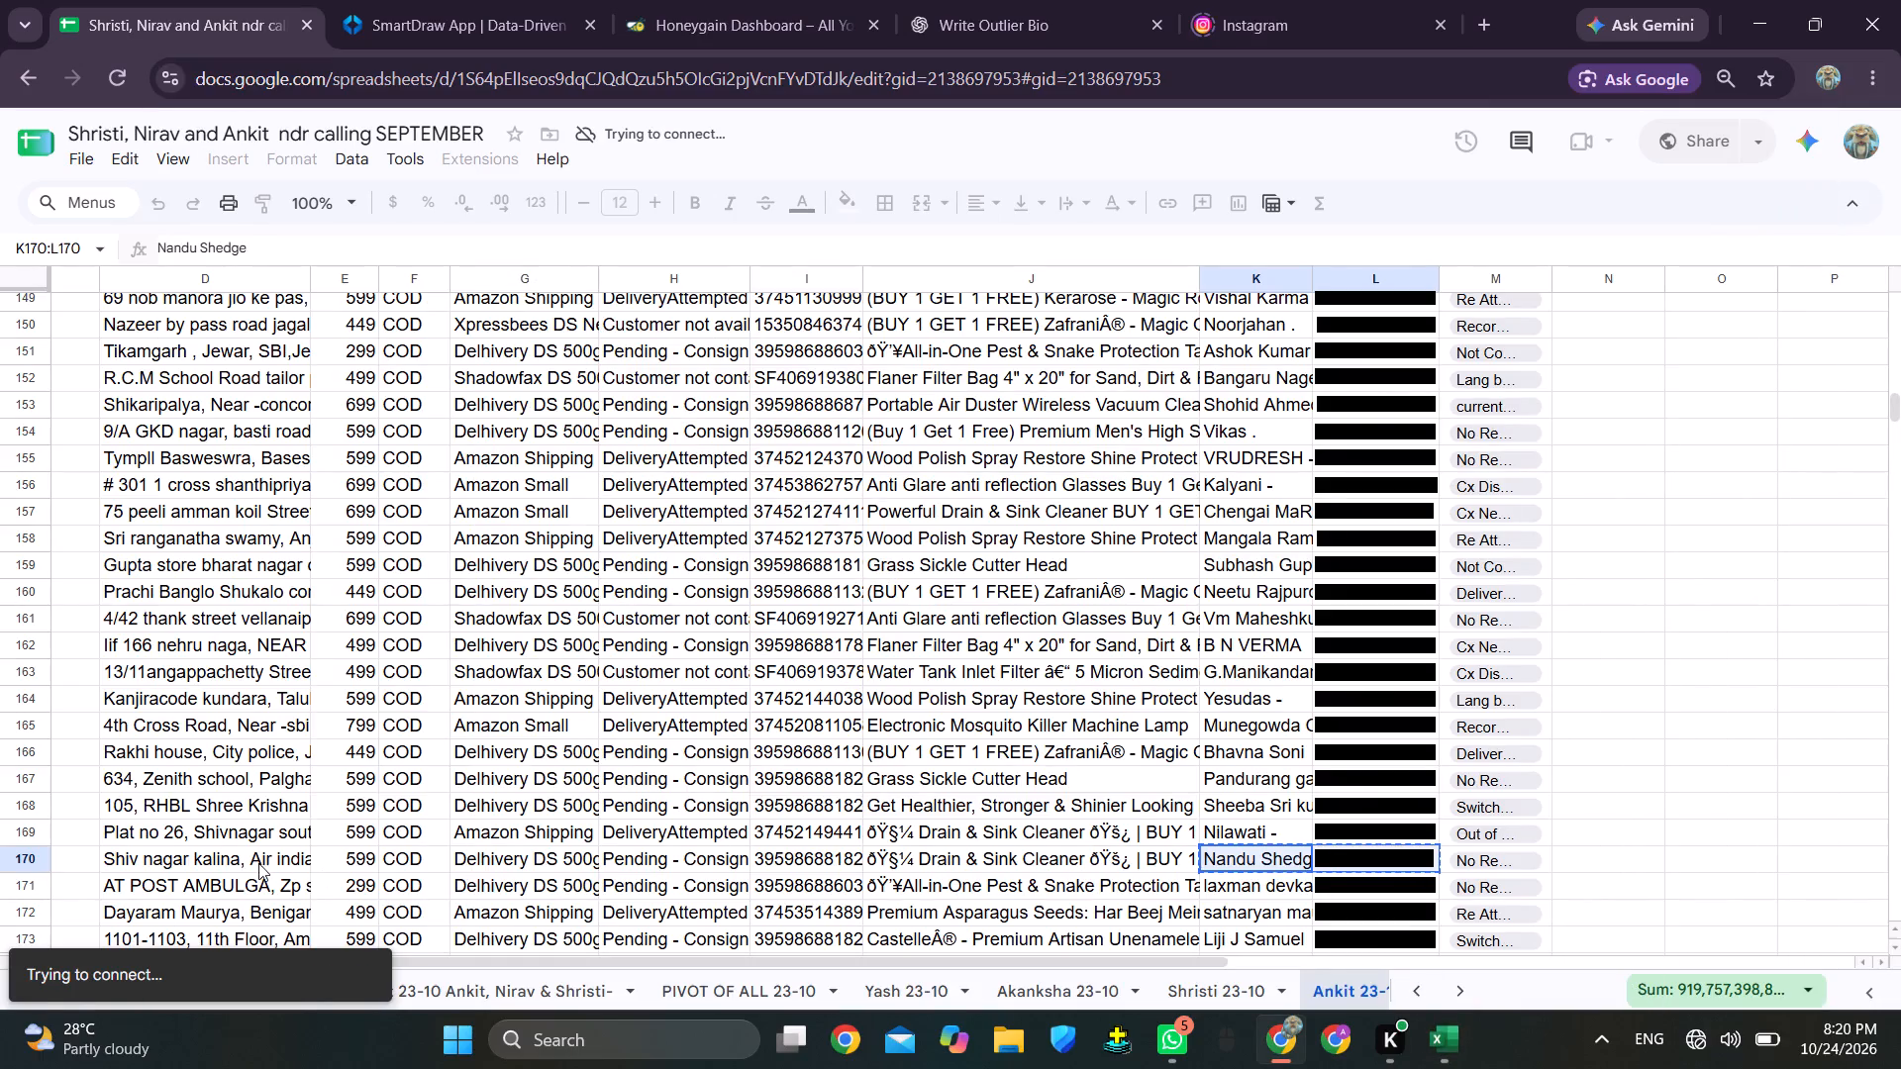
left_click(258, 860)
key("ctrl+c")
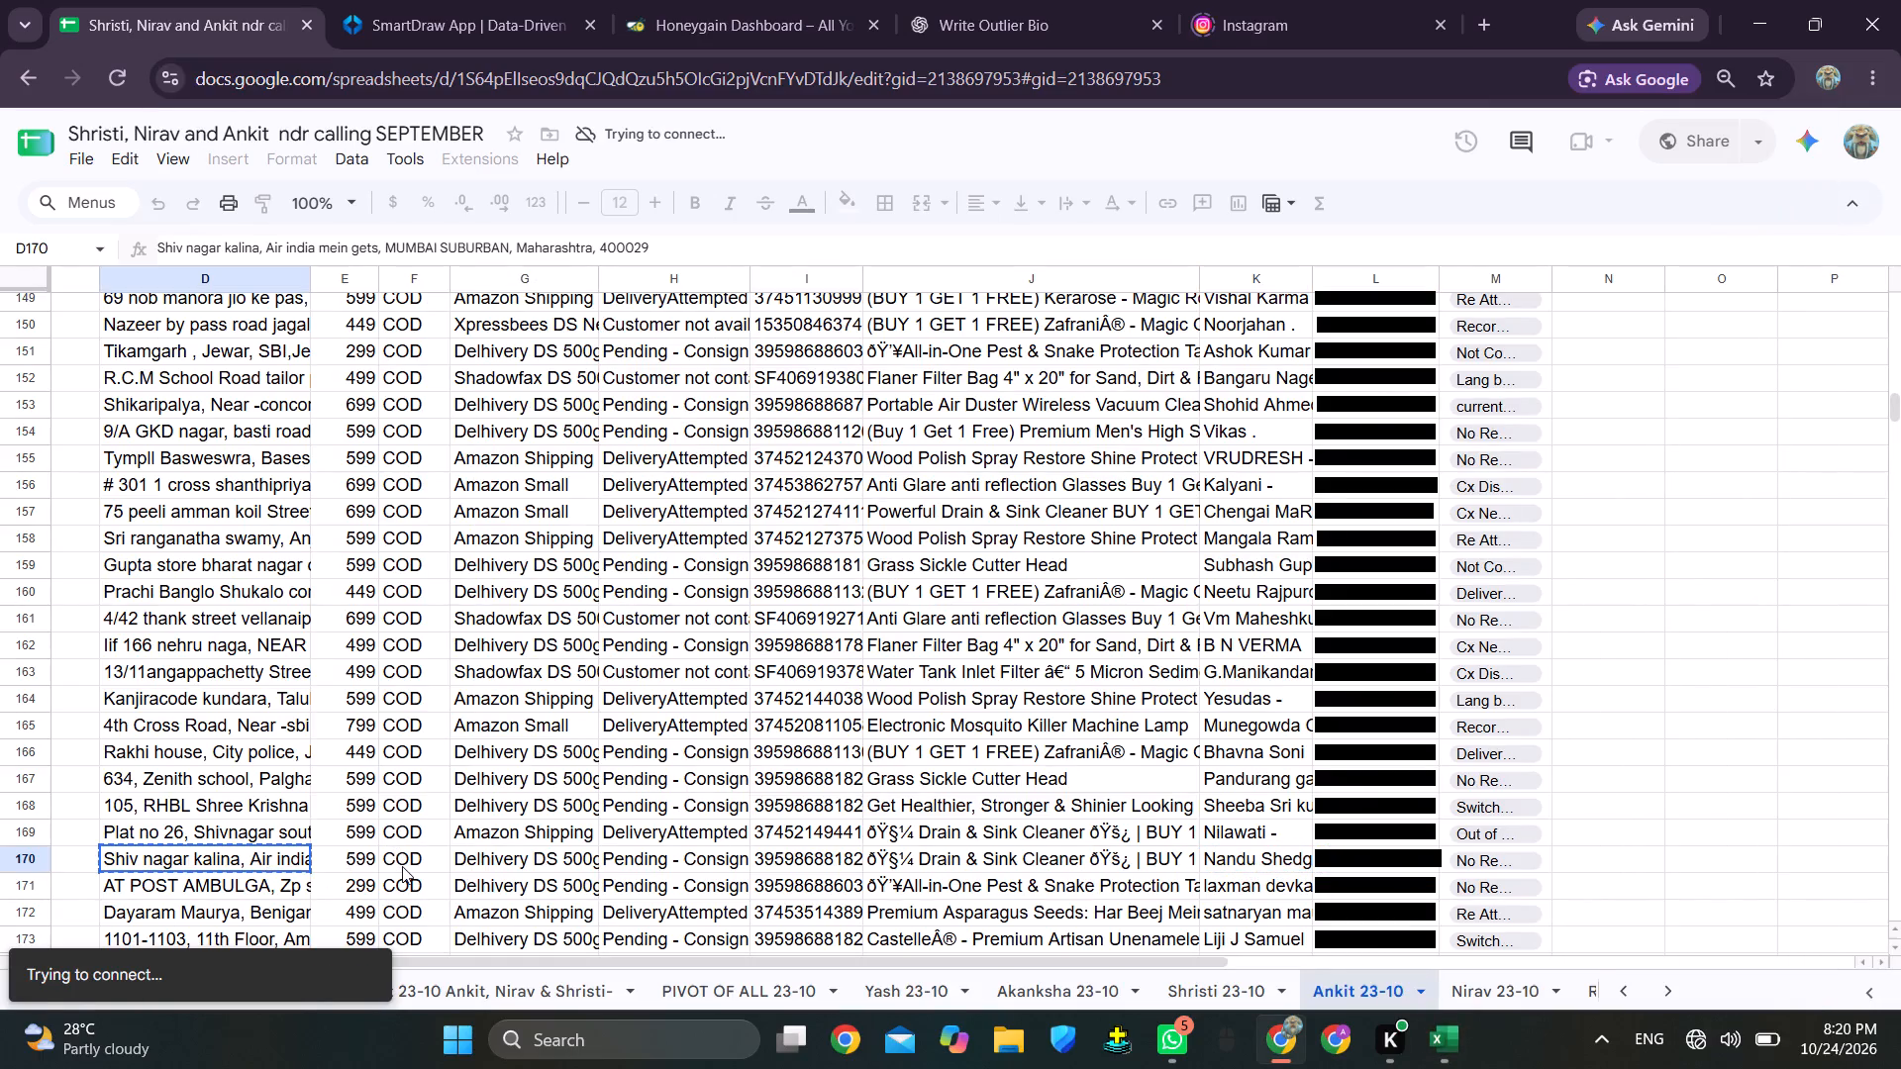
left_click(1446, 1045)
left_click(824, 710)
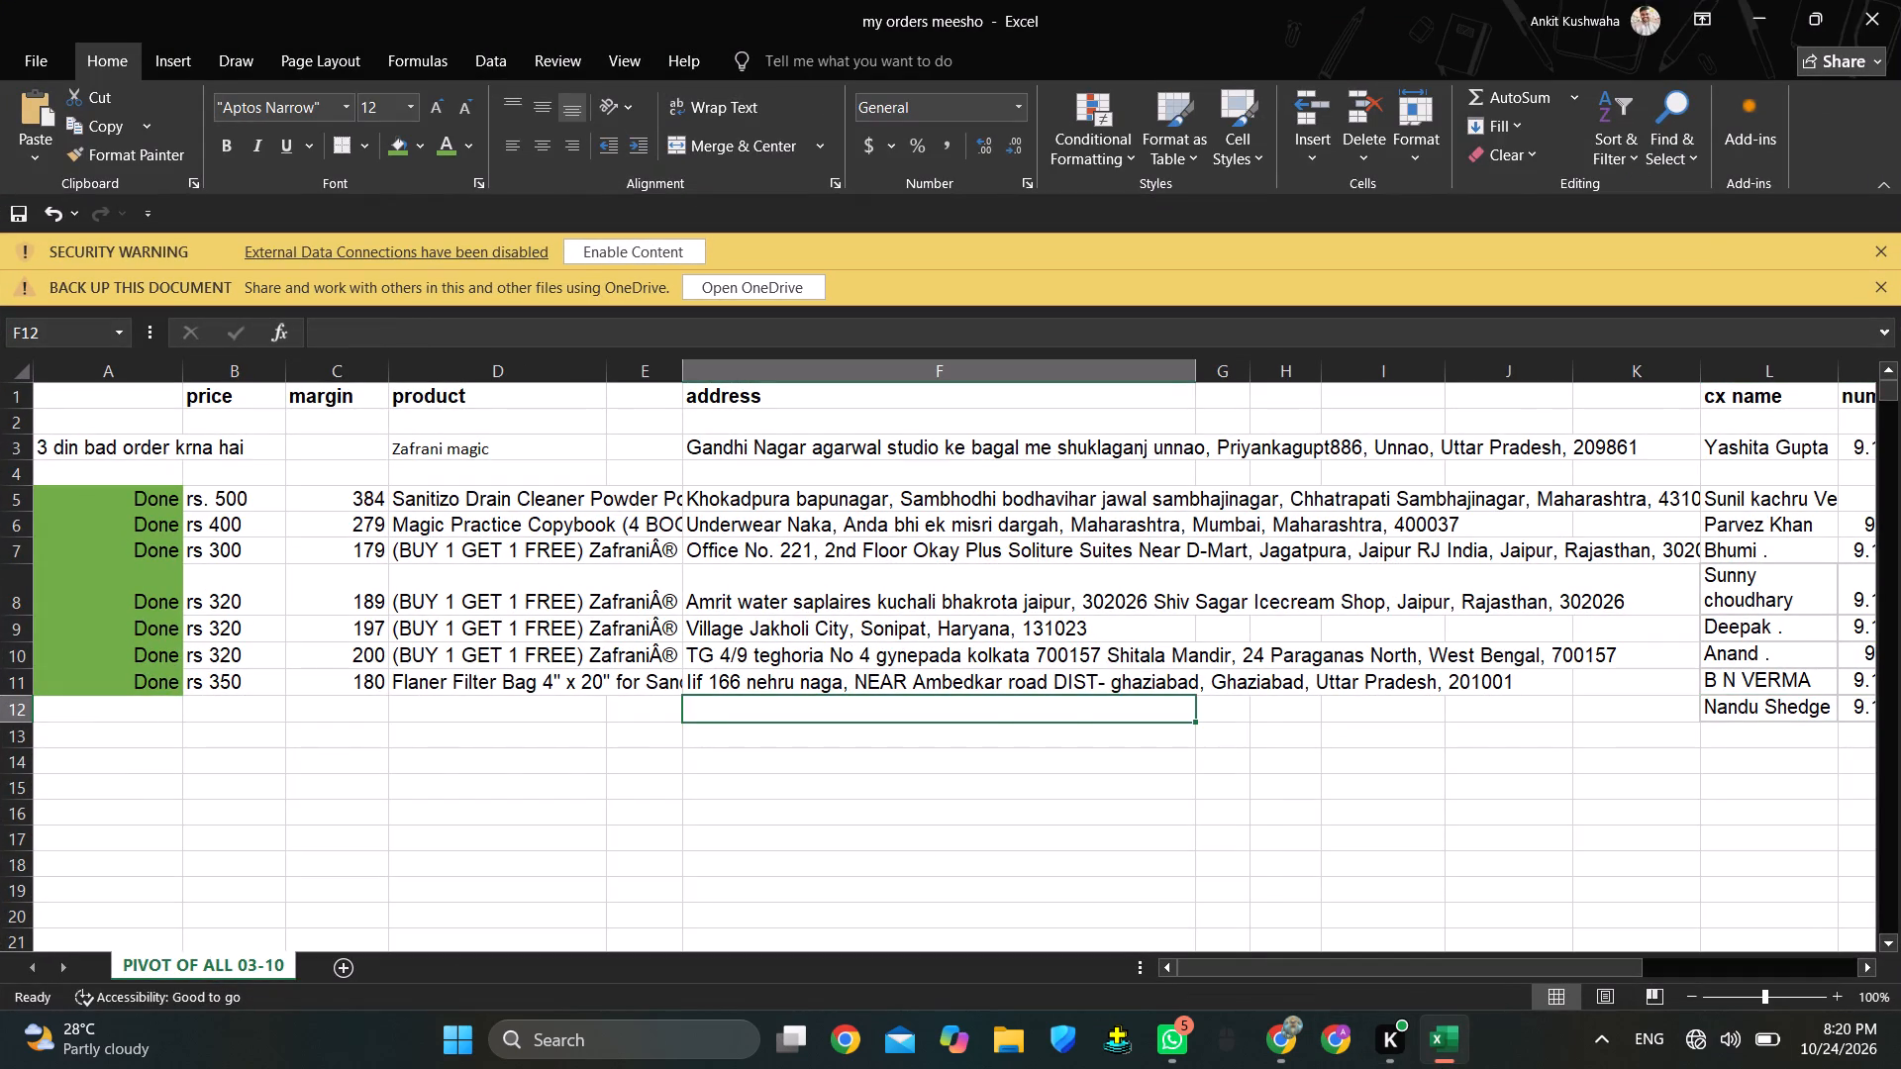
key("ctrl+v")
Copy the row 170 Drain & Sink Cleaner product name from the calling sheet into the product column of row 12 in Excel.
left_click(1422, 1037)
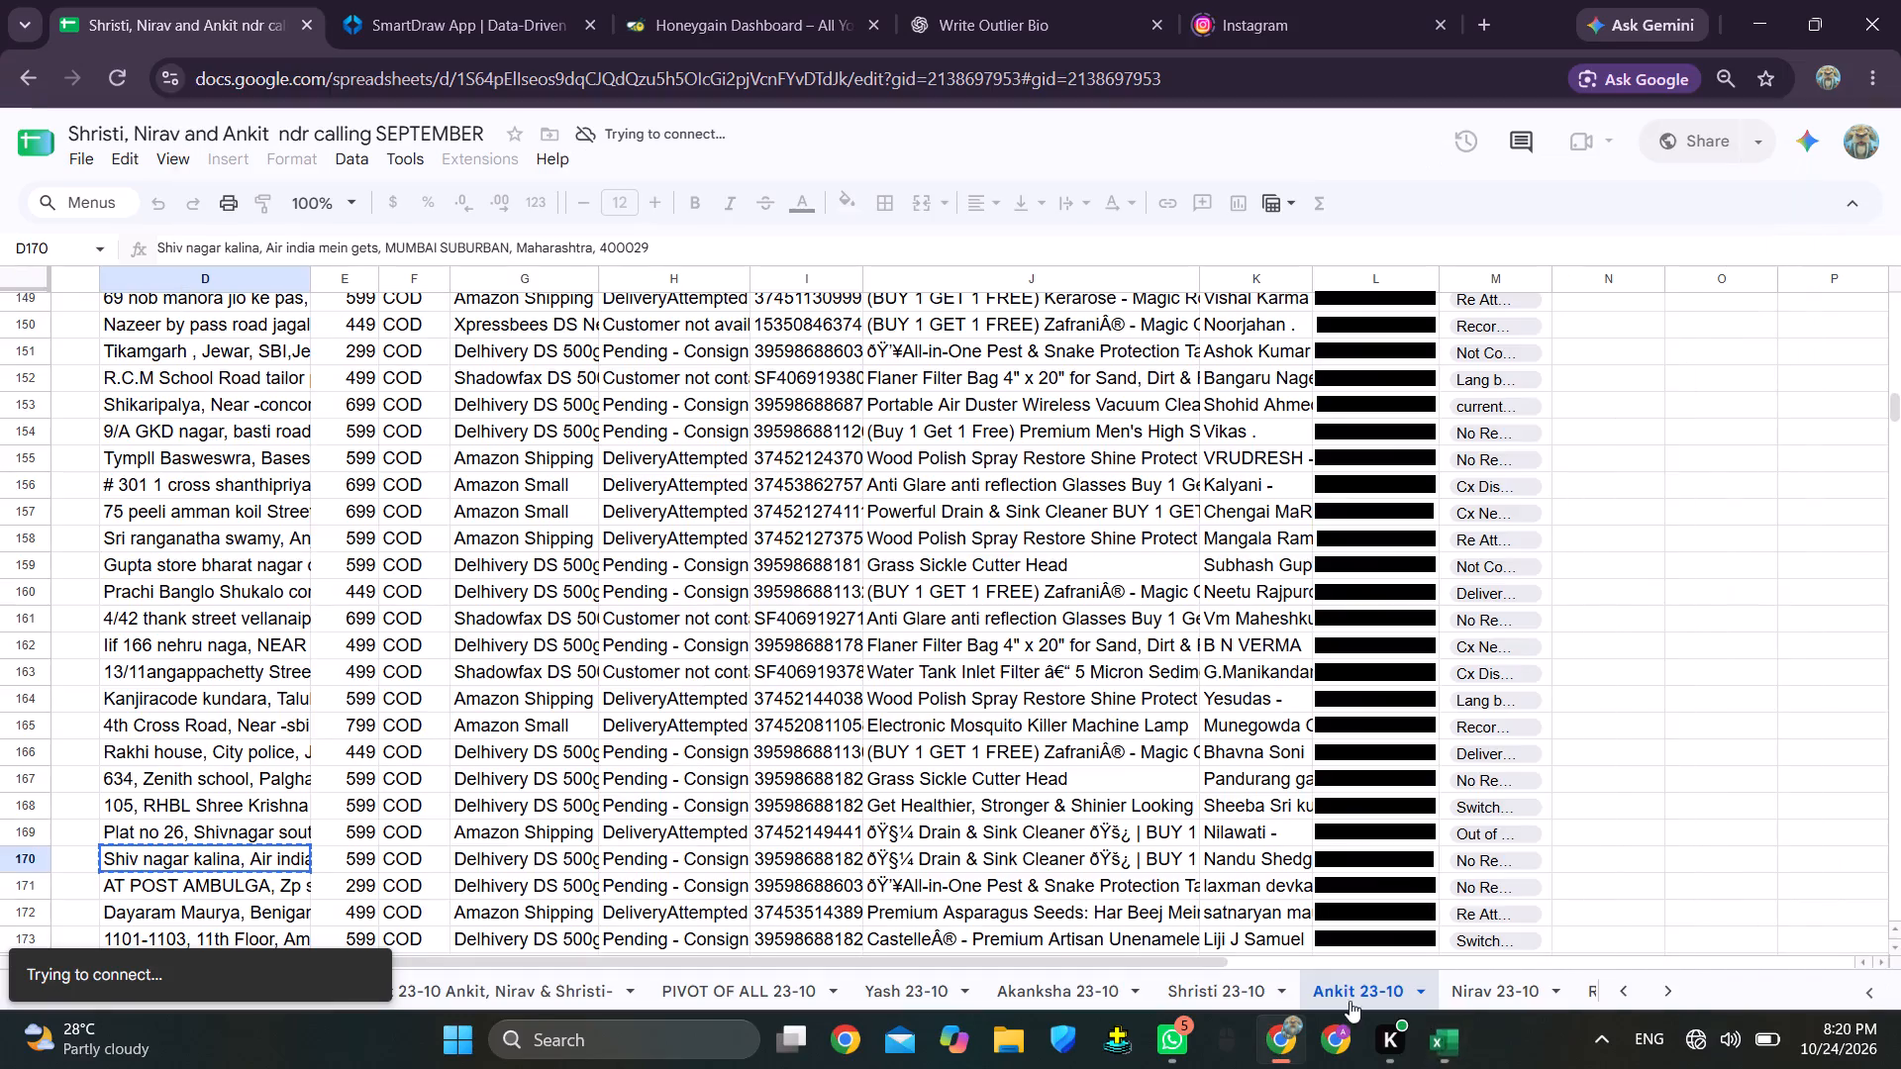
left_click(981, 852)
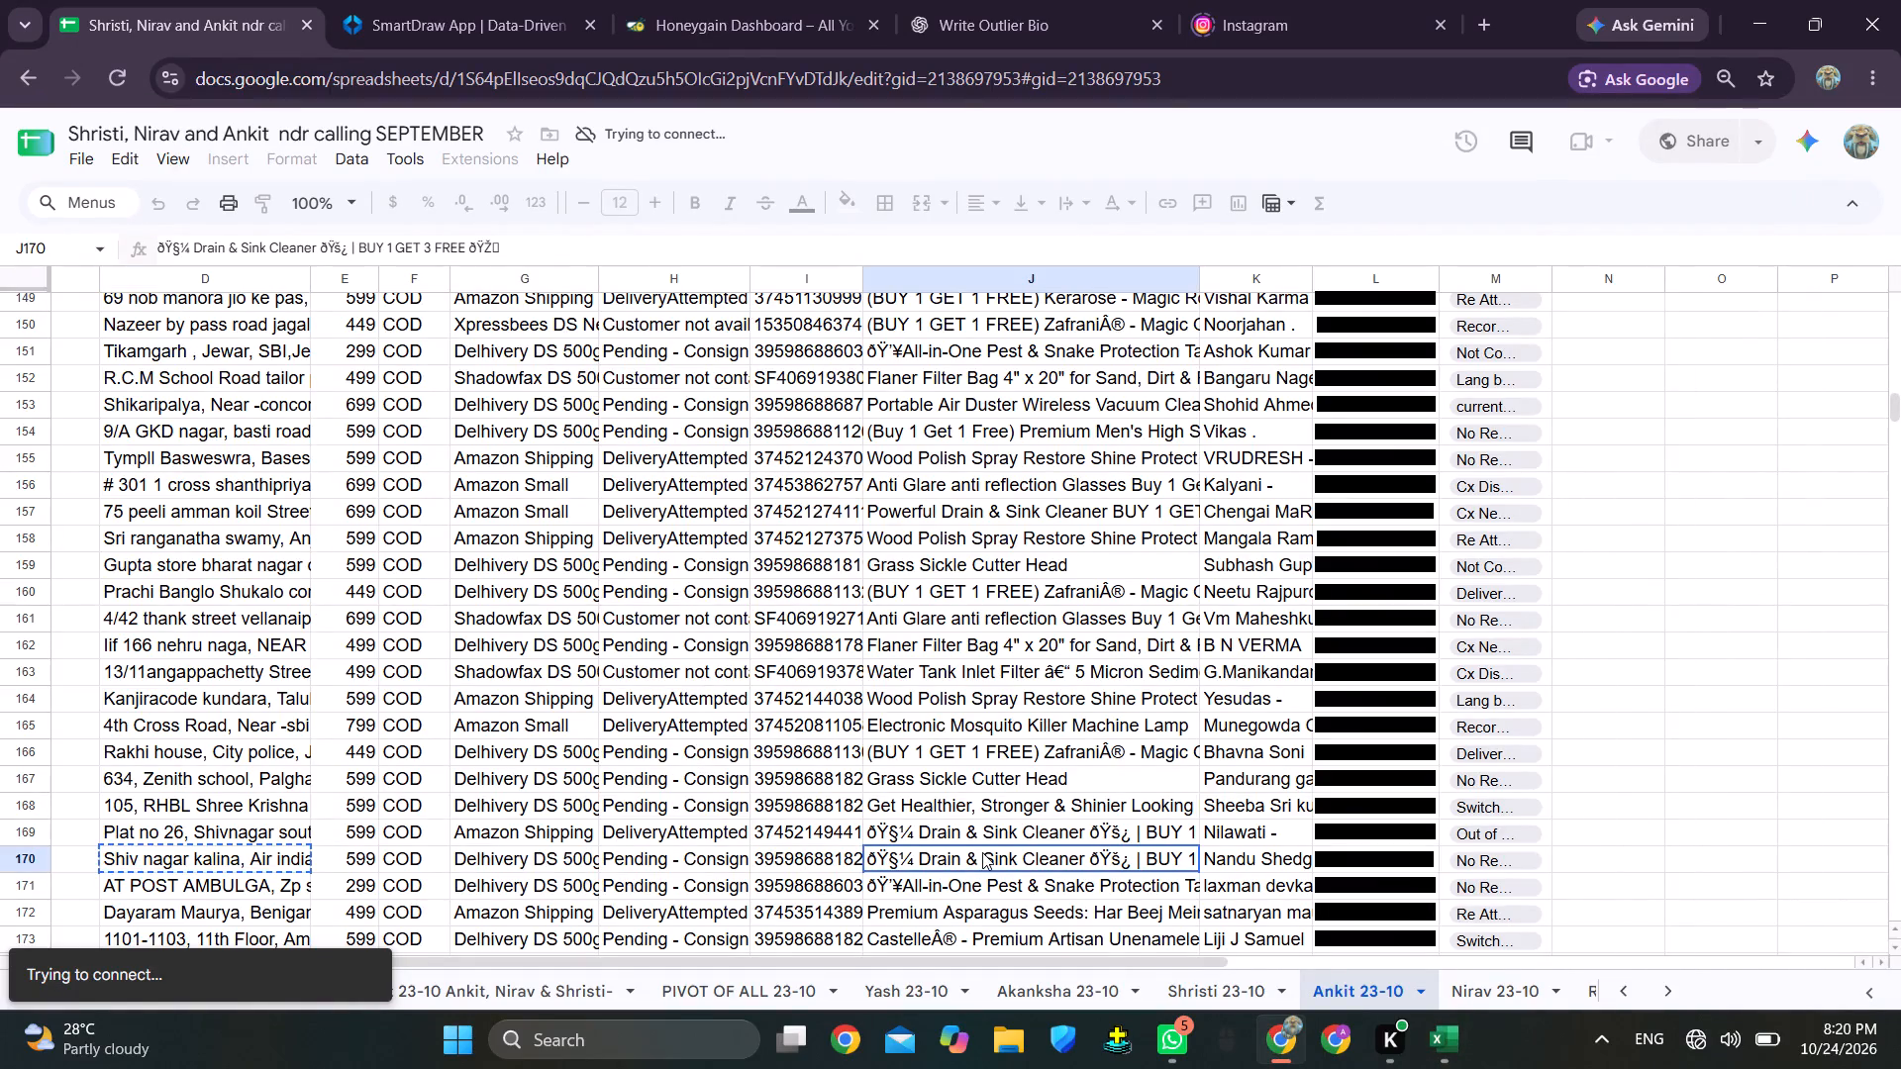
key("ctrl+c")
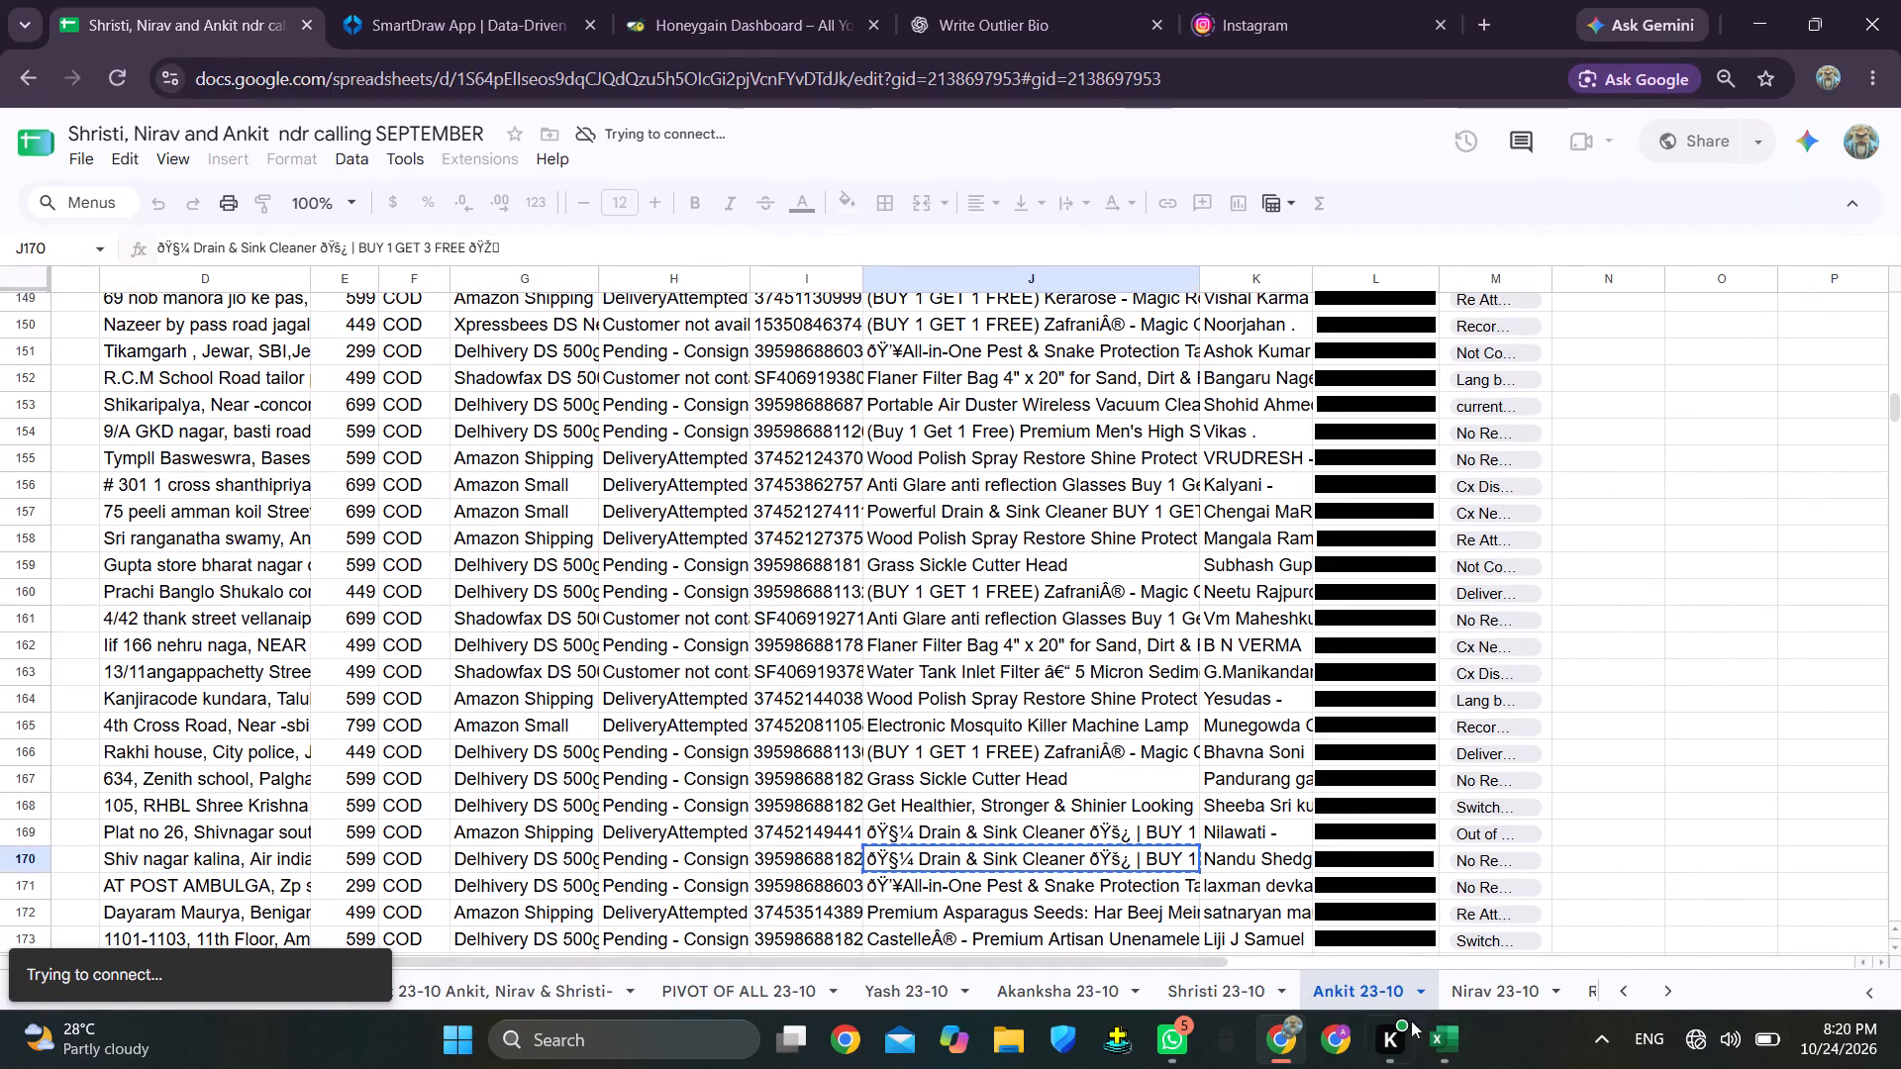
left_click(1442, 1033)
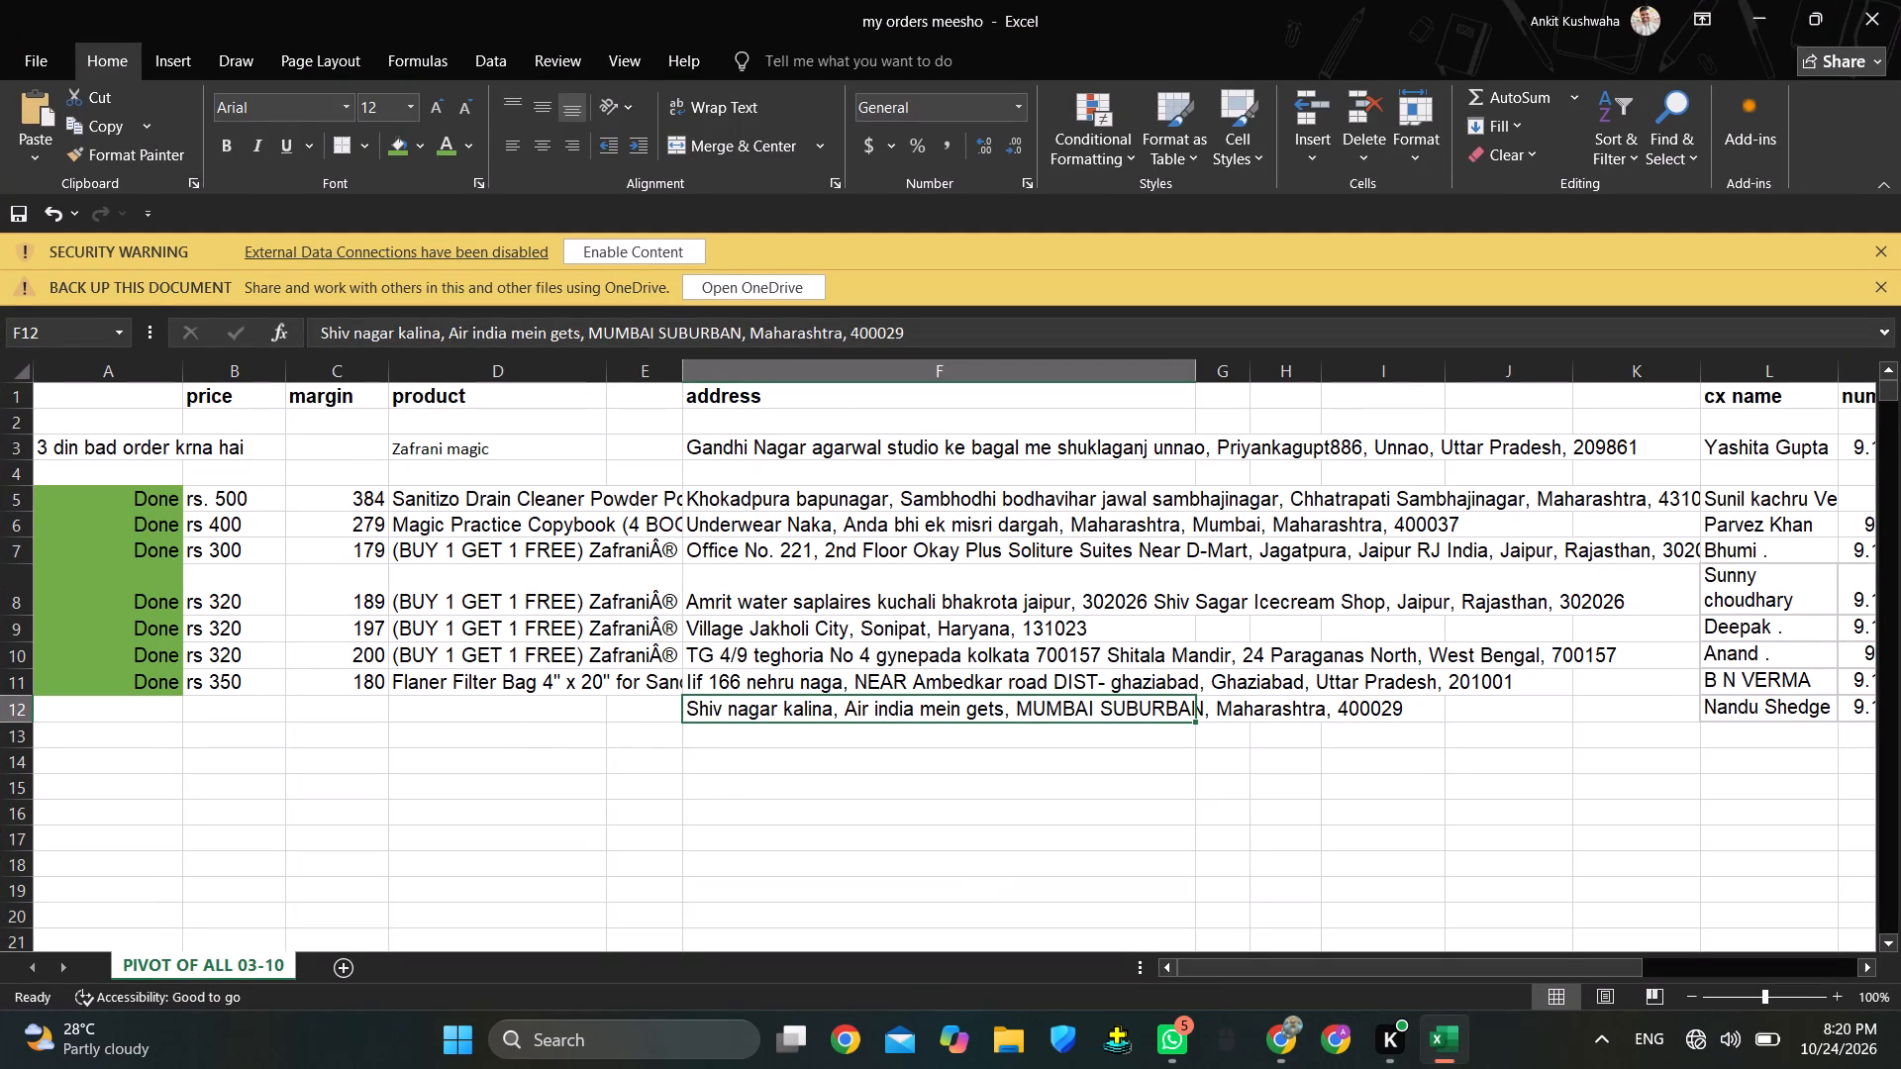
left_click(511, 717)
key("ctrl+v")
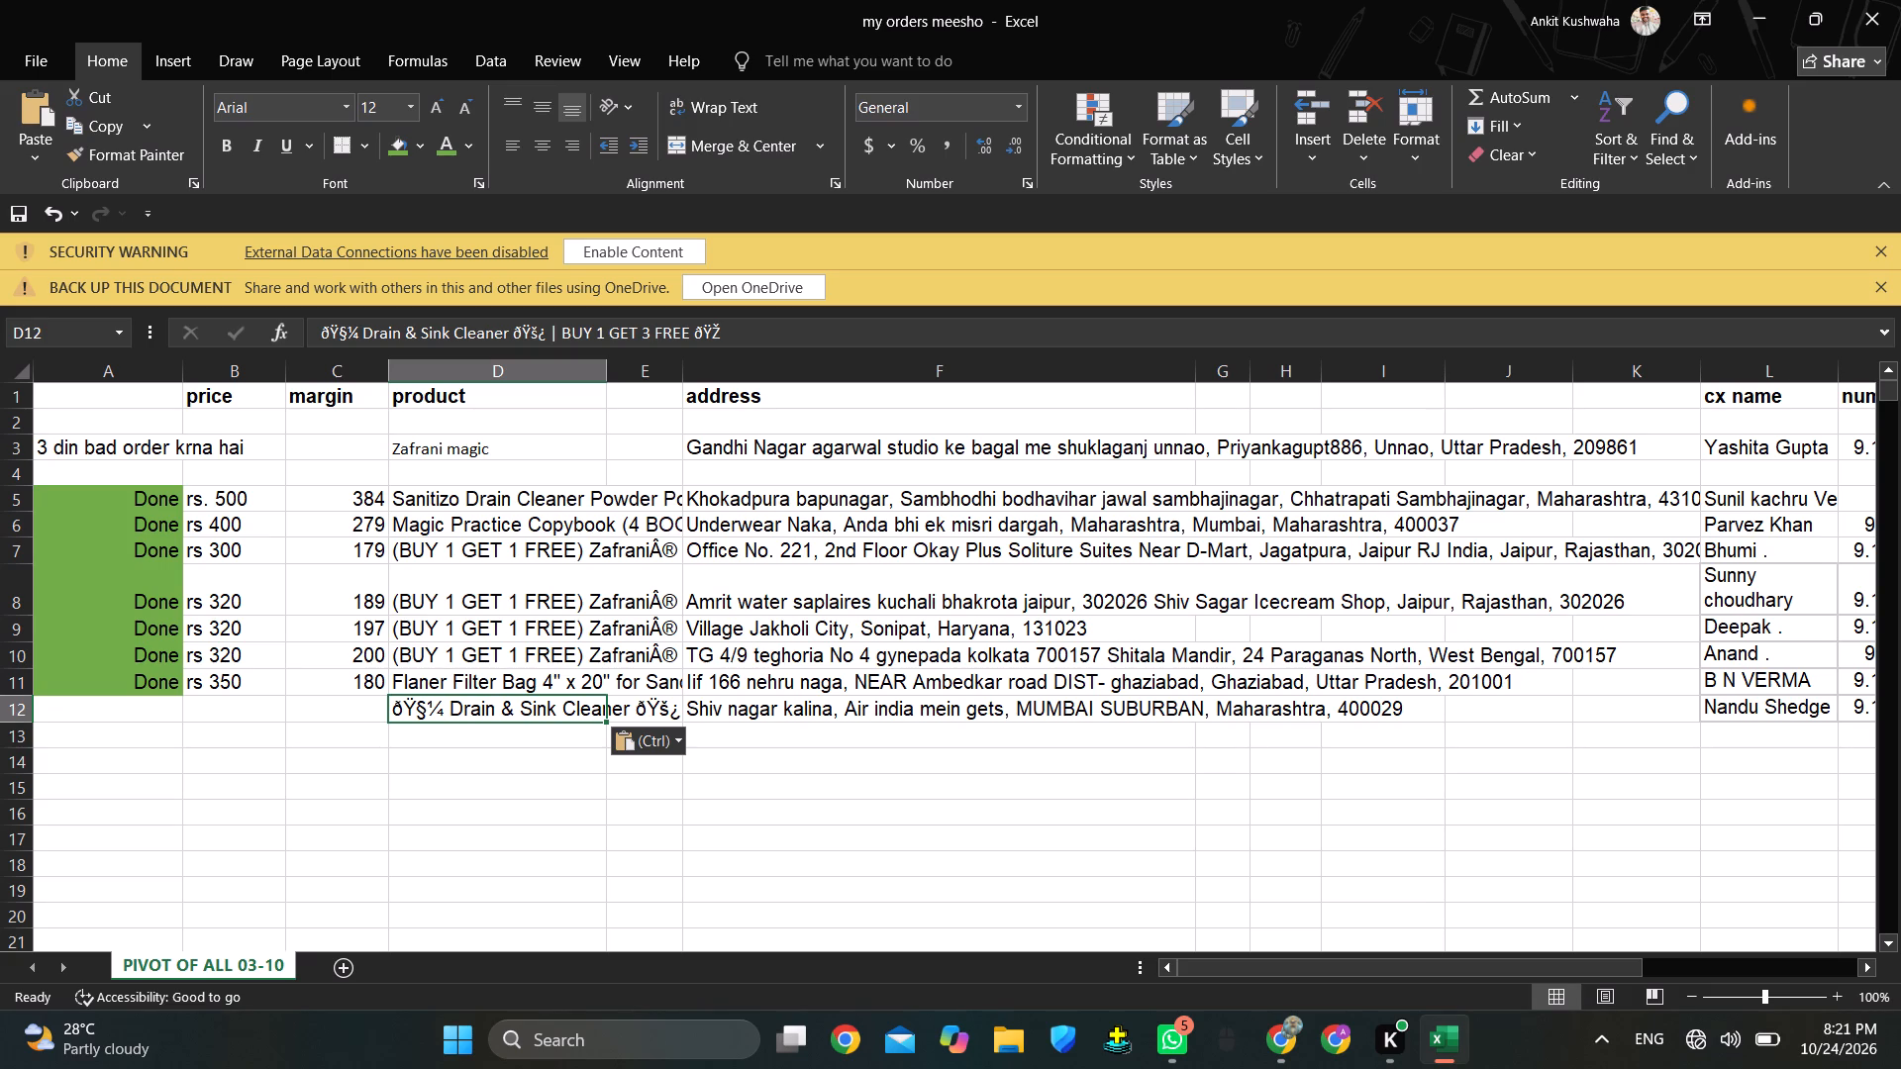
Enter "rs 500" as the price of the Drain & Sink Cleaner order in row 12, checking back with the calling sheet.
left_click(244, 707)
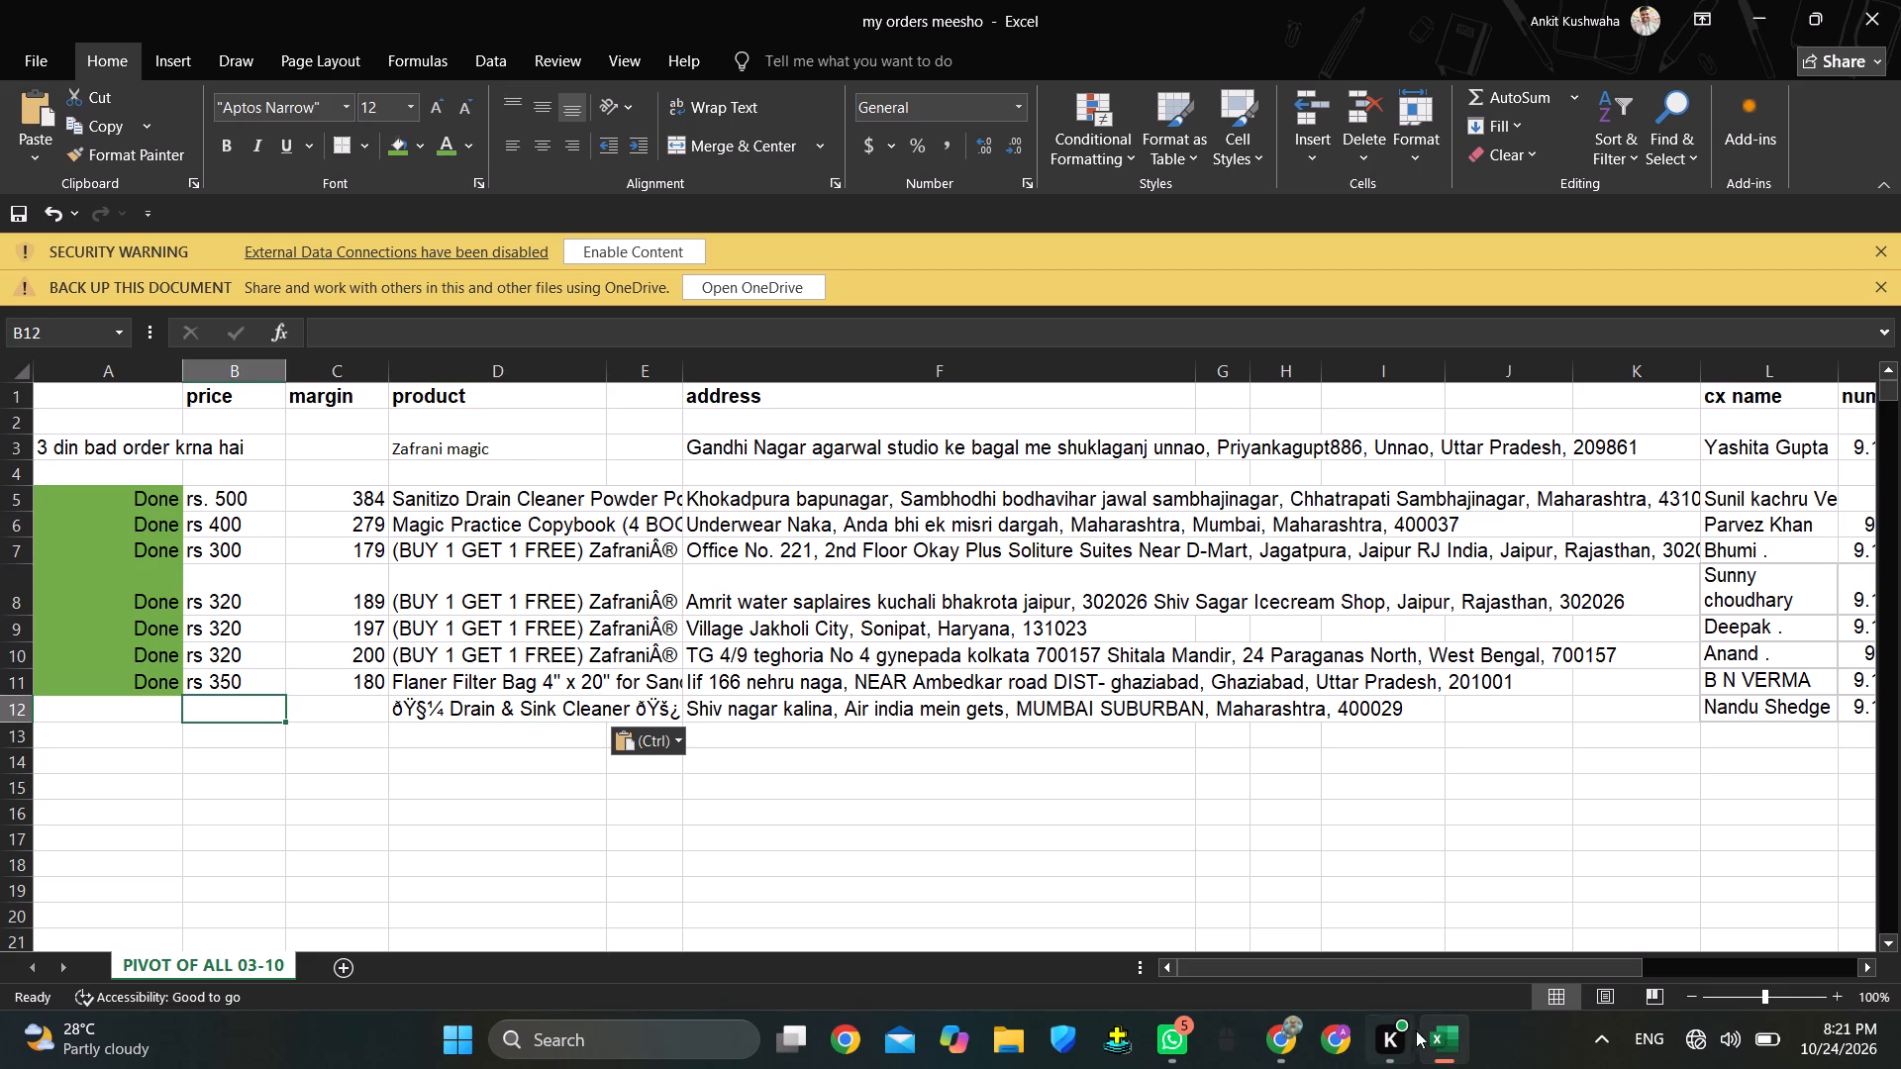
left_click(1431, 1039)
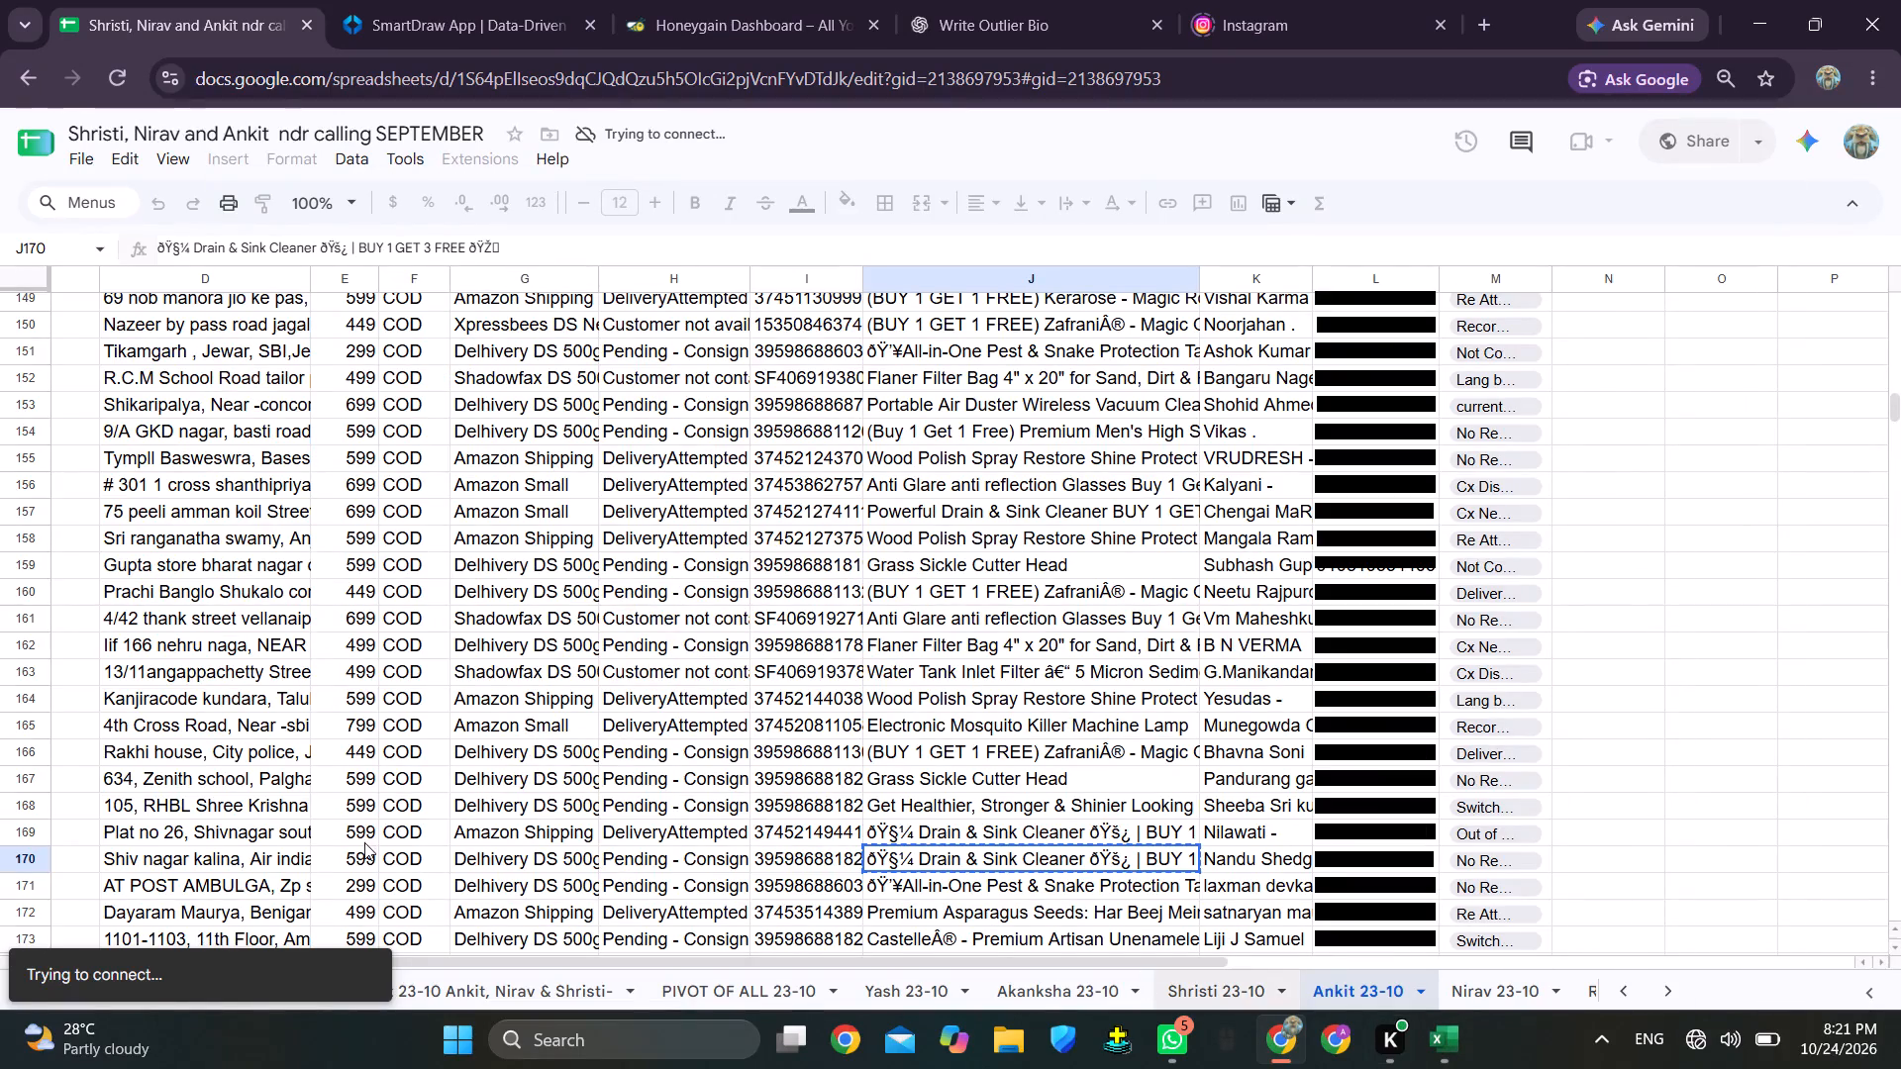
left_click(286, 852)
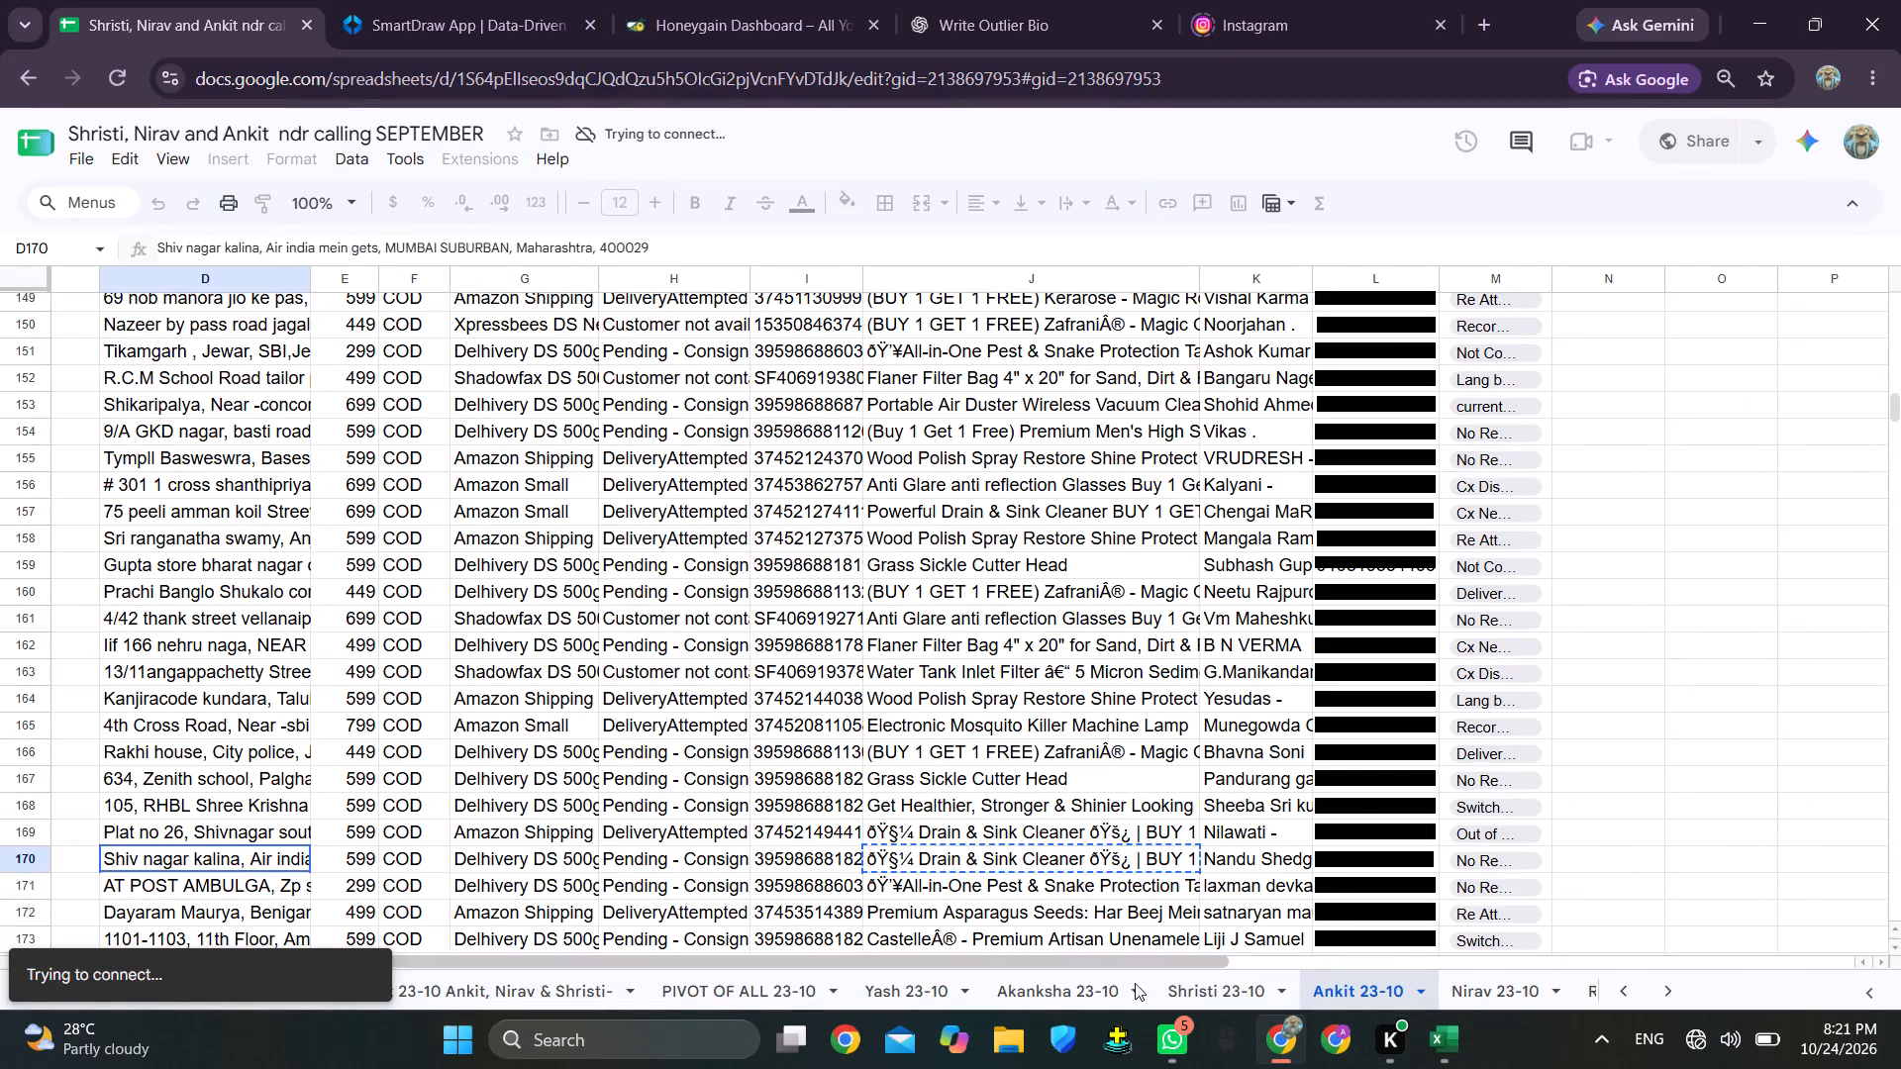
left_click(1434, 1035)
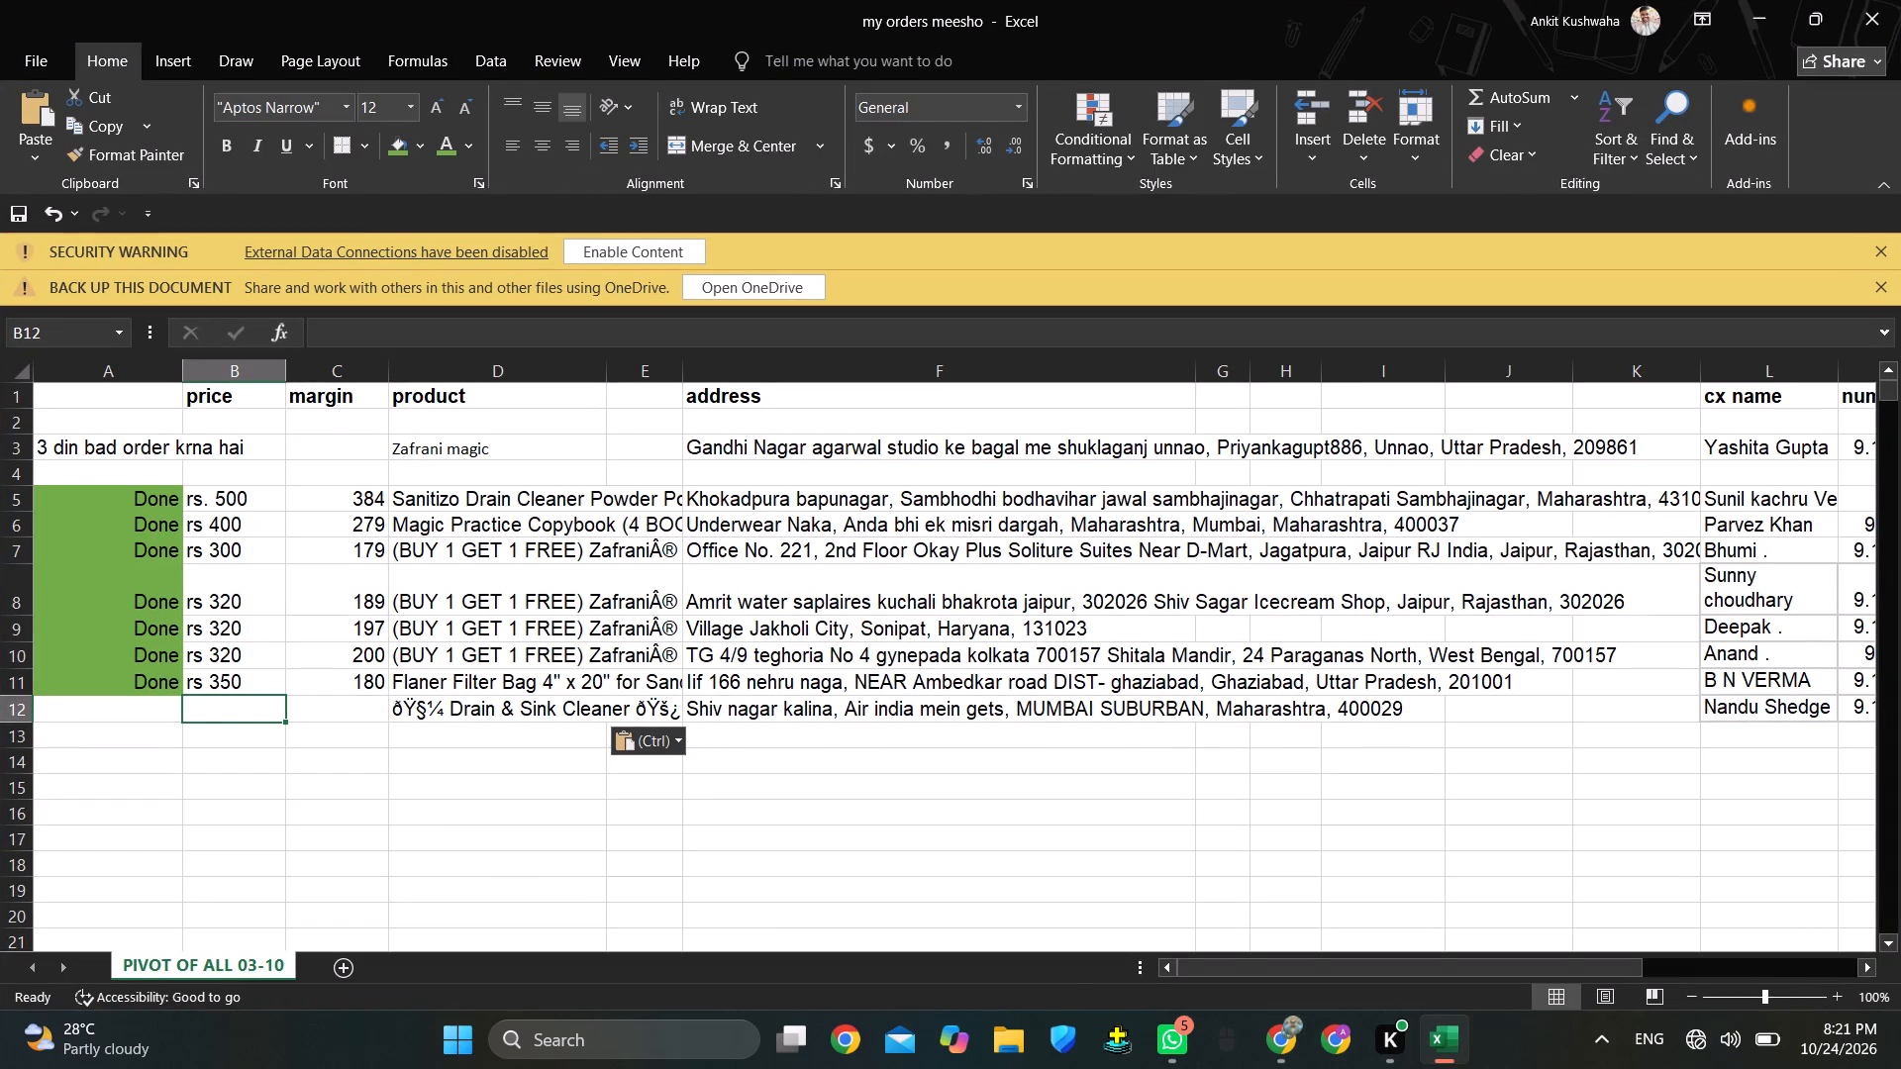
type("rs")
key("space")
type("500")
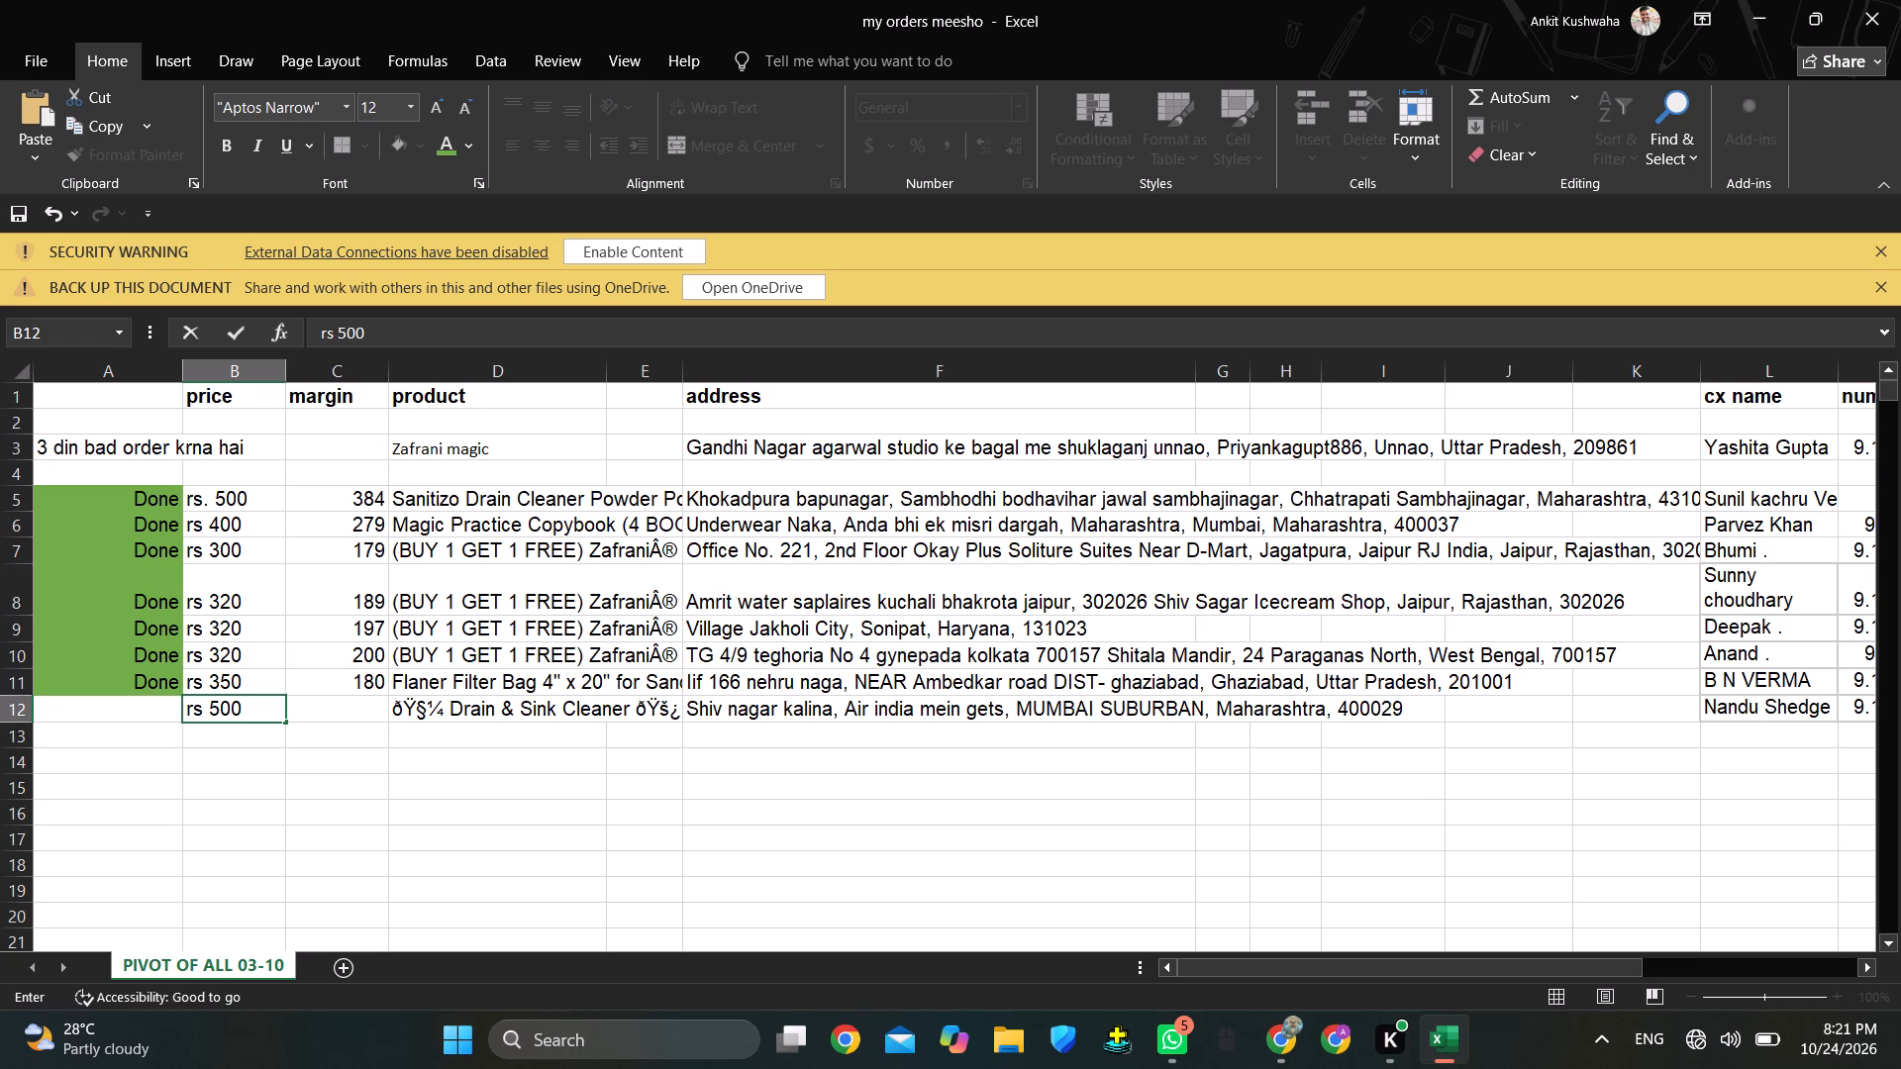
left_click(346, 714)
left_click(1453, 1046)
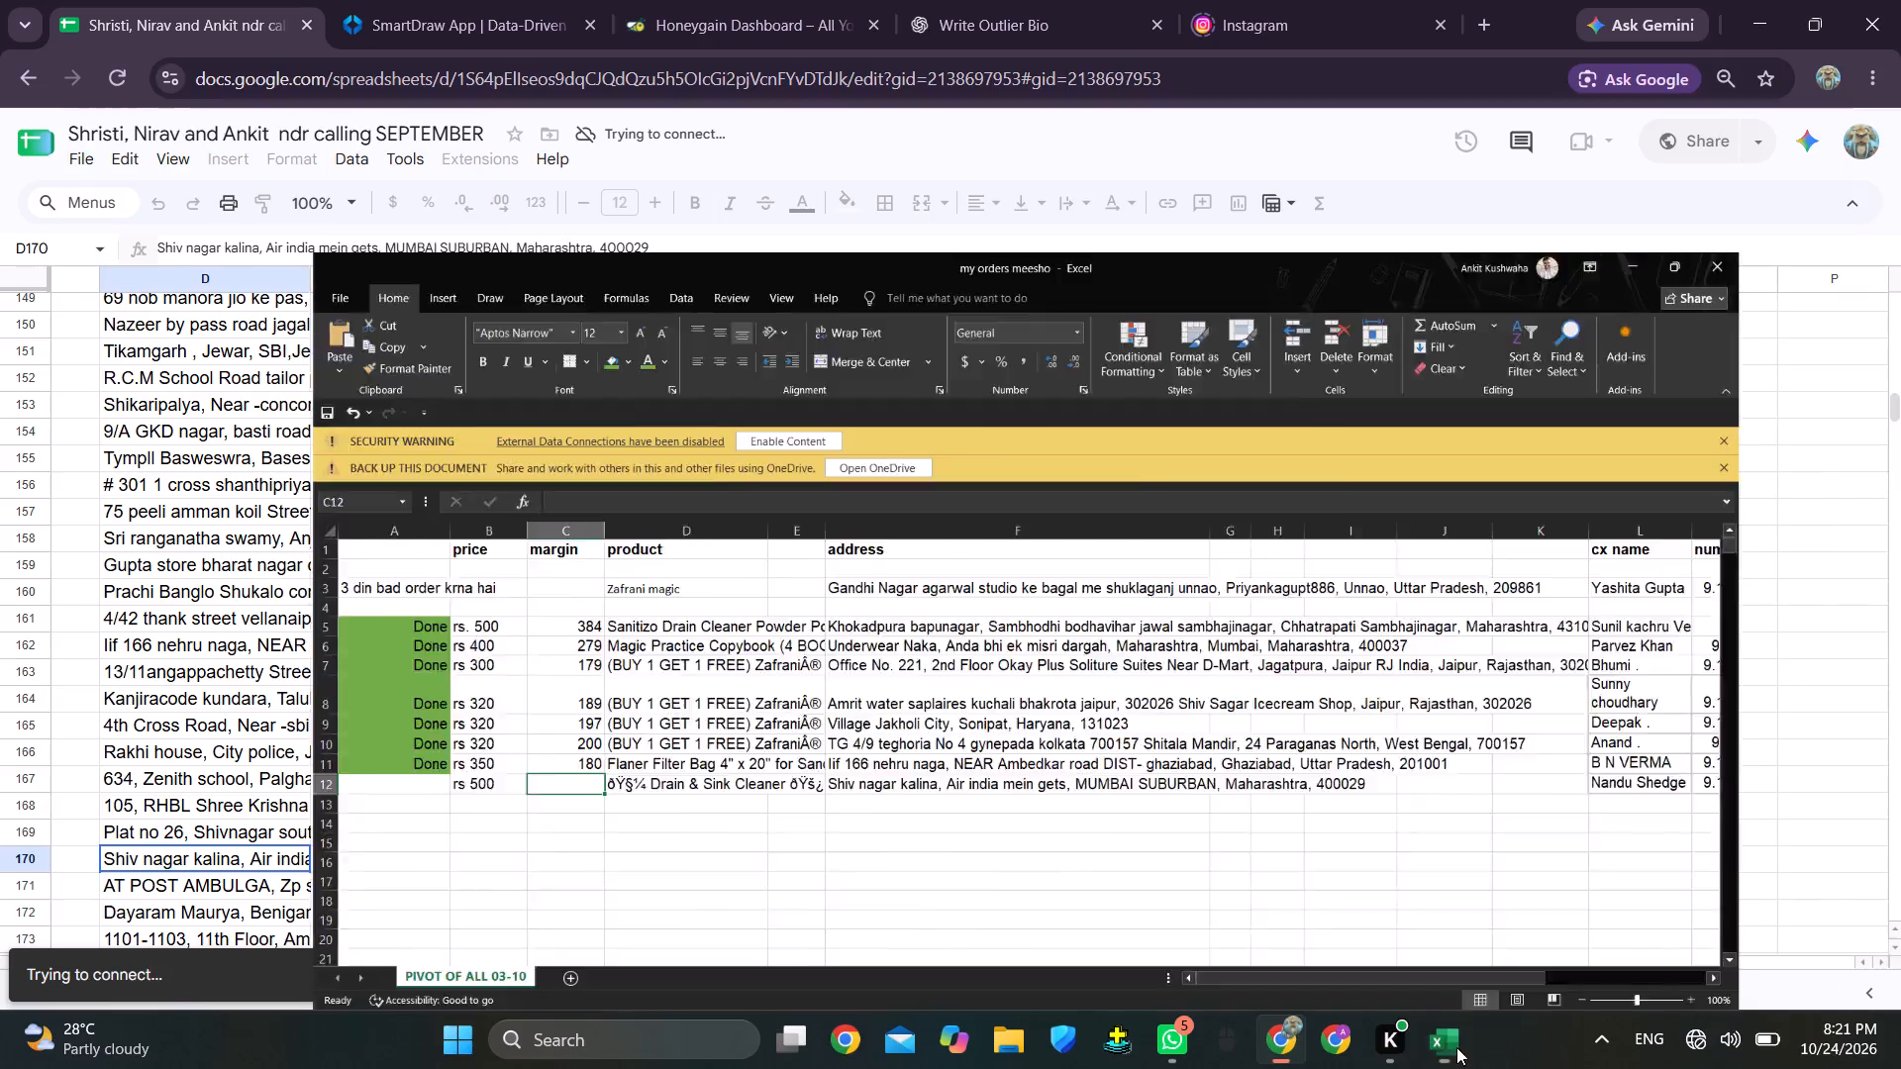
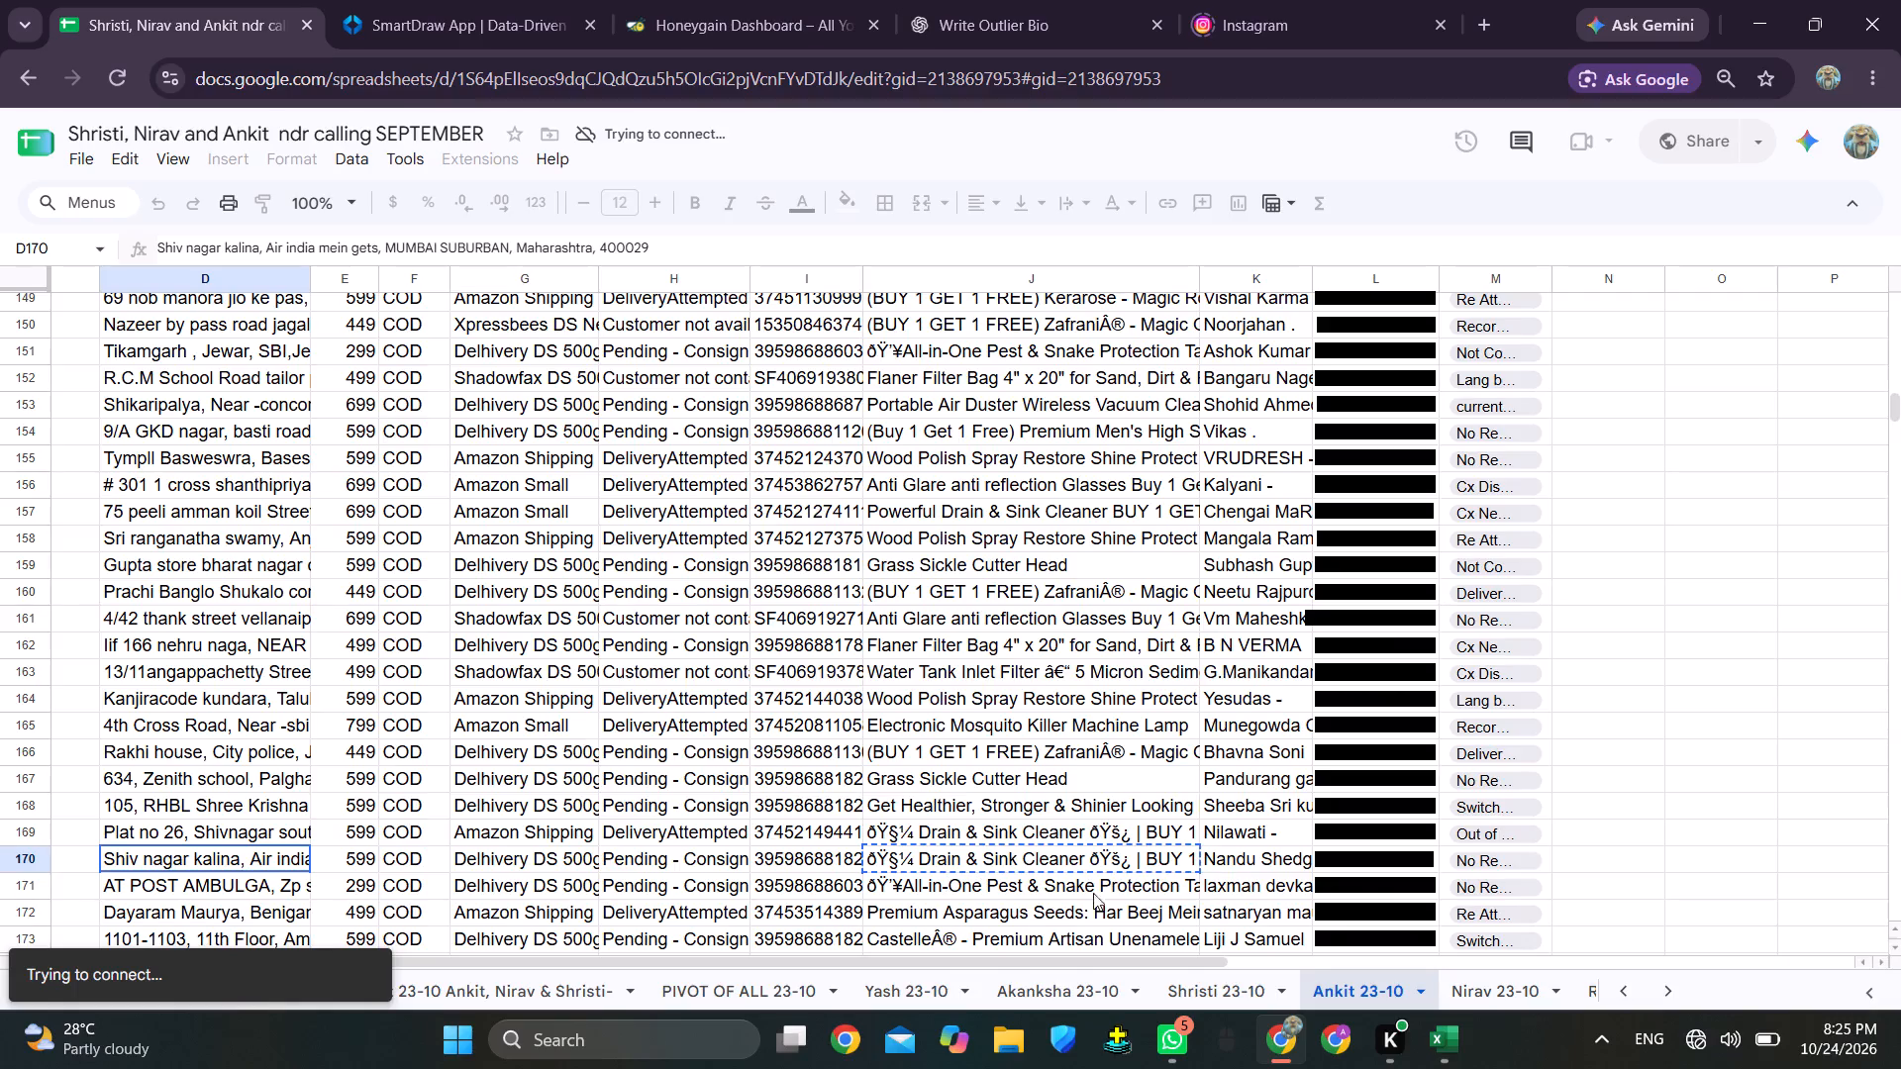
In the Excel orders workbook, fill the green Done status from row 11 down to the Drain & Sink Cleaner order in row 12.
left_click(1454, 1035)
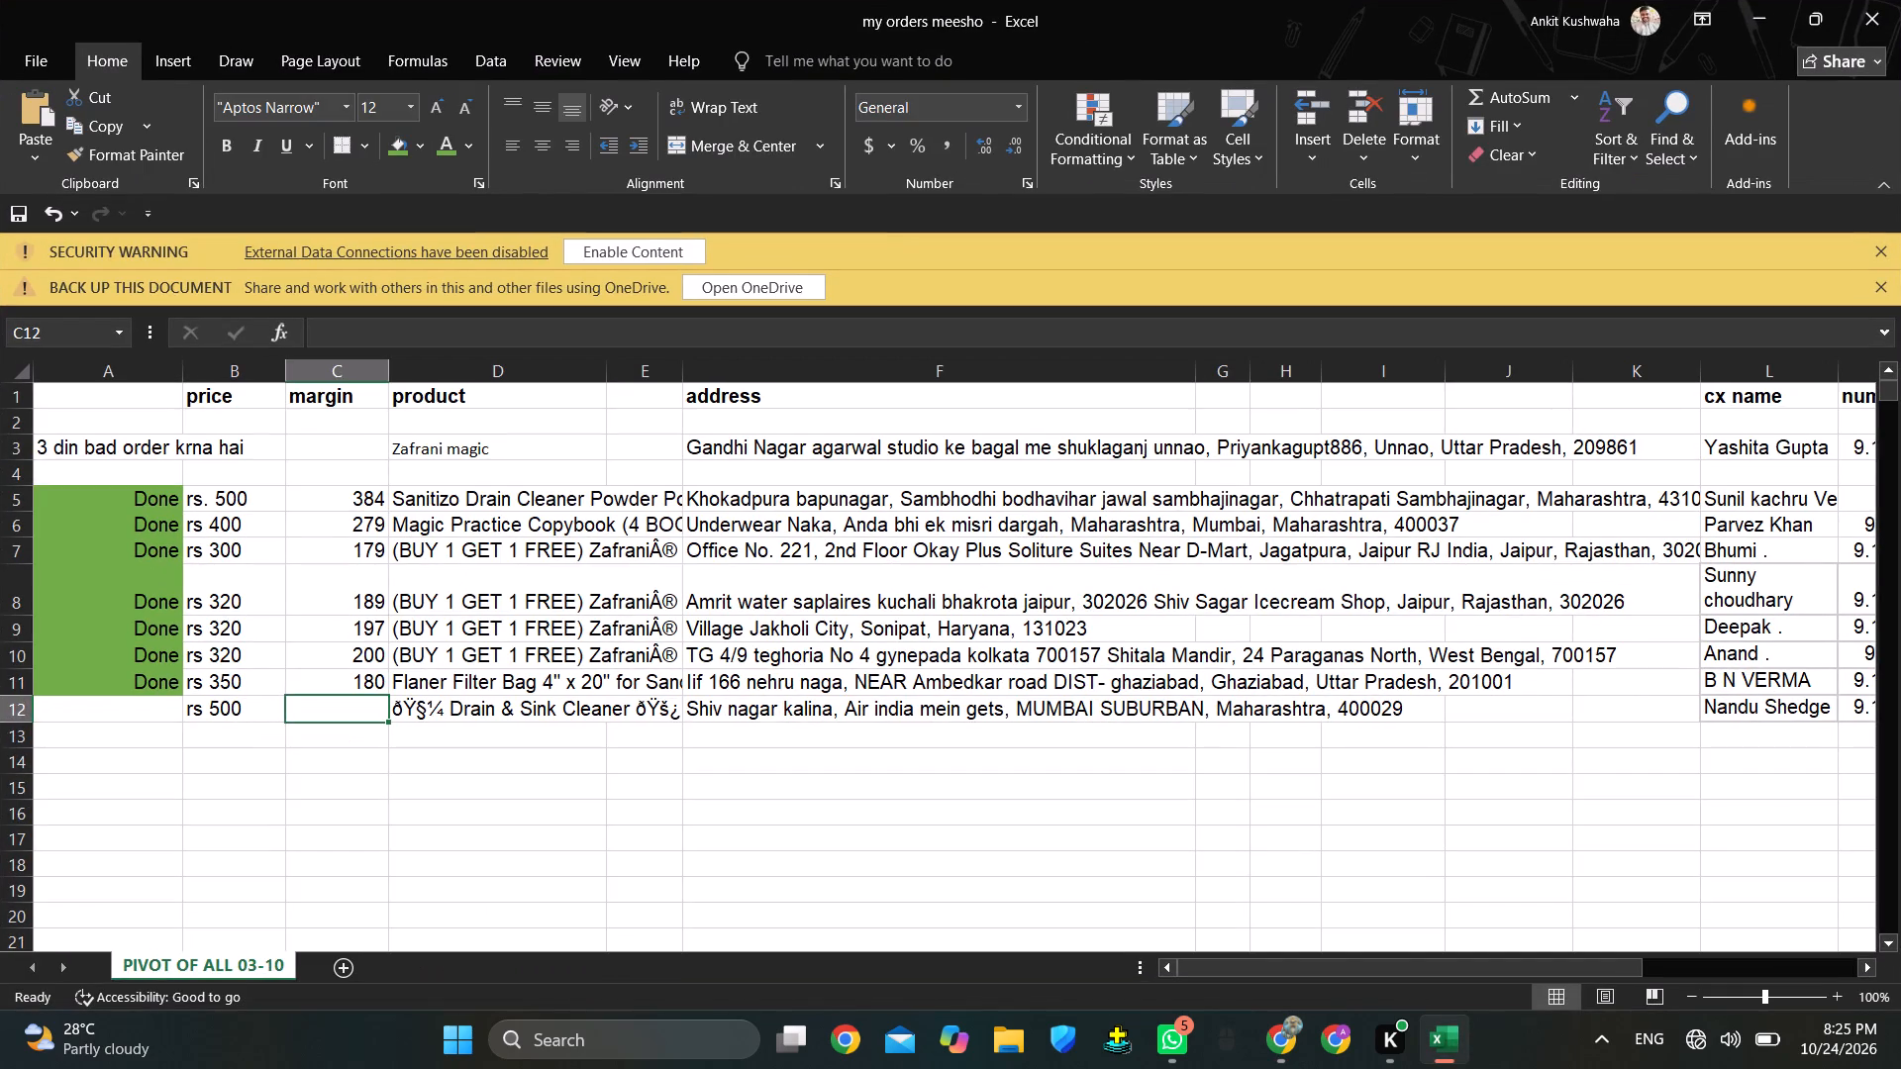
left_click(136, 686)
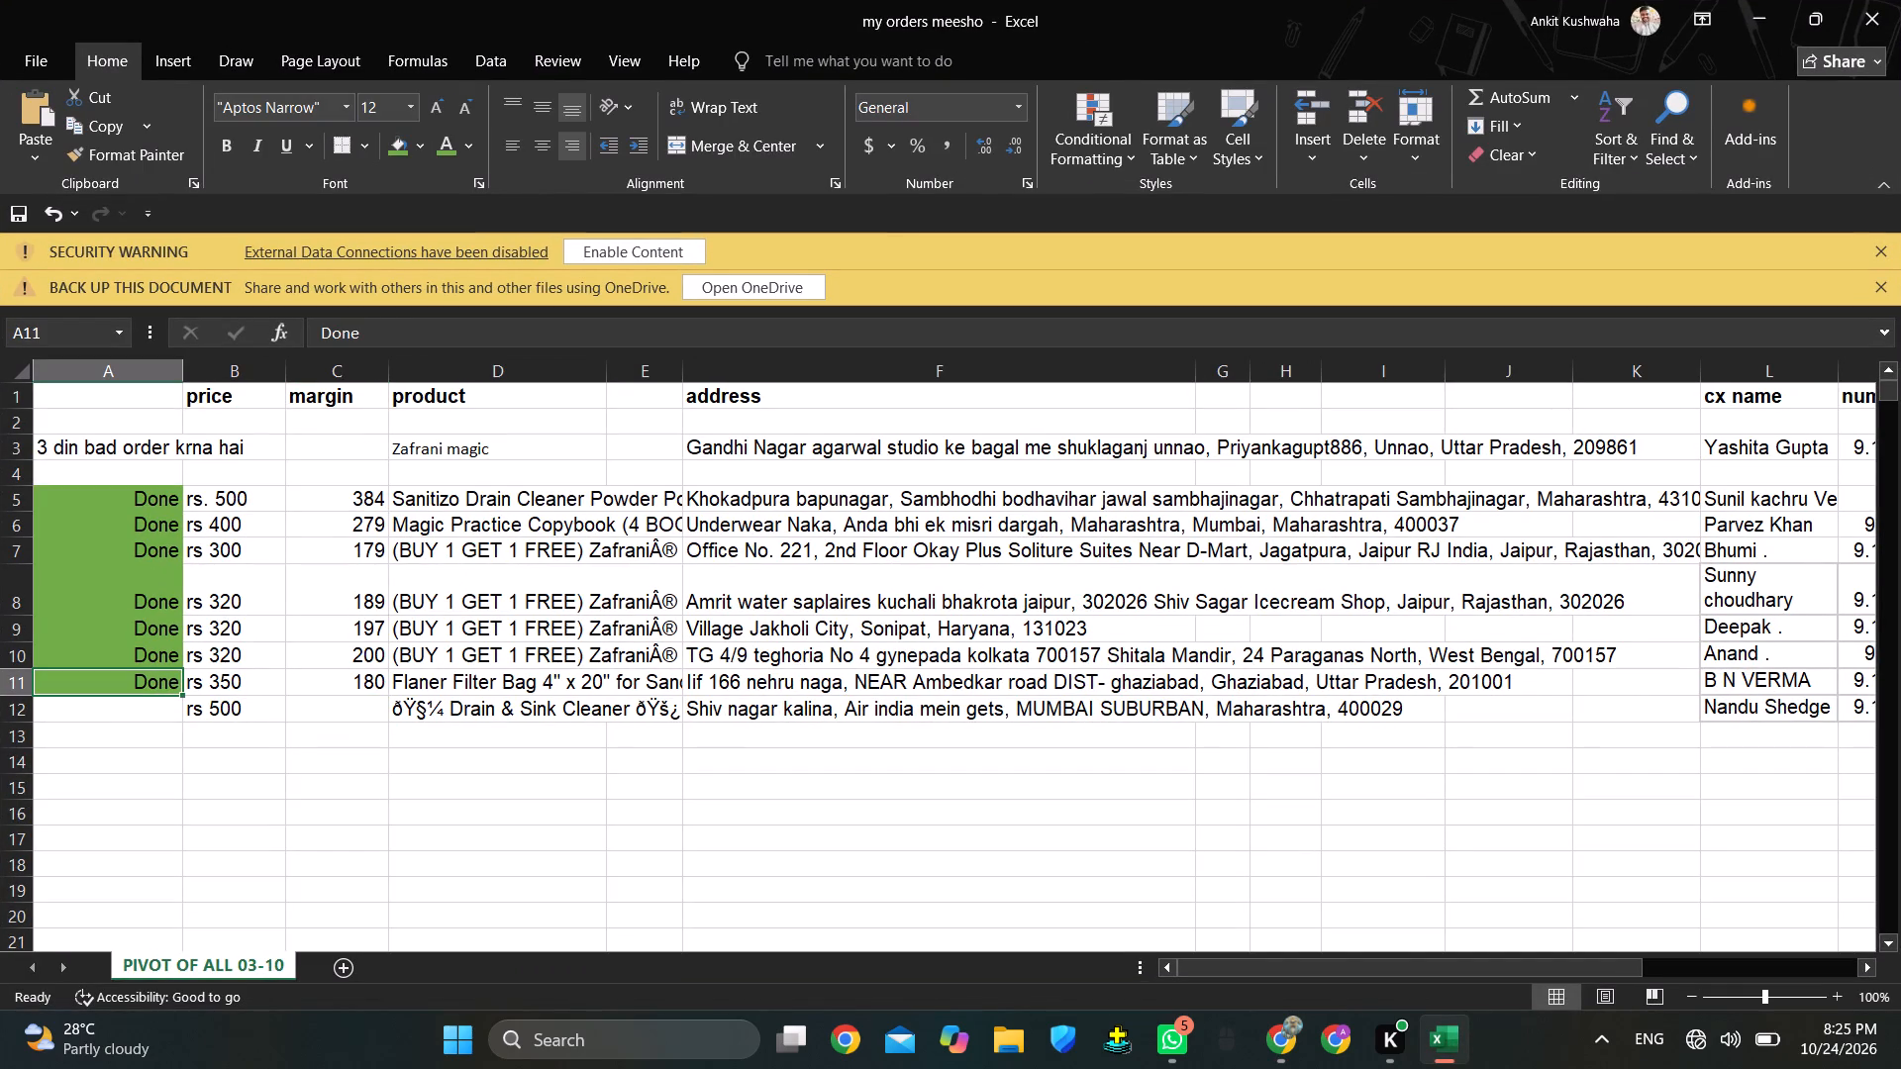
left_click_drag(180, 694, 180, 712)
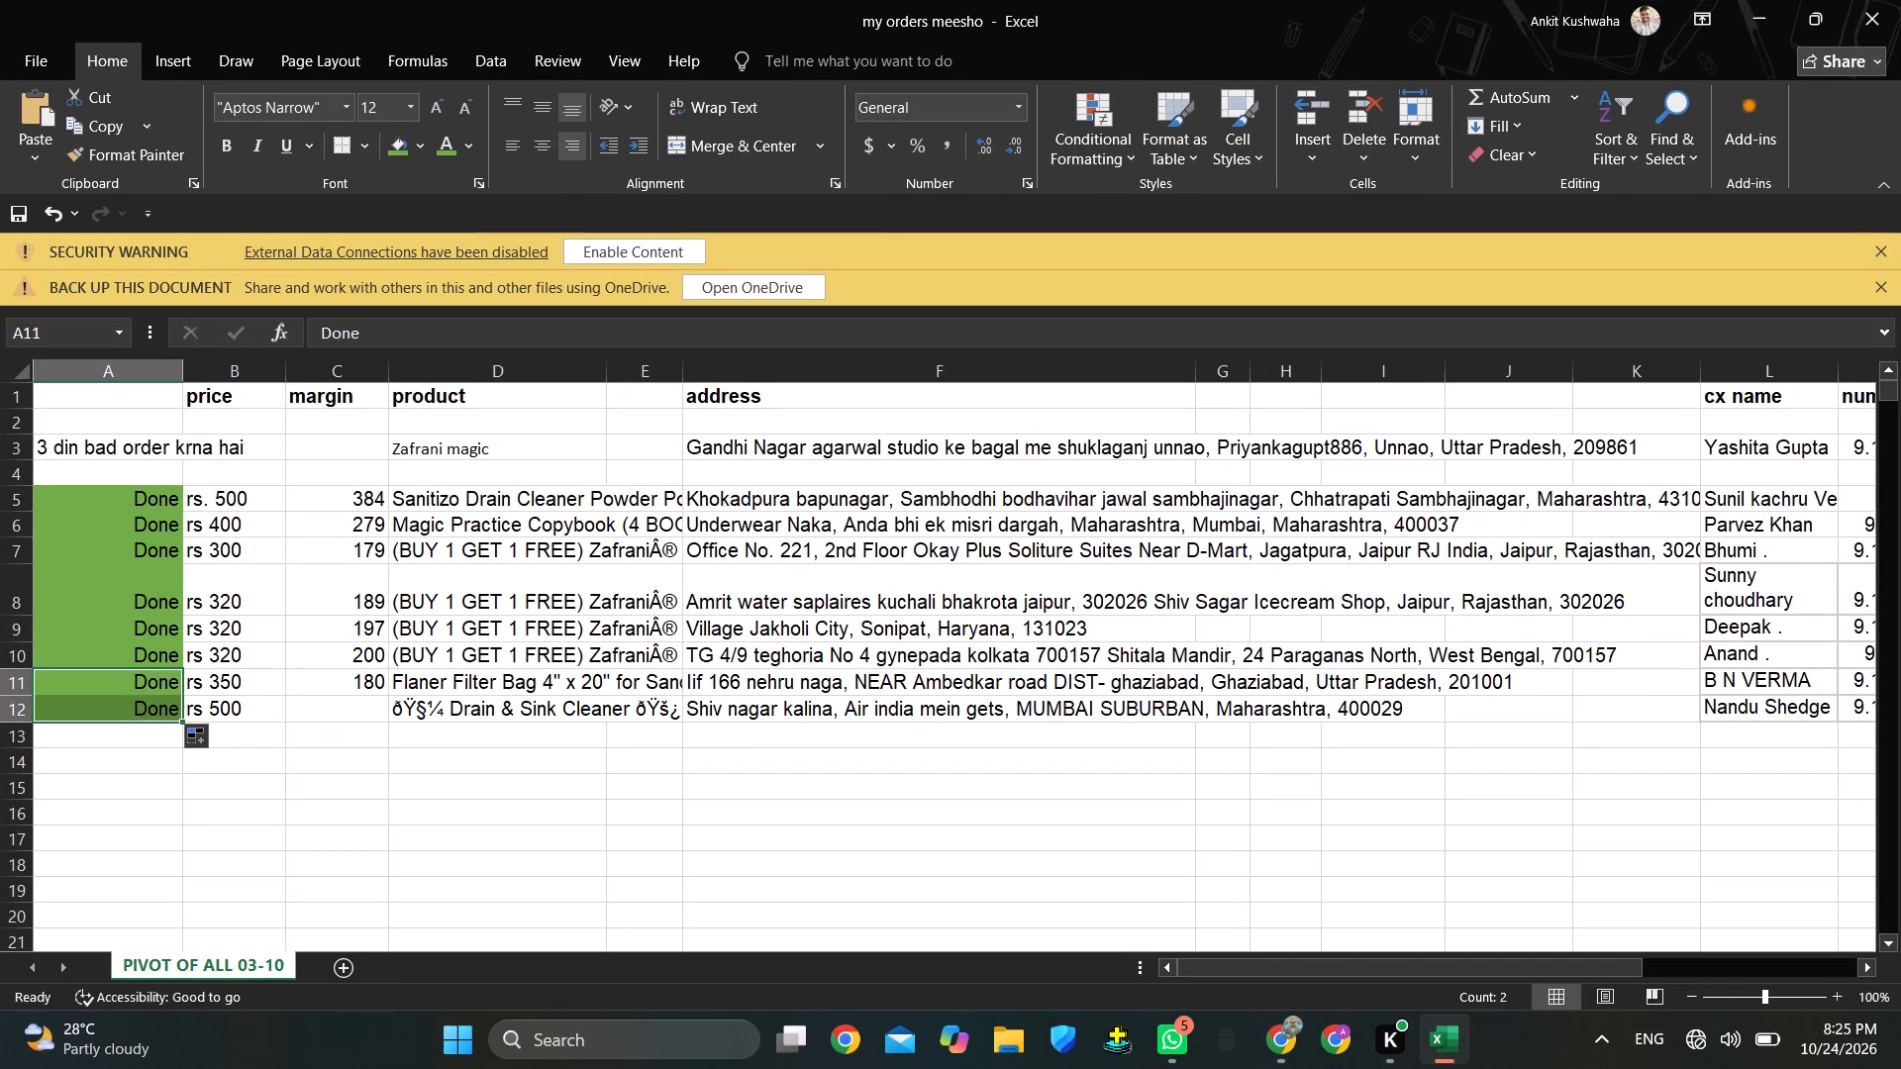
Select the empty margin cell of the Drain & Sink Cleaner order in row 12.
left_click(317, 711)
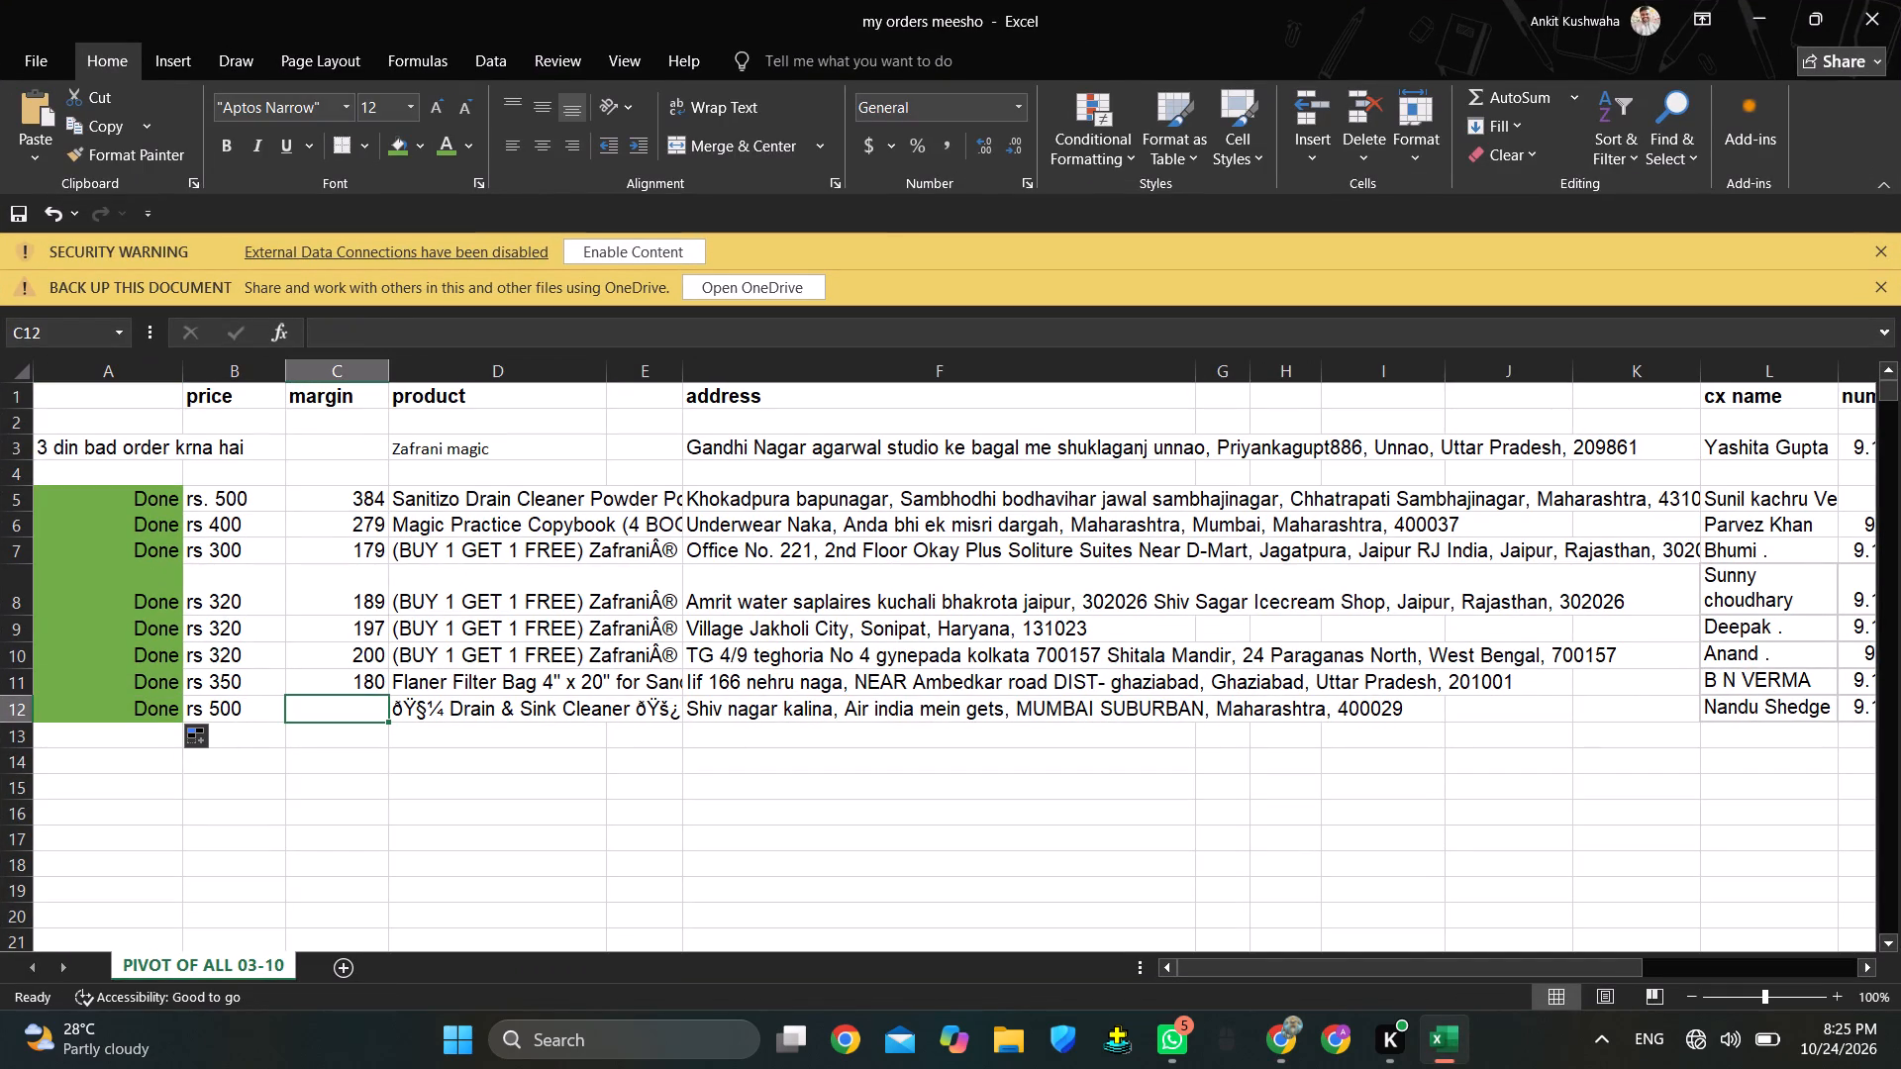
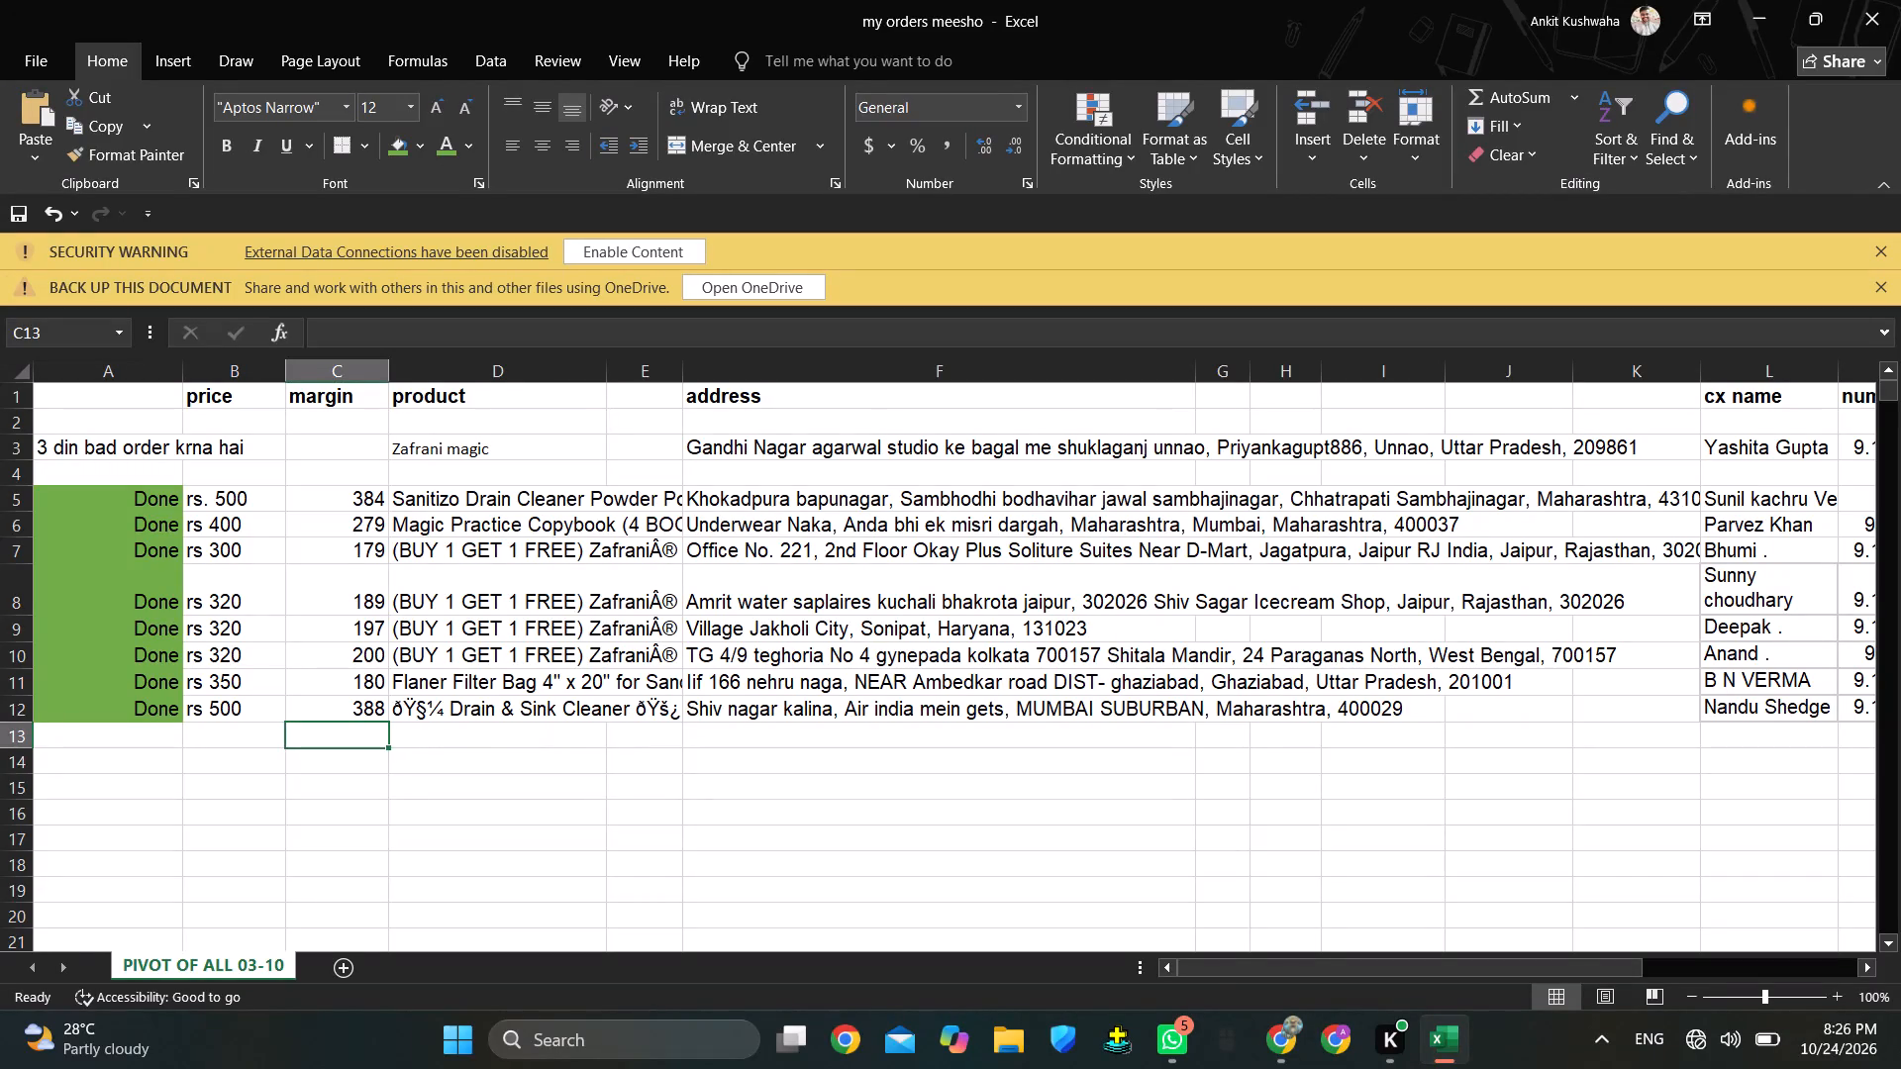
Select the margin values of all orders in rows 5 to 12 to check their total.
left_click_drag(350, 493, 350, 716)
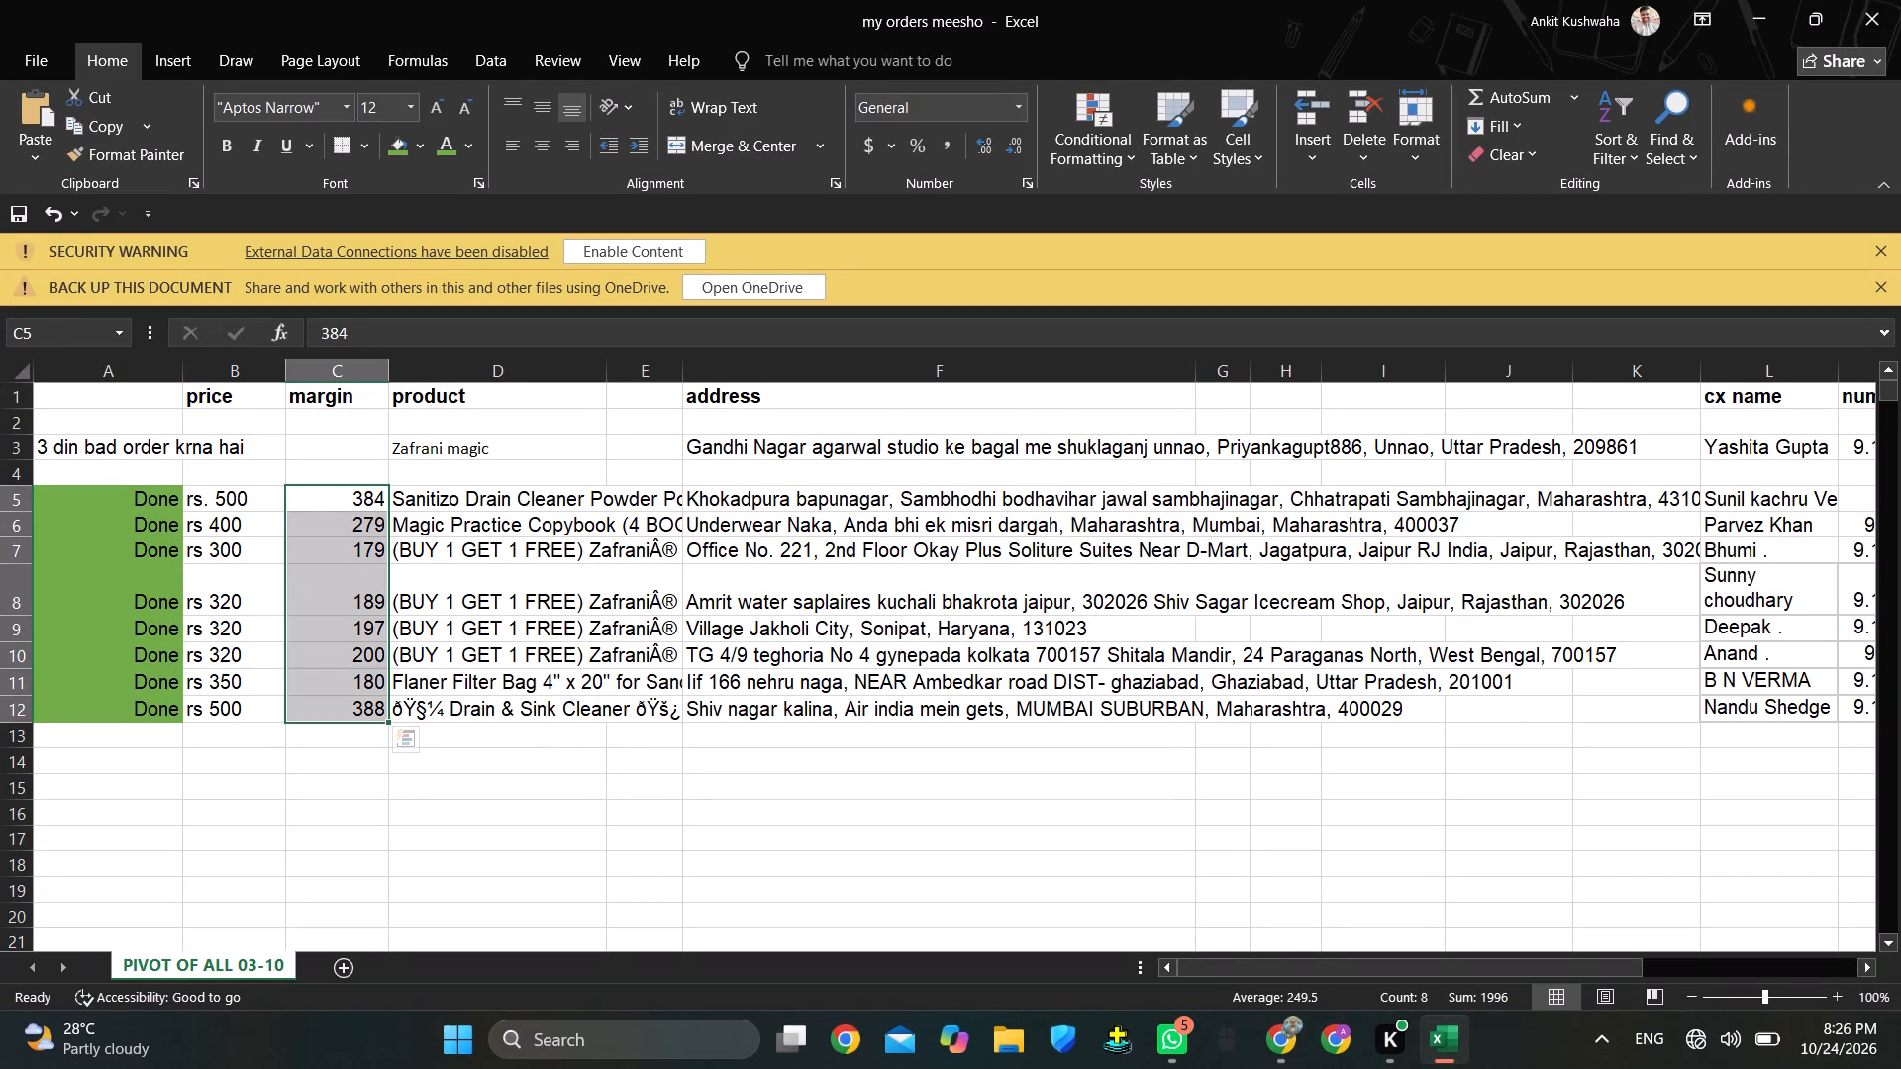
left_click(250, 739)
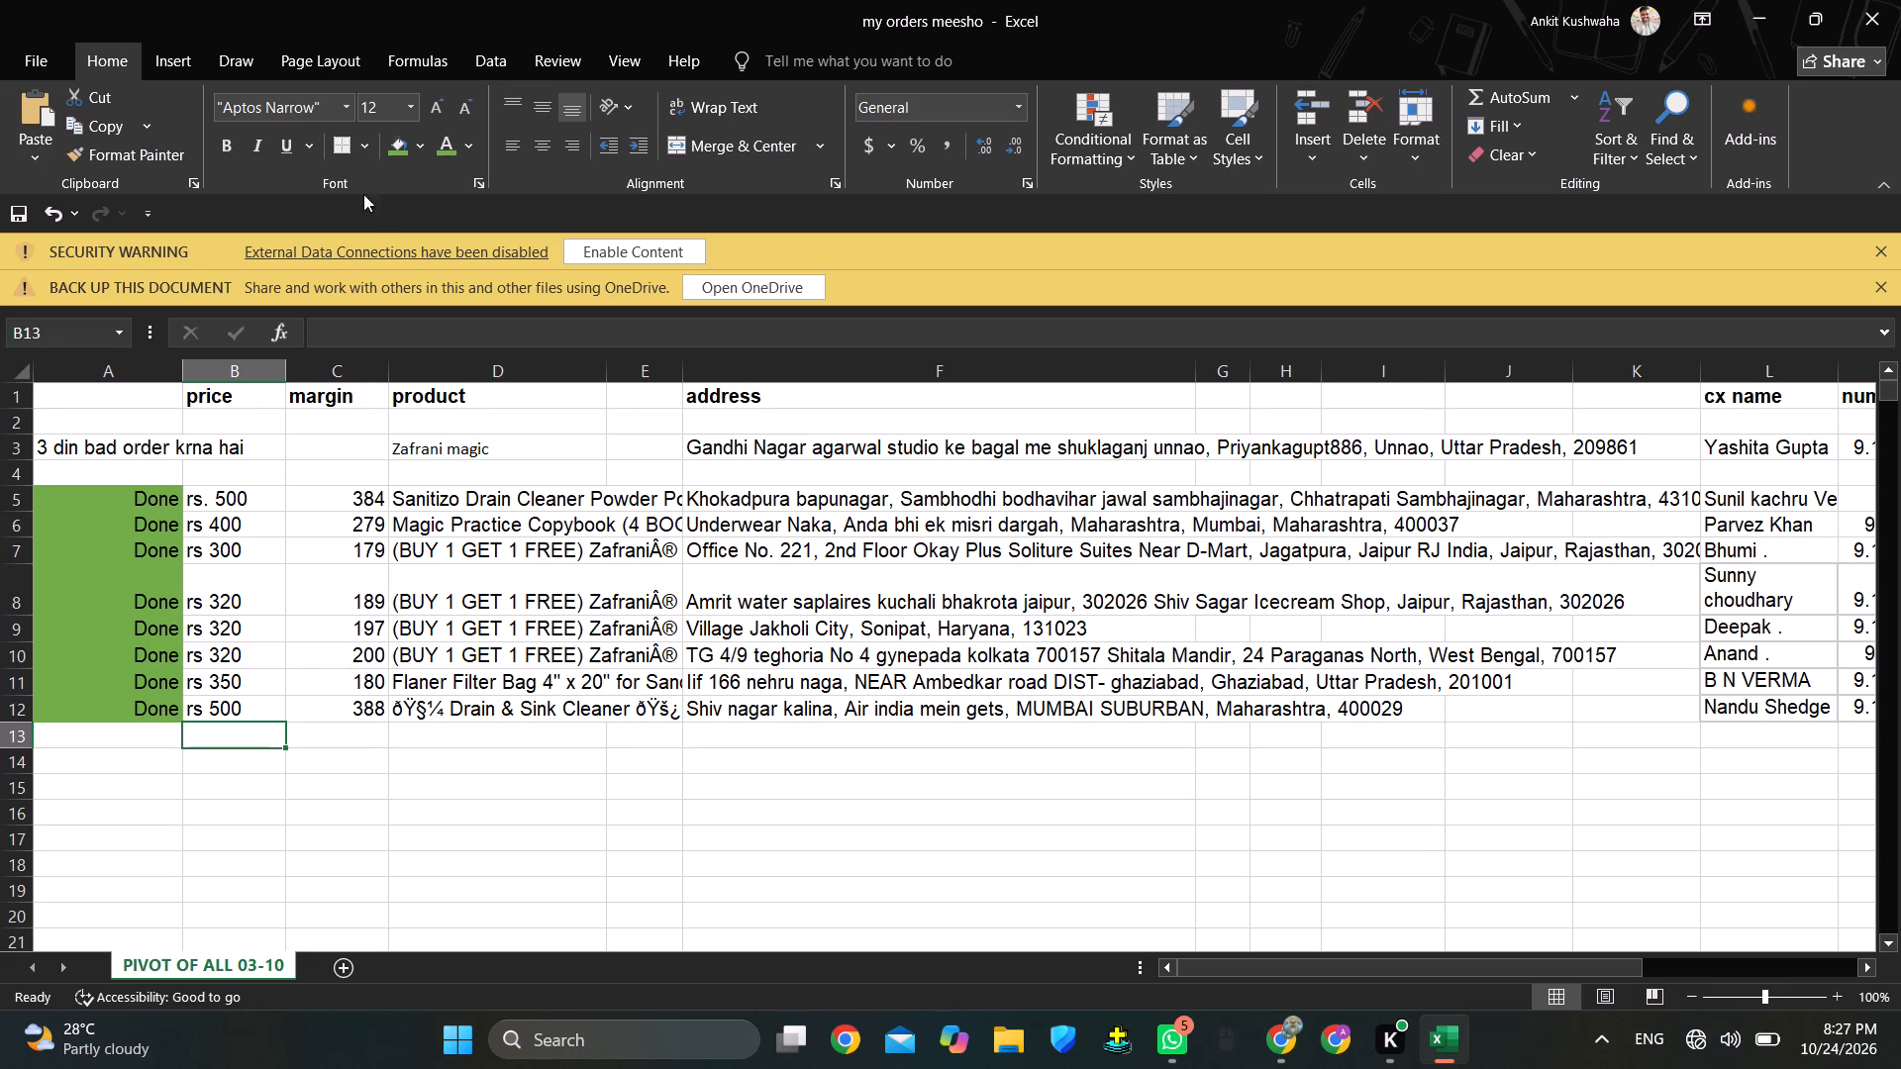
Save the orders workbook.
left_click(10, 214)
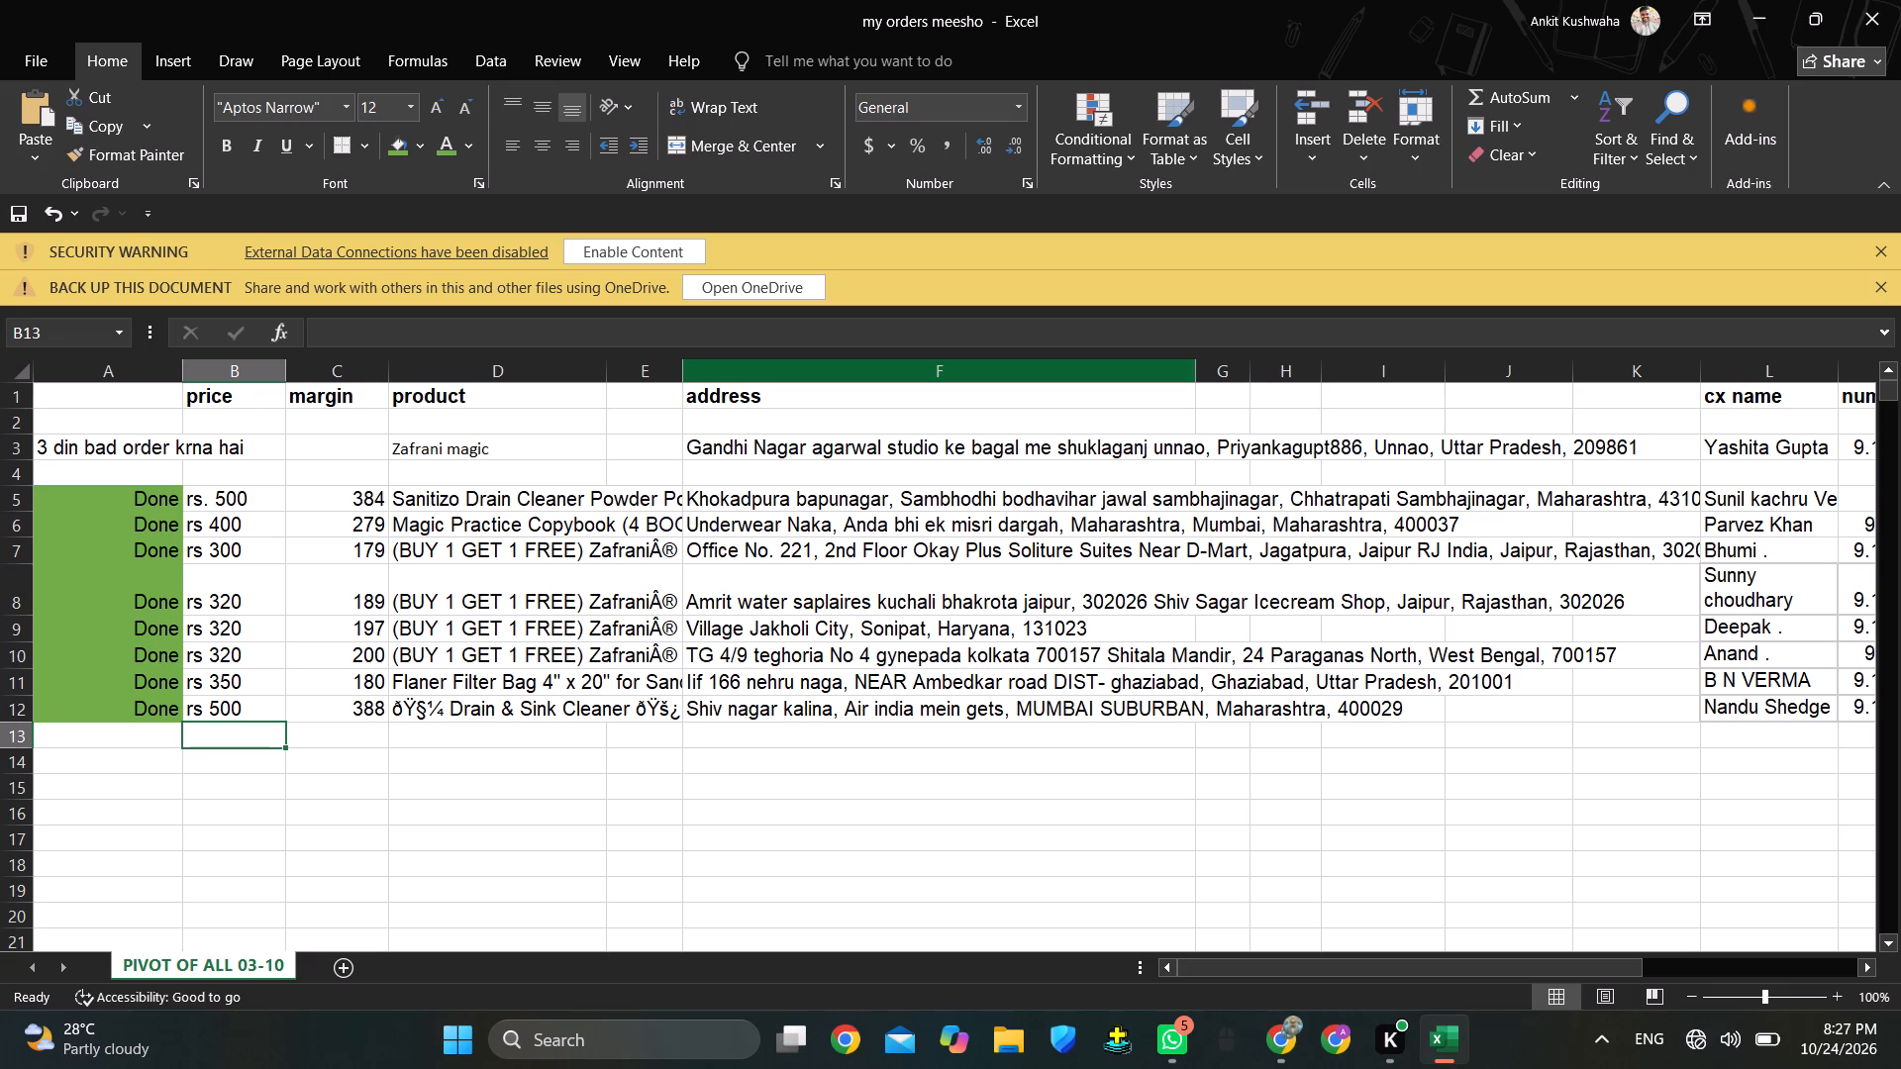
Merge and center cells A4:B4 above the first Done order and enter the heading "Date - 24 0ct".
left_click(250, 474)
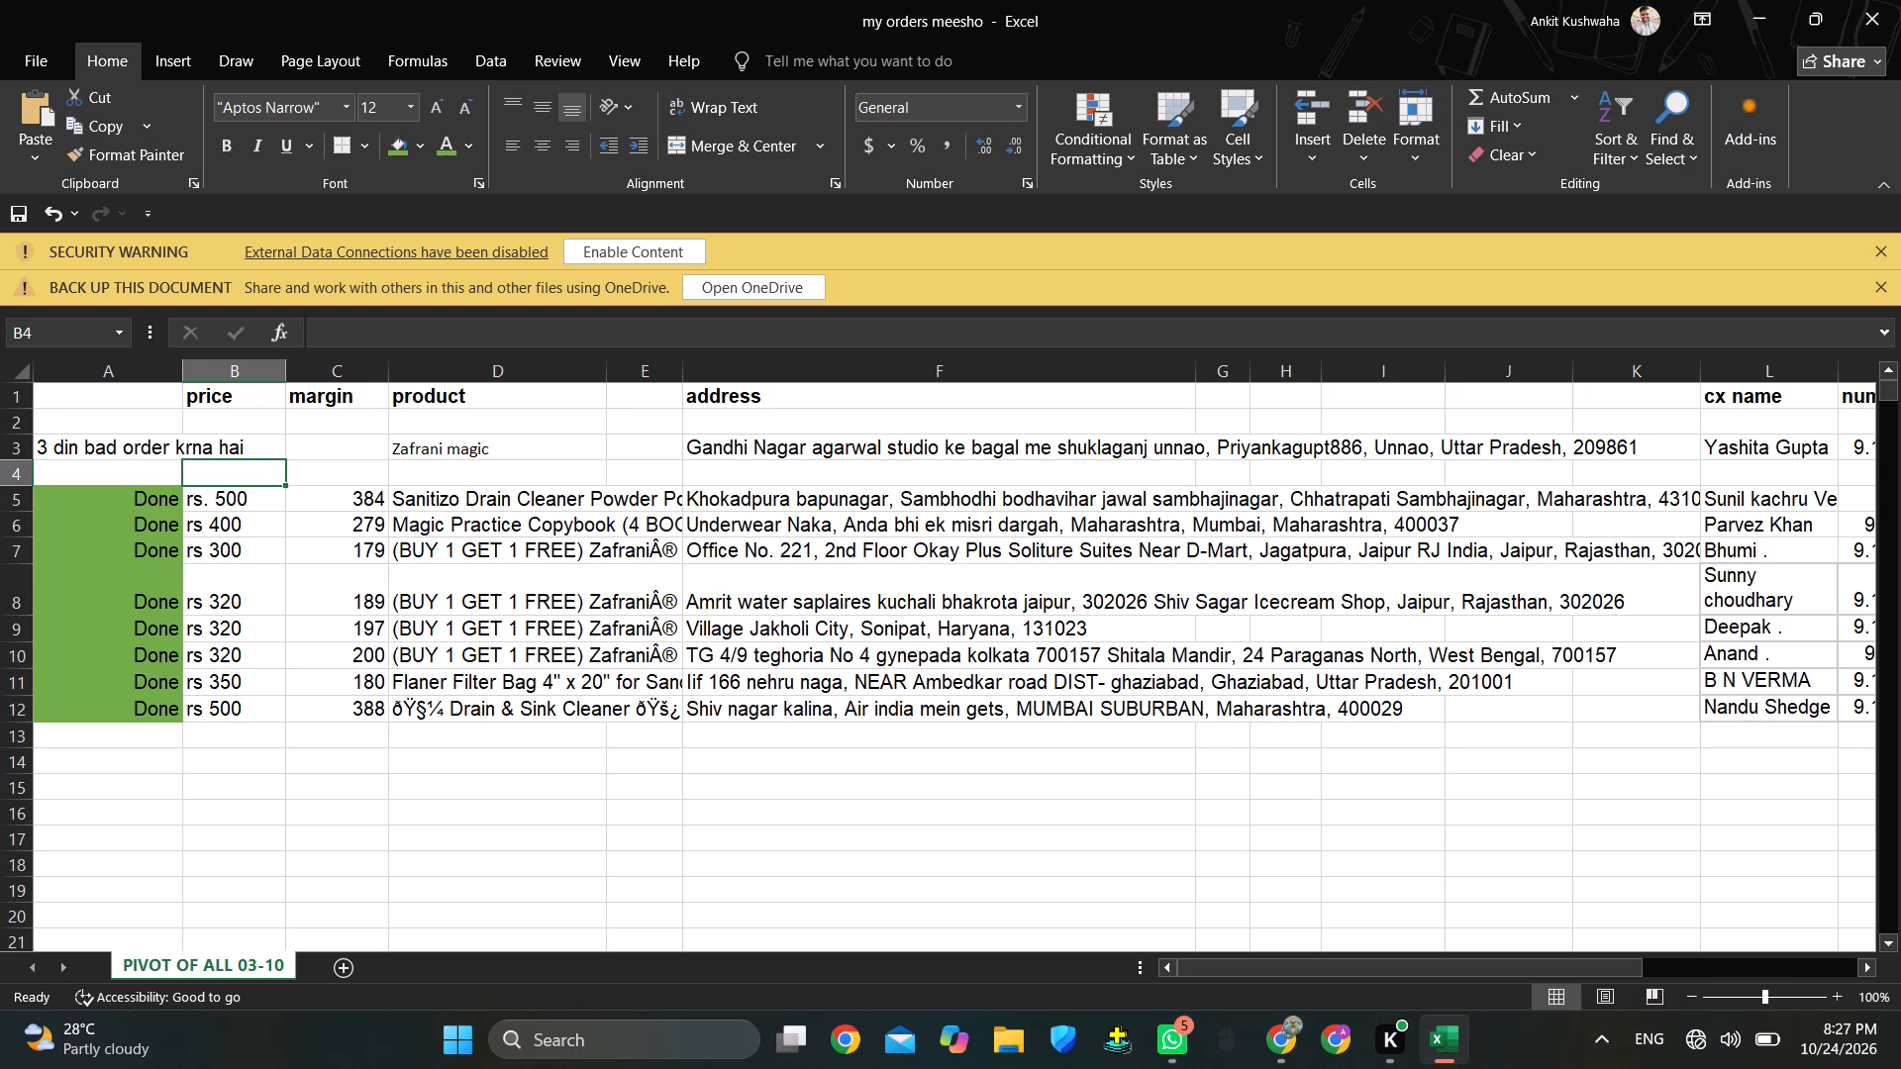
left_click_drag(107, 478, 216, 477)
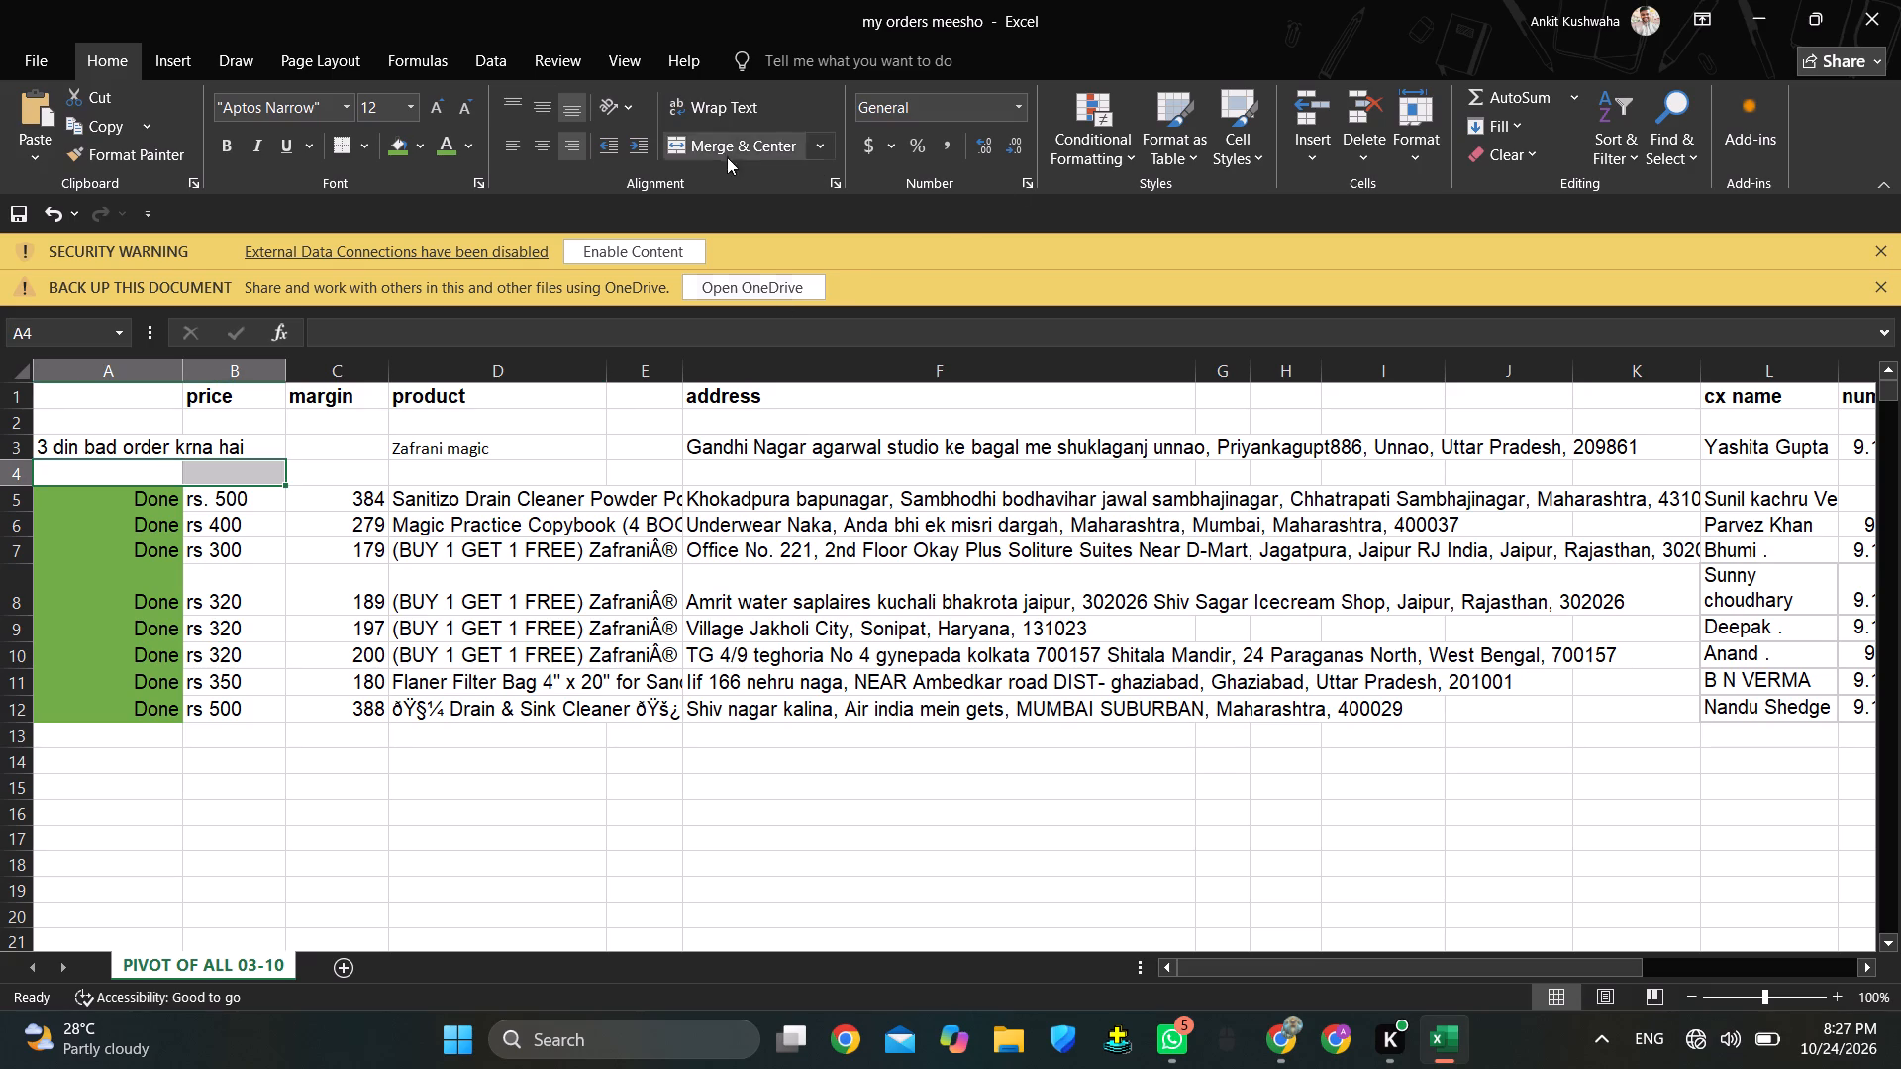
left_click(746, 142)
double_click(173, 472)
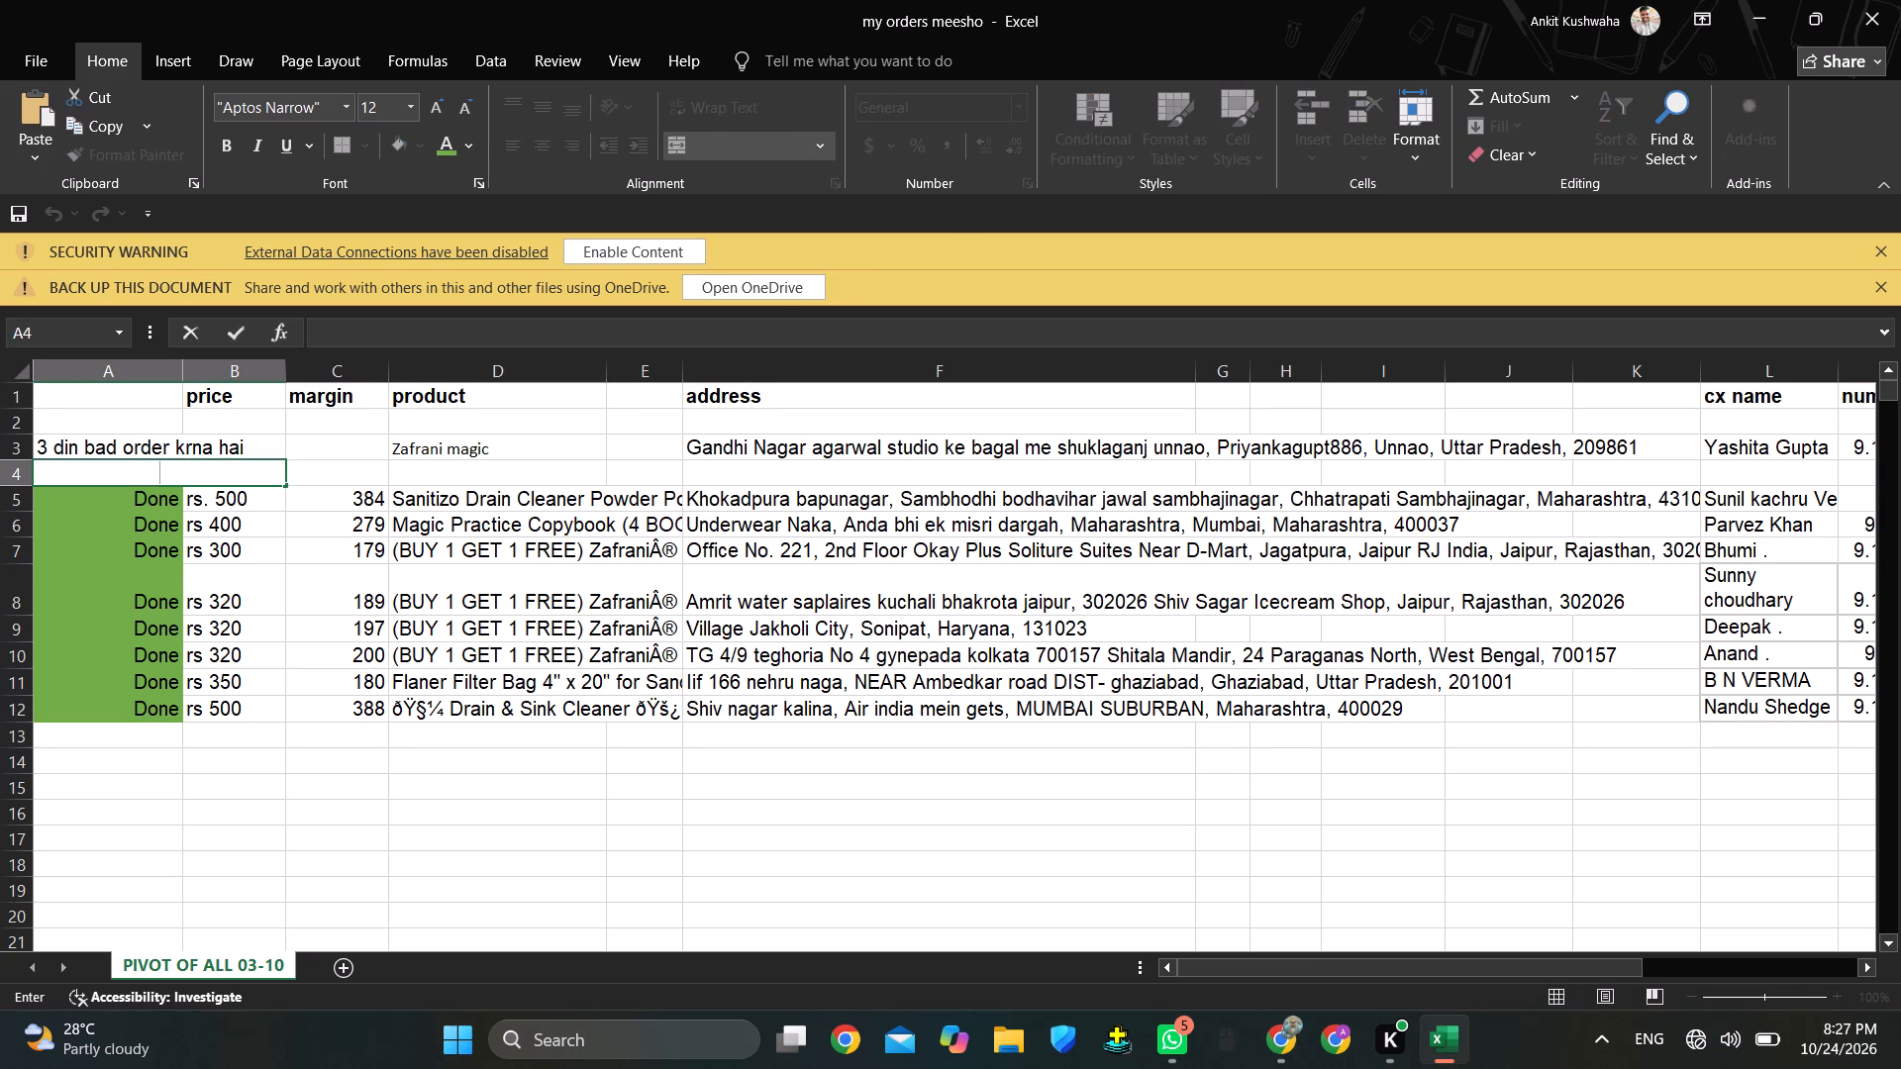
type("Date")
key("space")
type("-")
key("space")
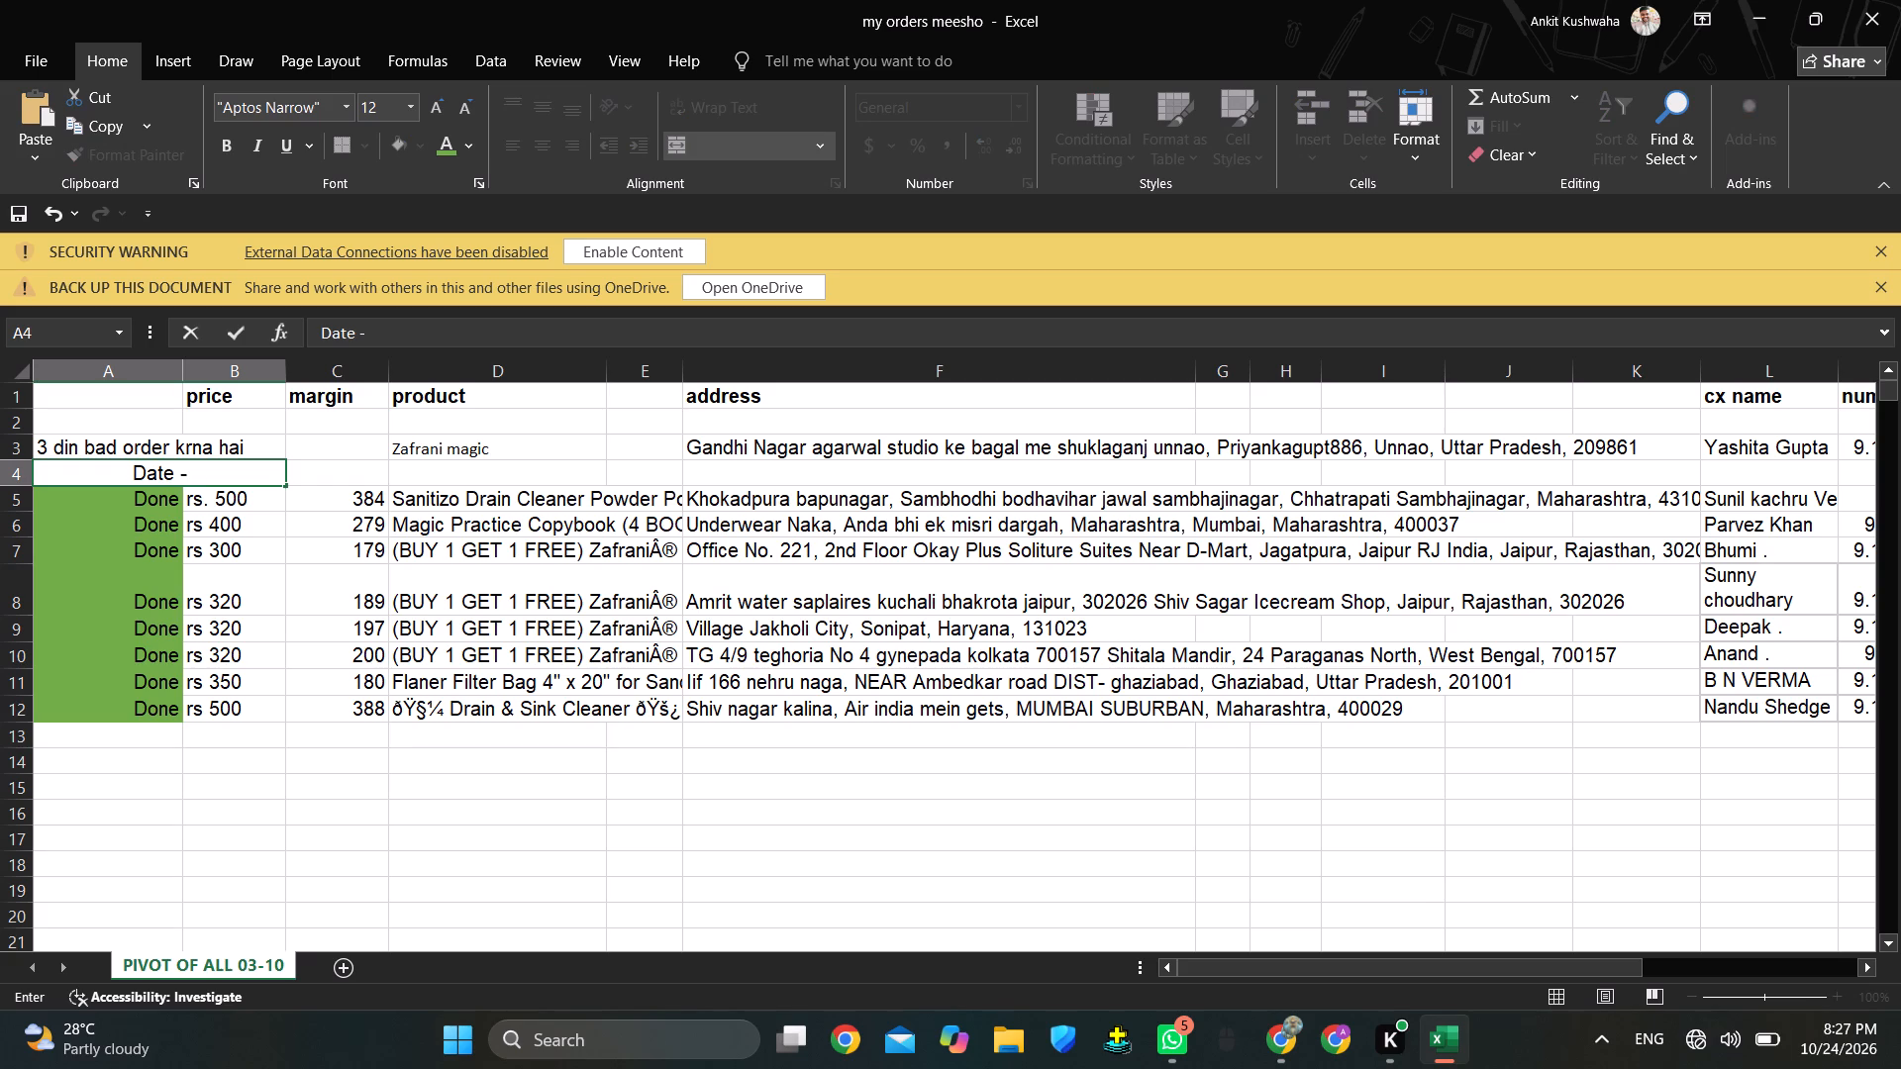
type("24")
key("space")
type("0ct")
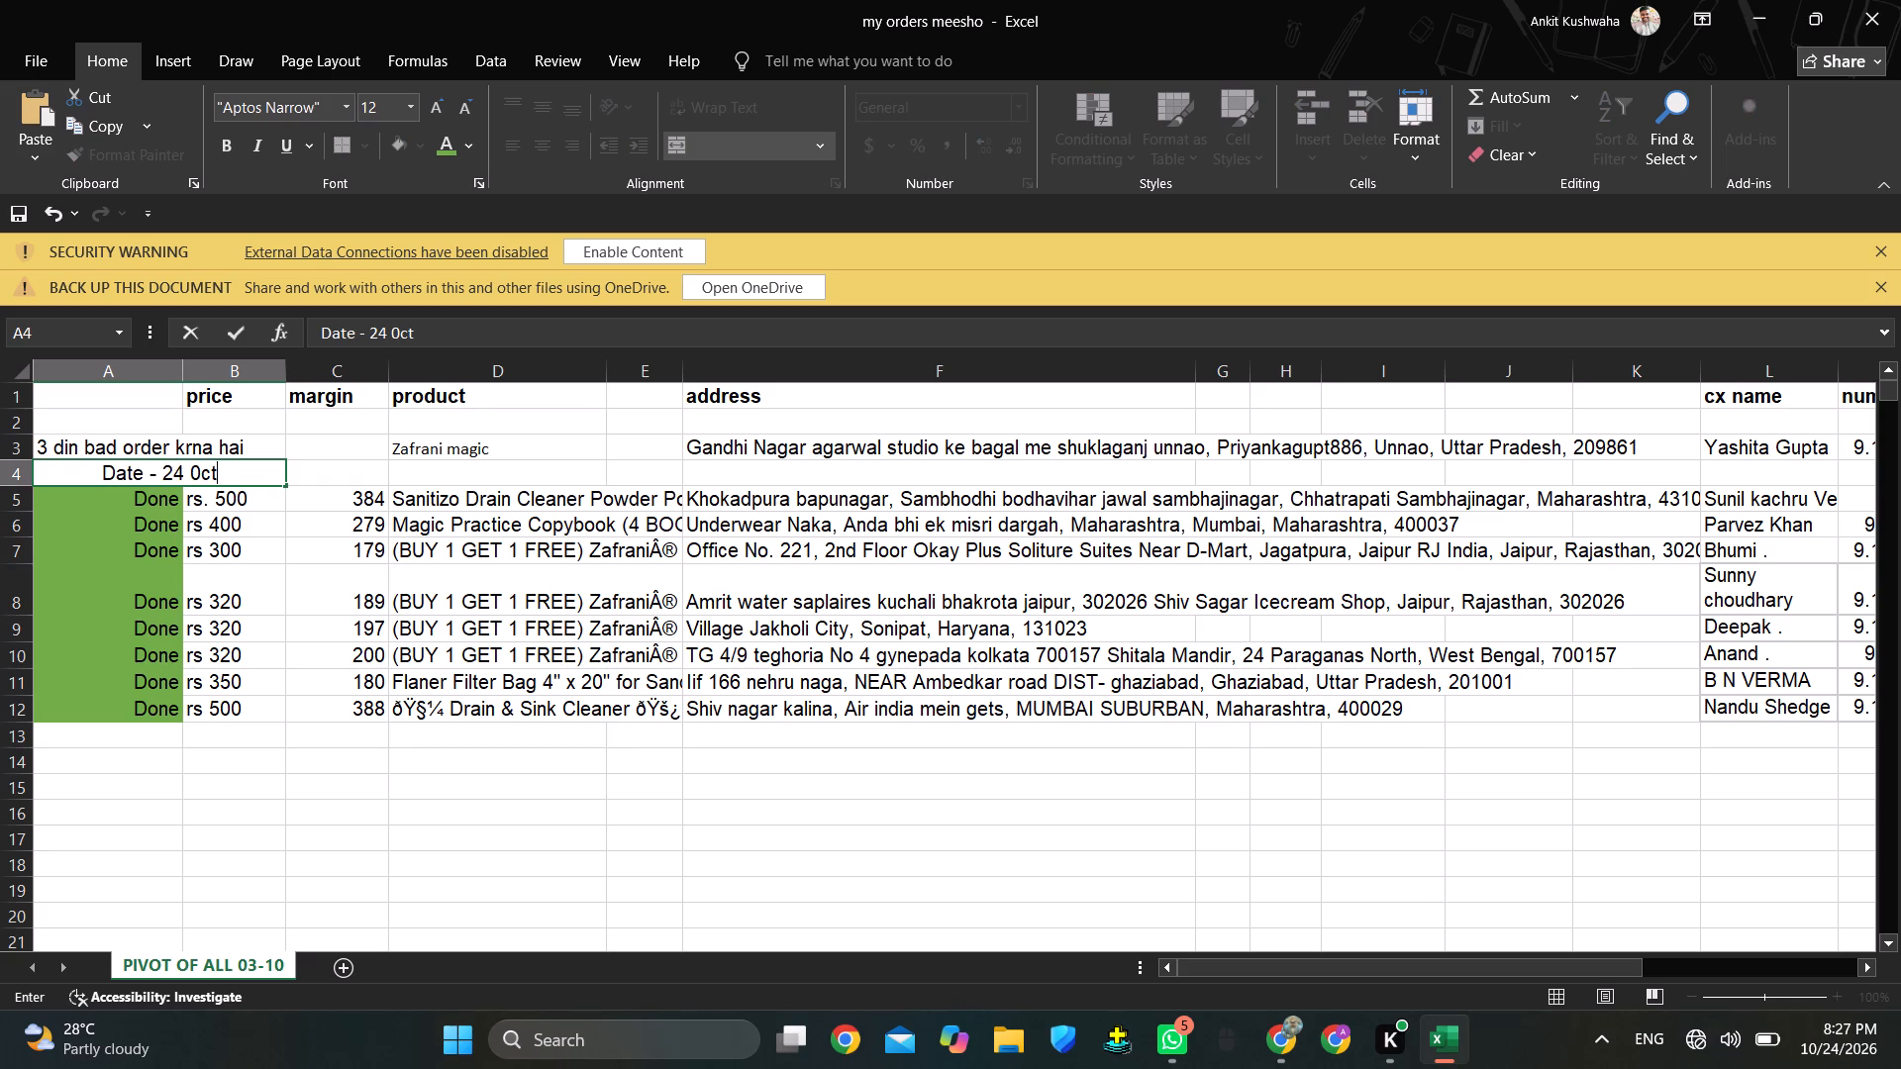
left_click(305, 471)
Correct the date heading in row 4 by replacing the zero with a capital O, reading "Date - 24 Oct".
left_click(243, 477)
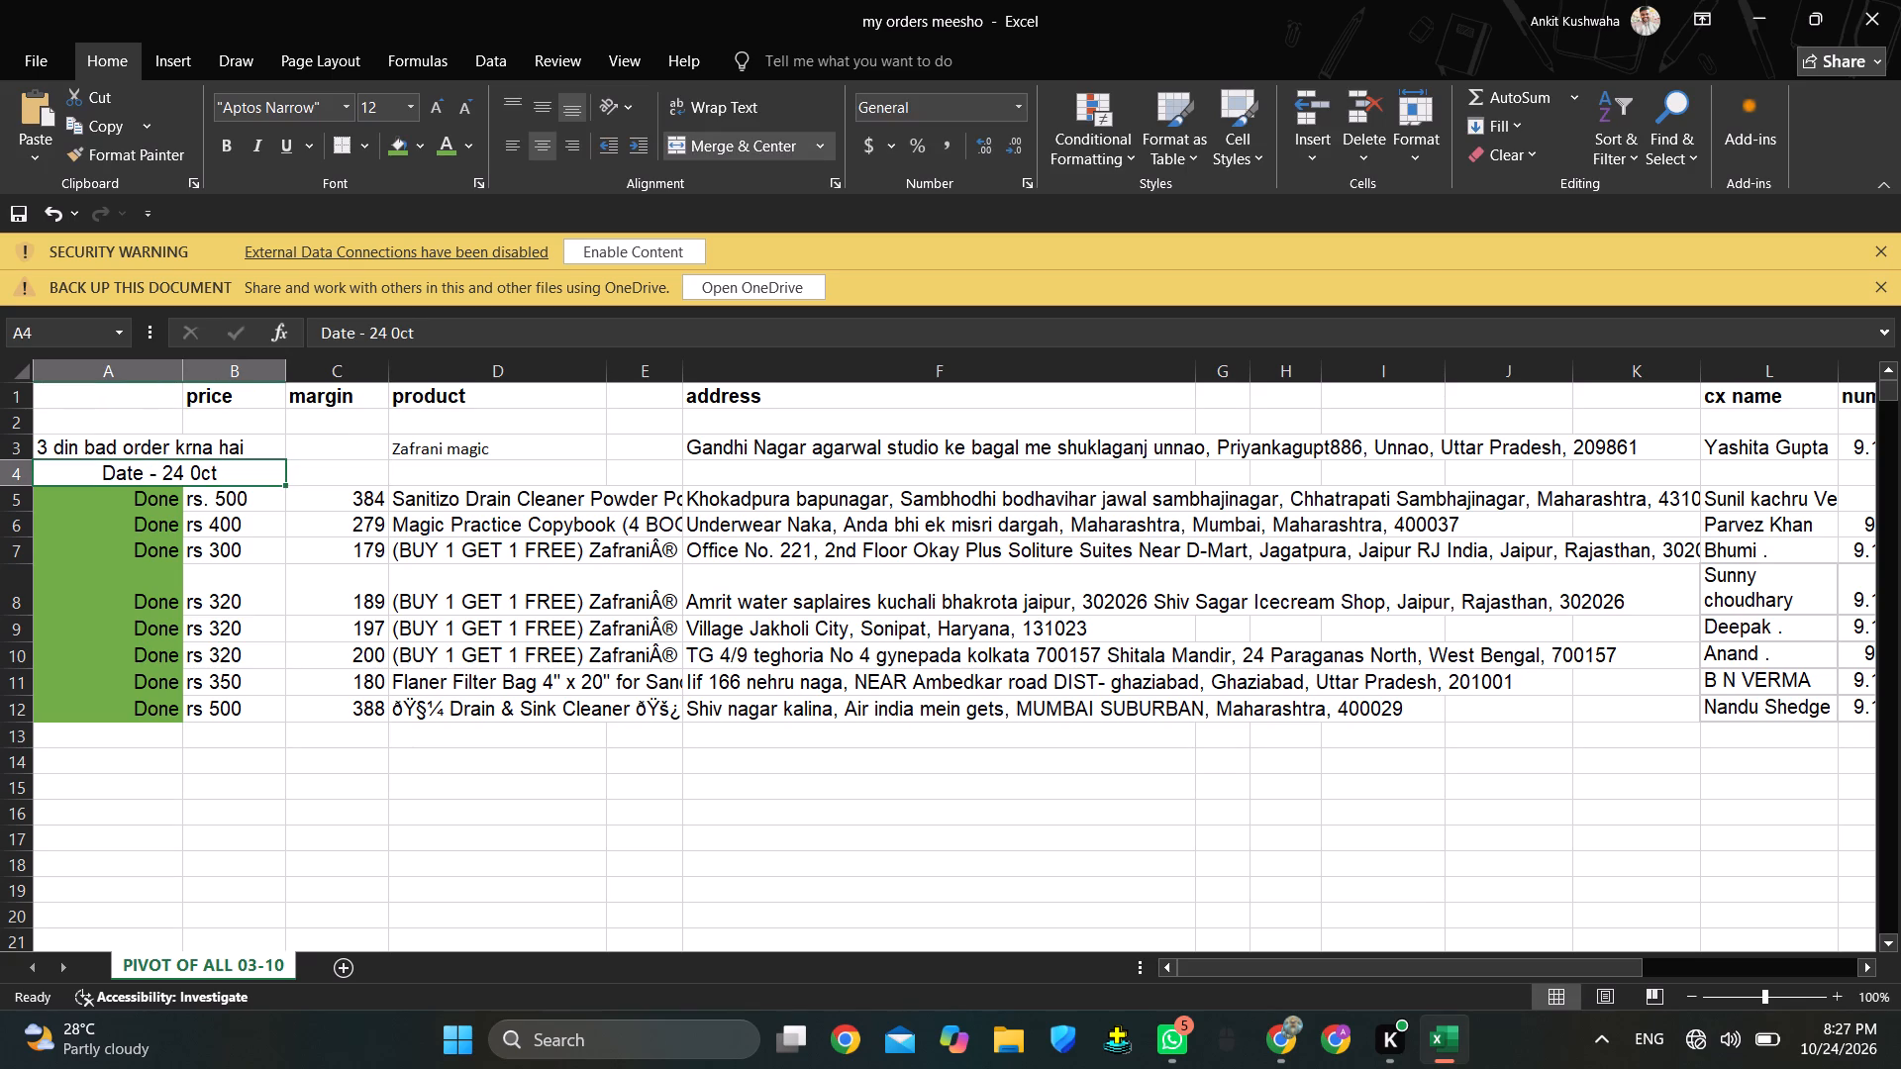
double_click(232, 470)
key("Left")
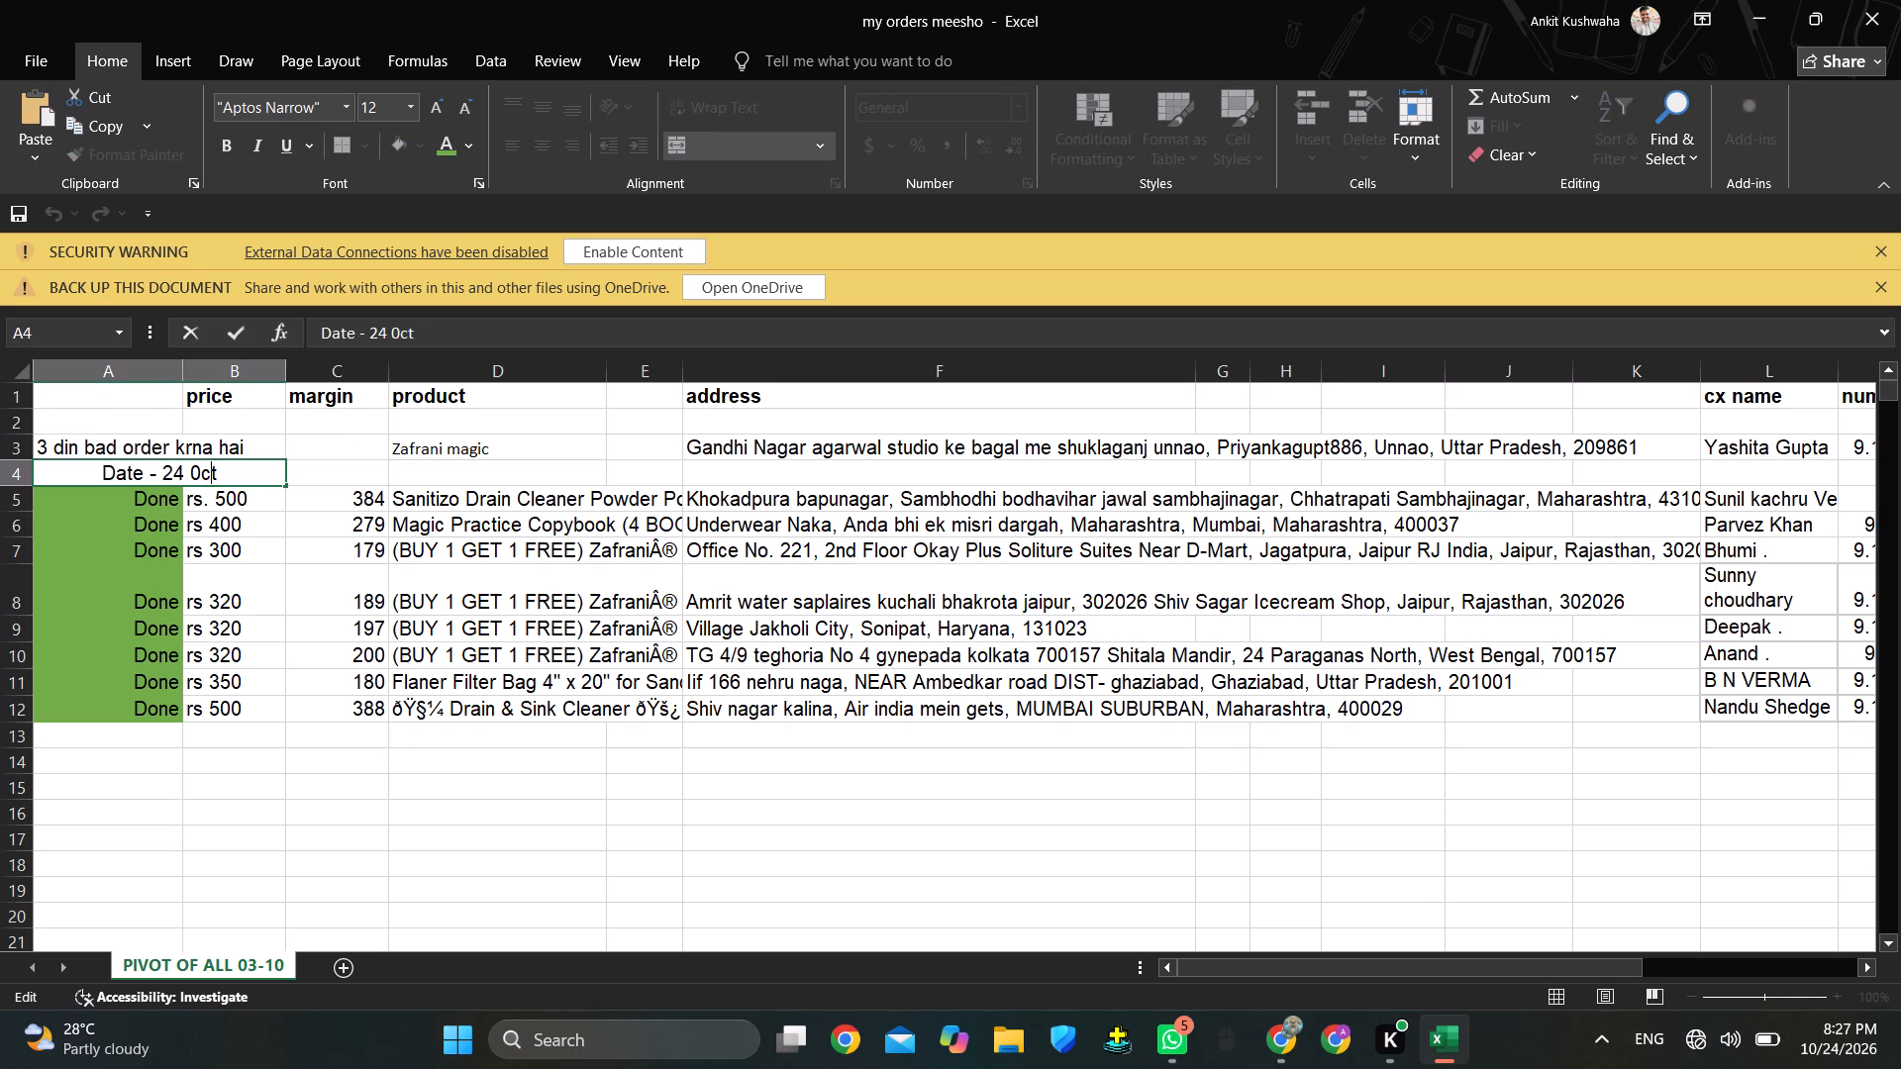
key("Left")
key("Left")
key("Right")
key("BackSpace")
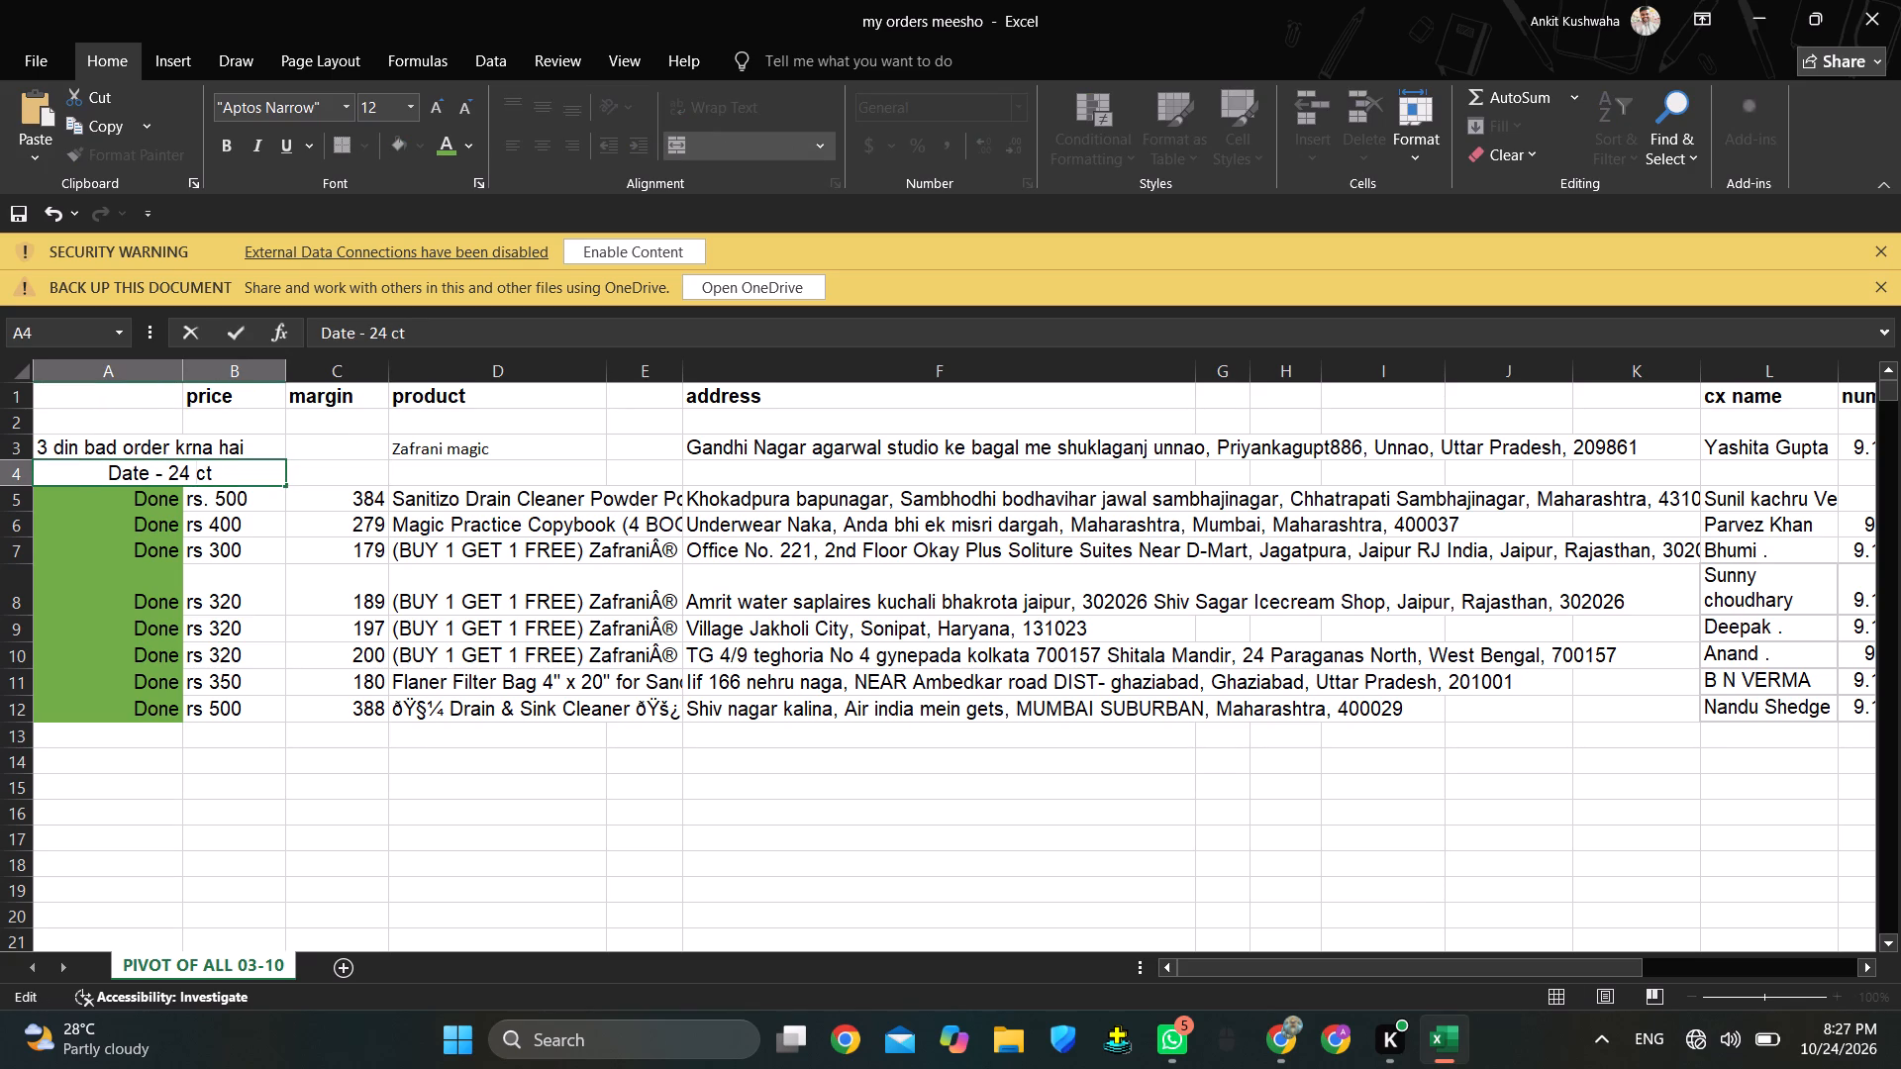
key("shift+o")
left_click(328, 476)
Format the date heading in row 4 with red font color and bold.
left_click(233, 477)
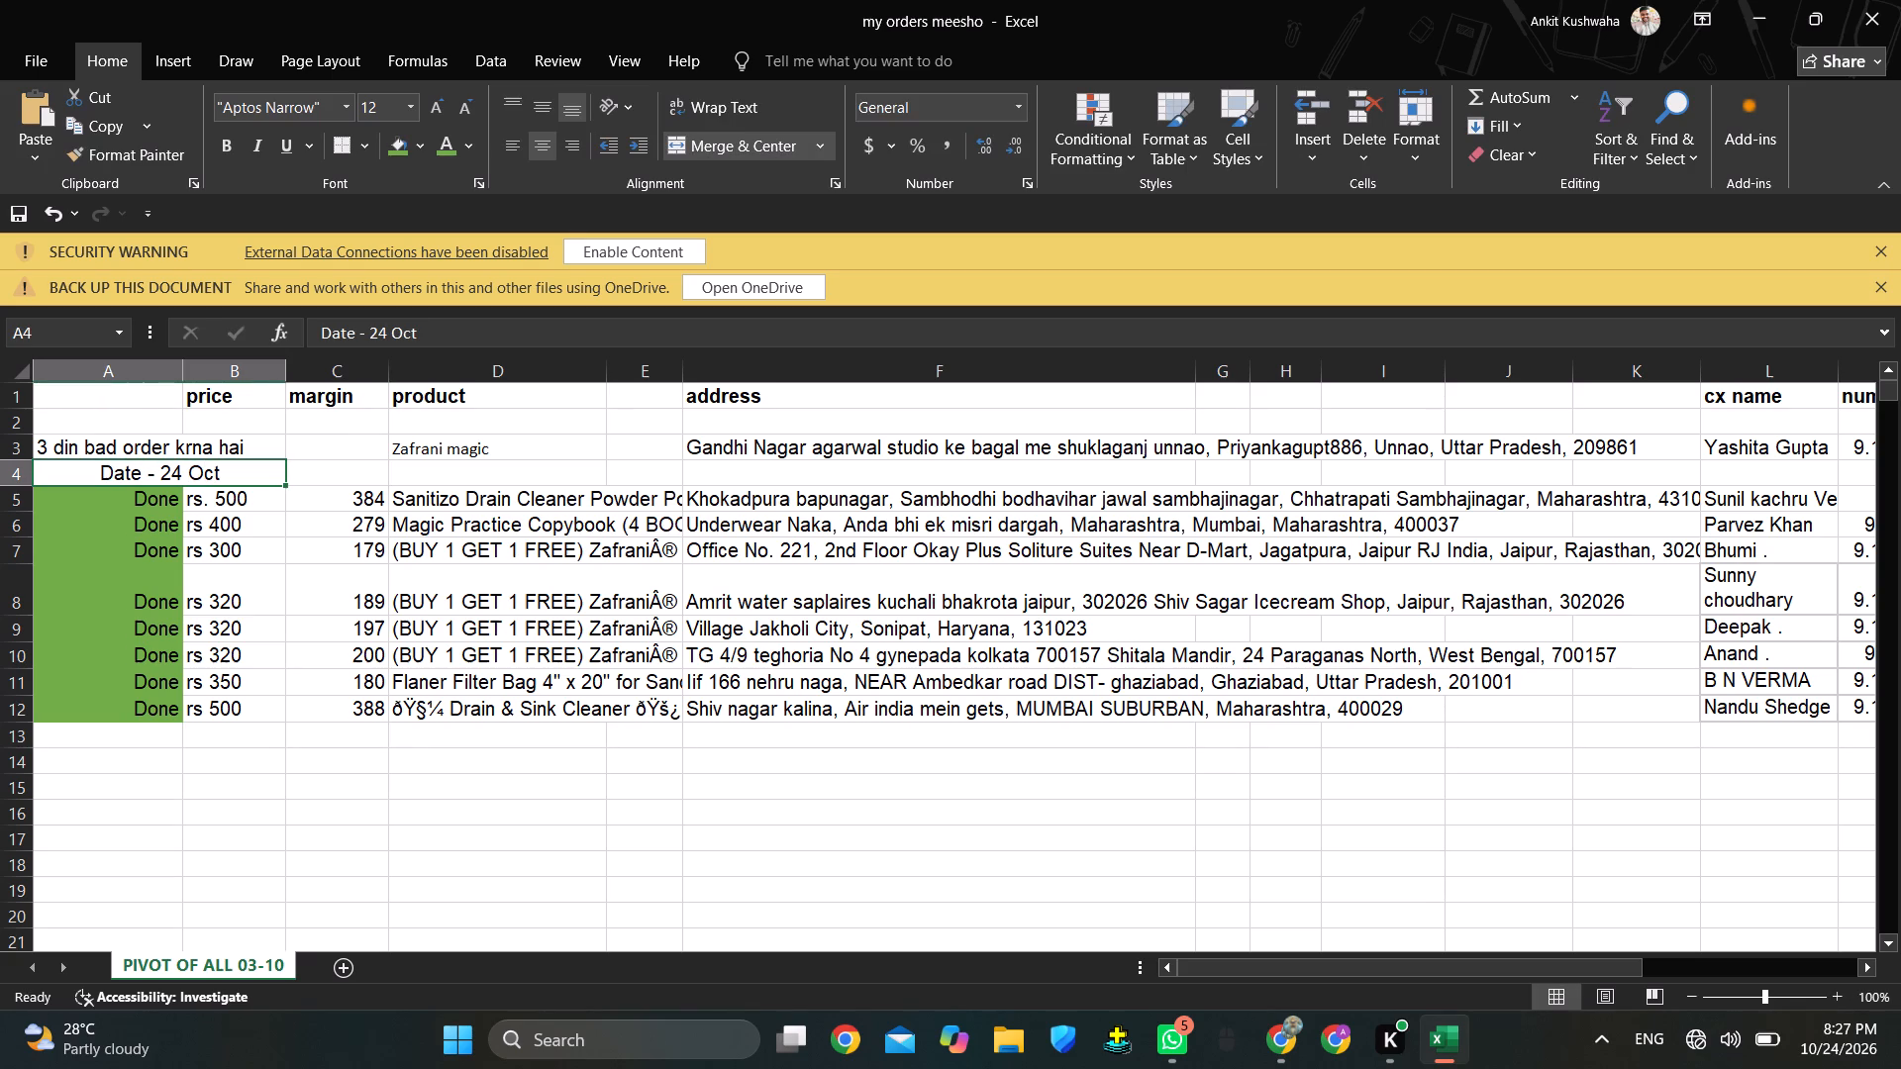
left_click(464, 142)
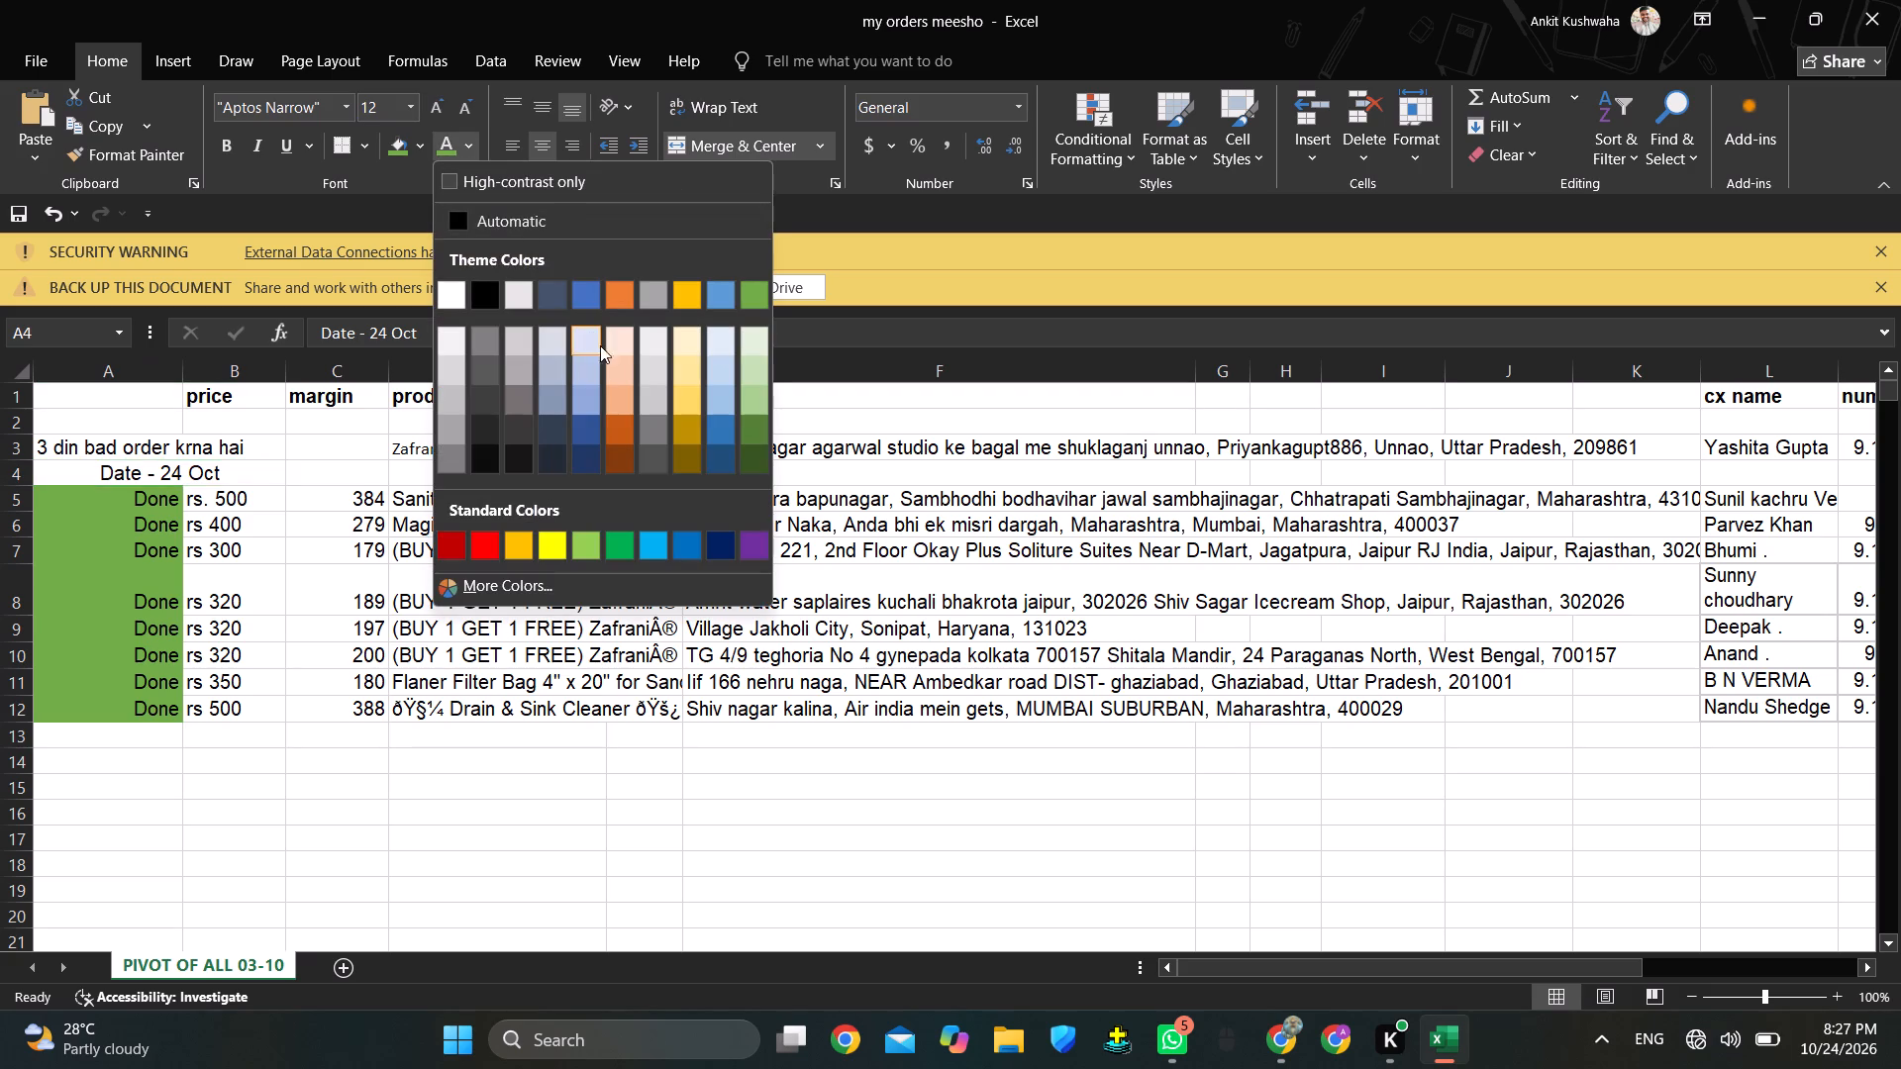
left_click(484, 543)
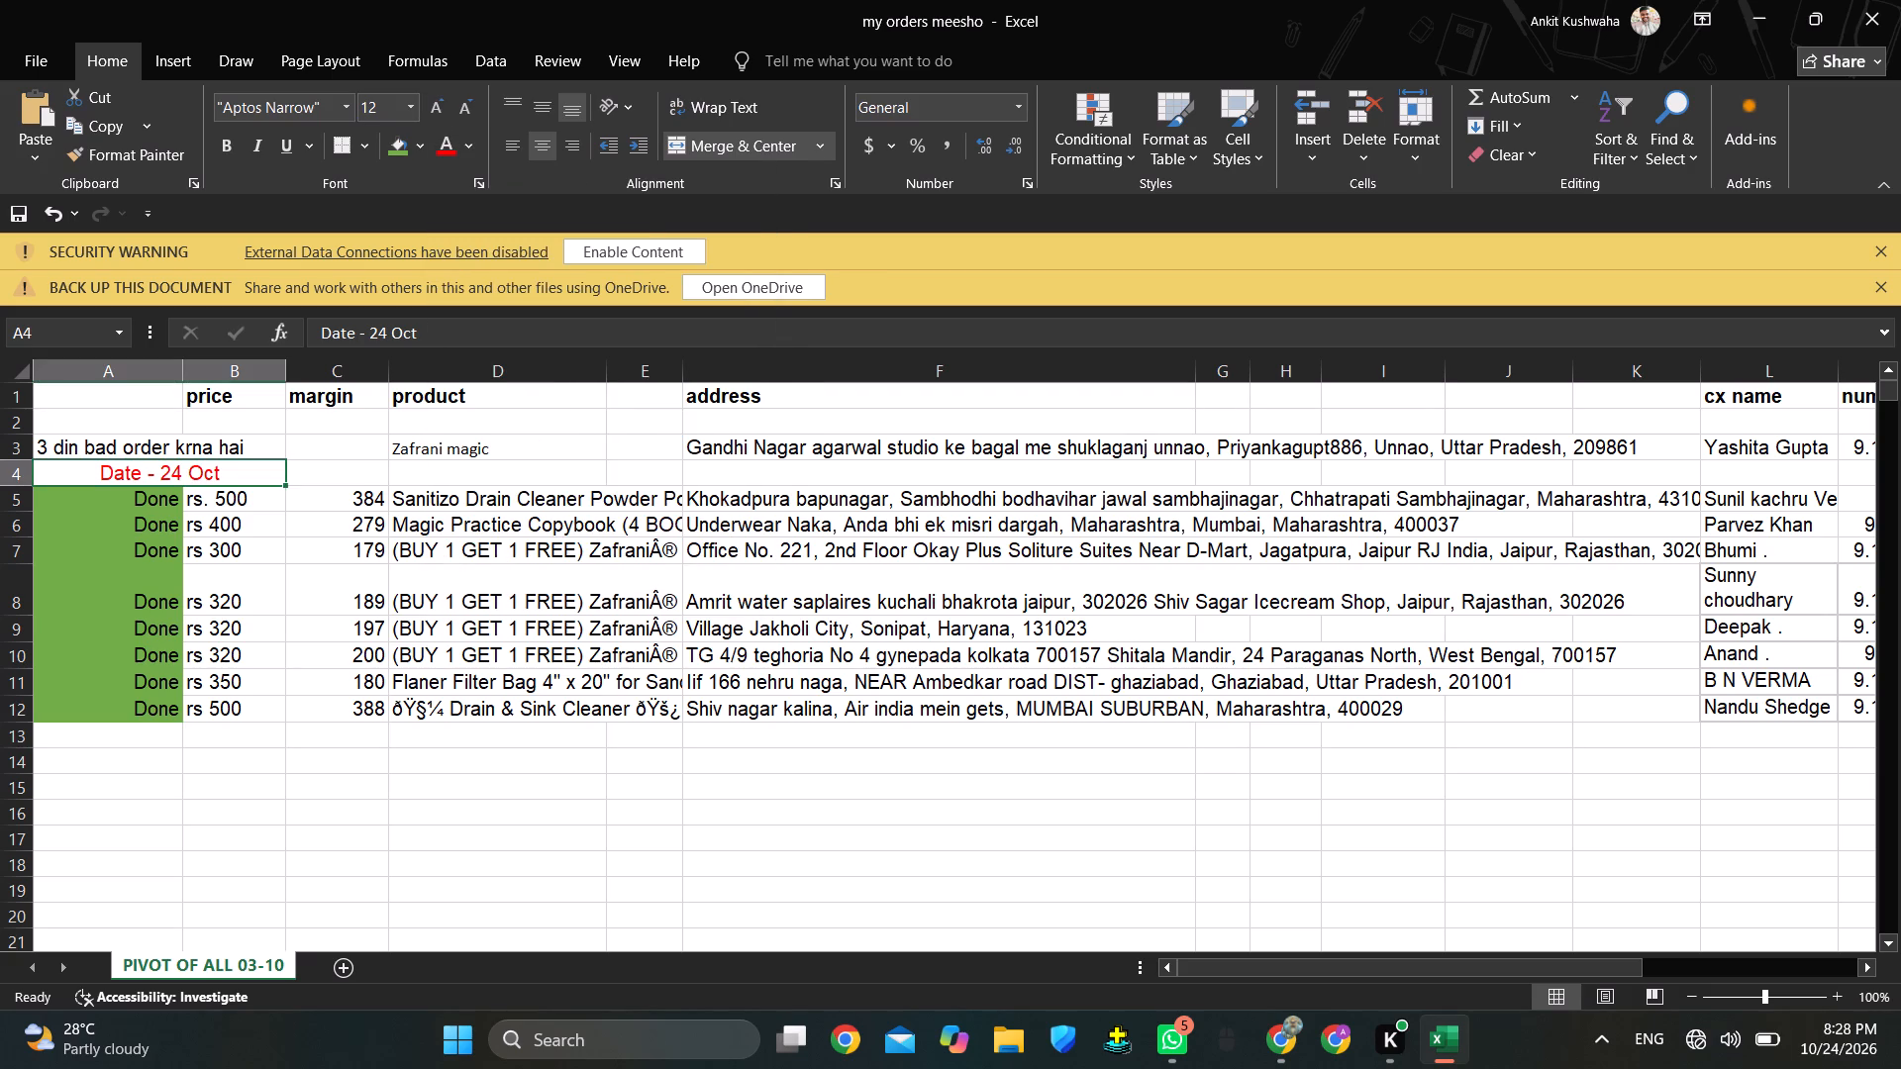
left_click(225, 139)
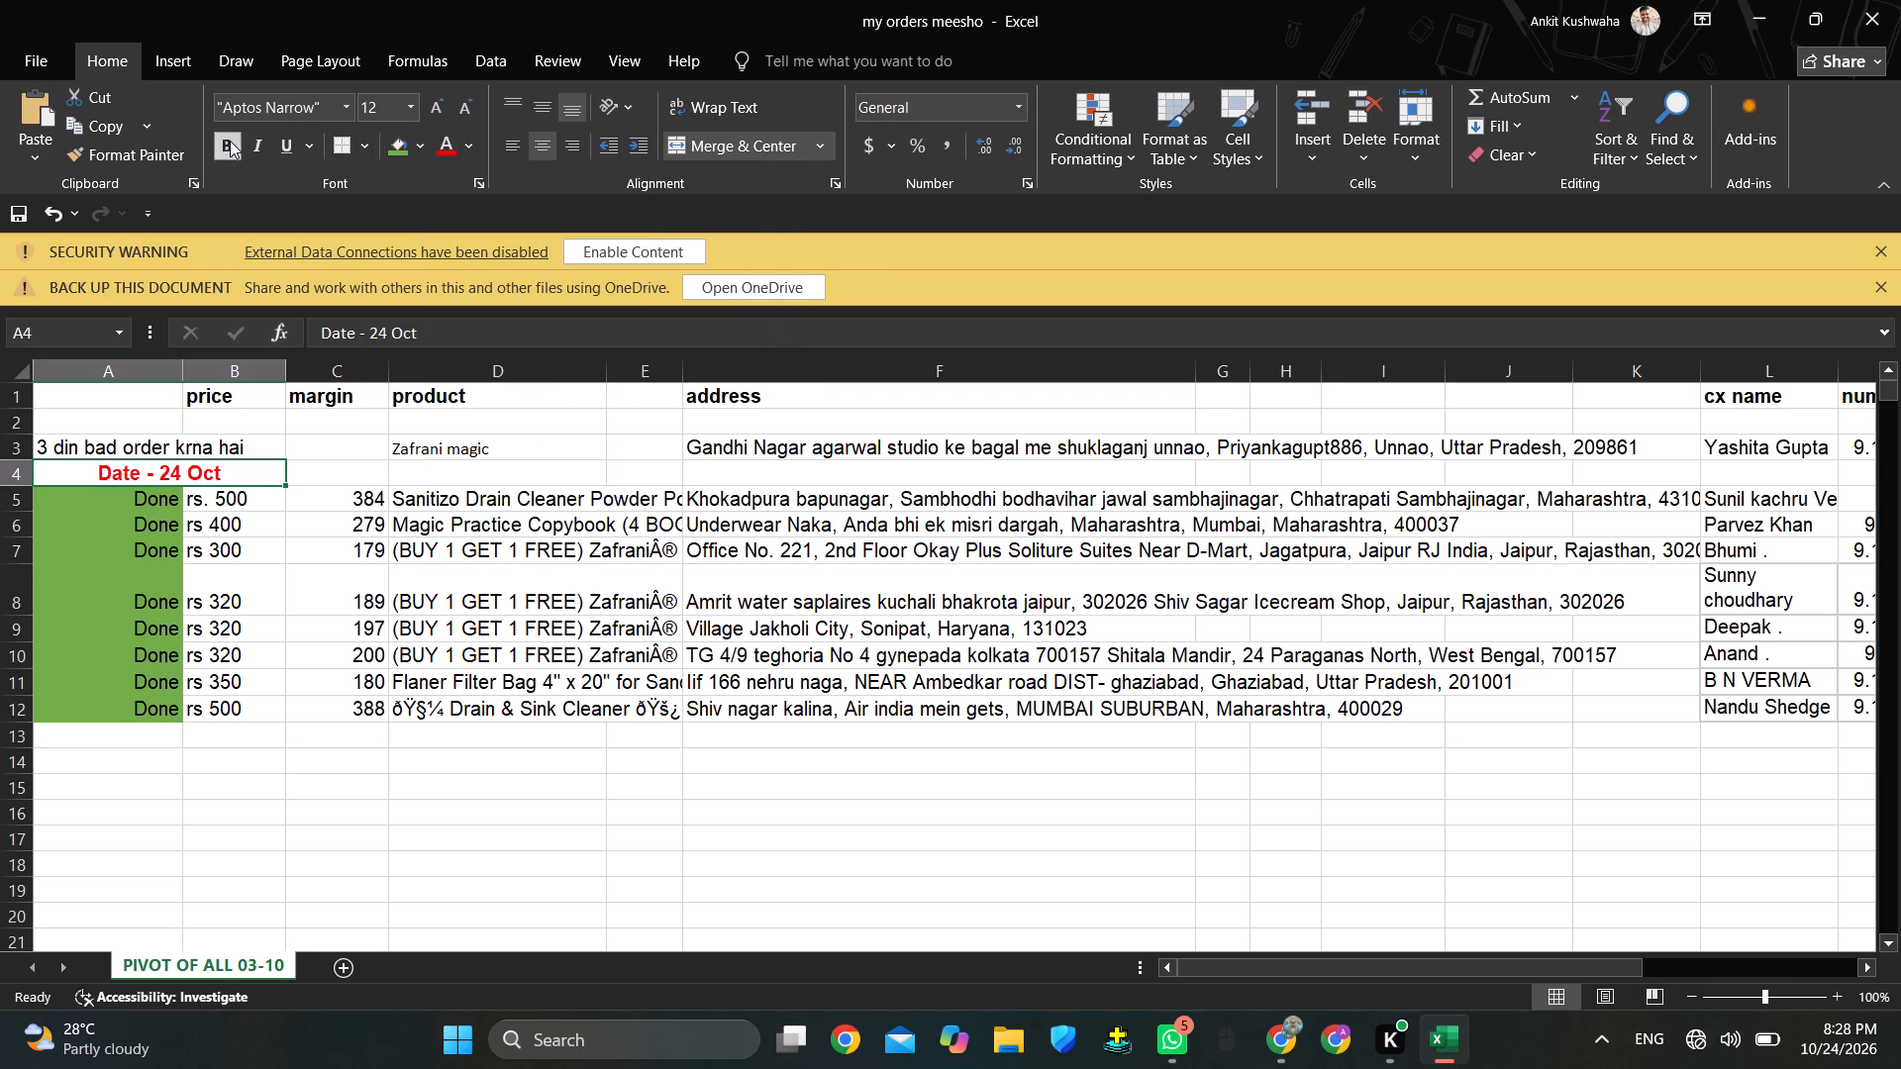
Save the "my orders meesho" workbook with the date heading and close it.
left_click(255, 738)
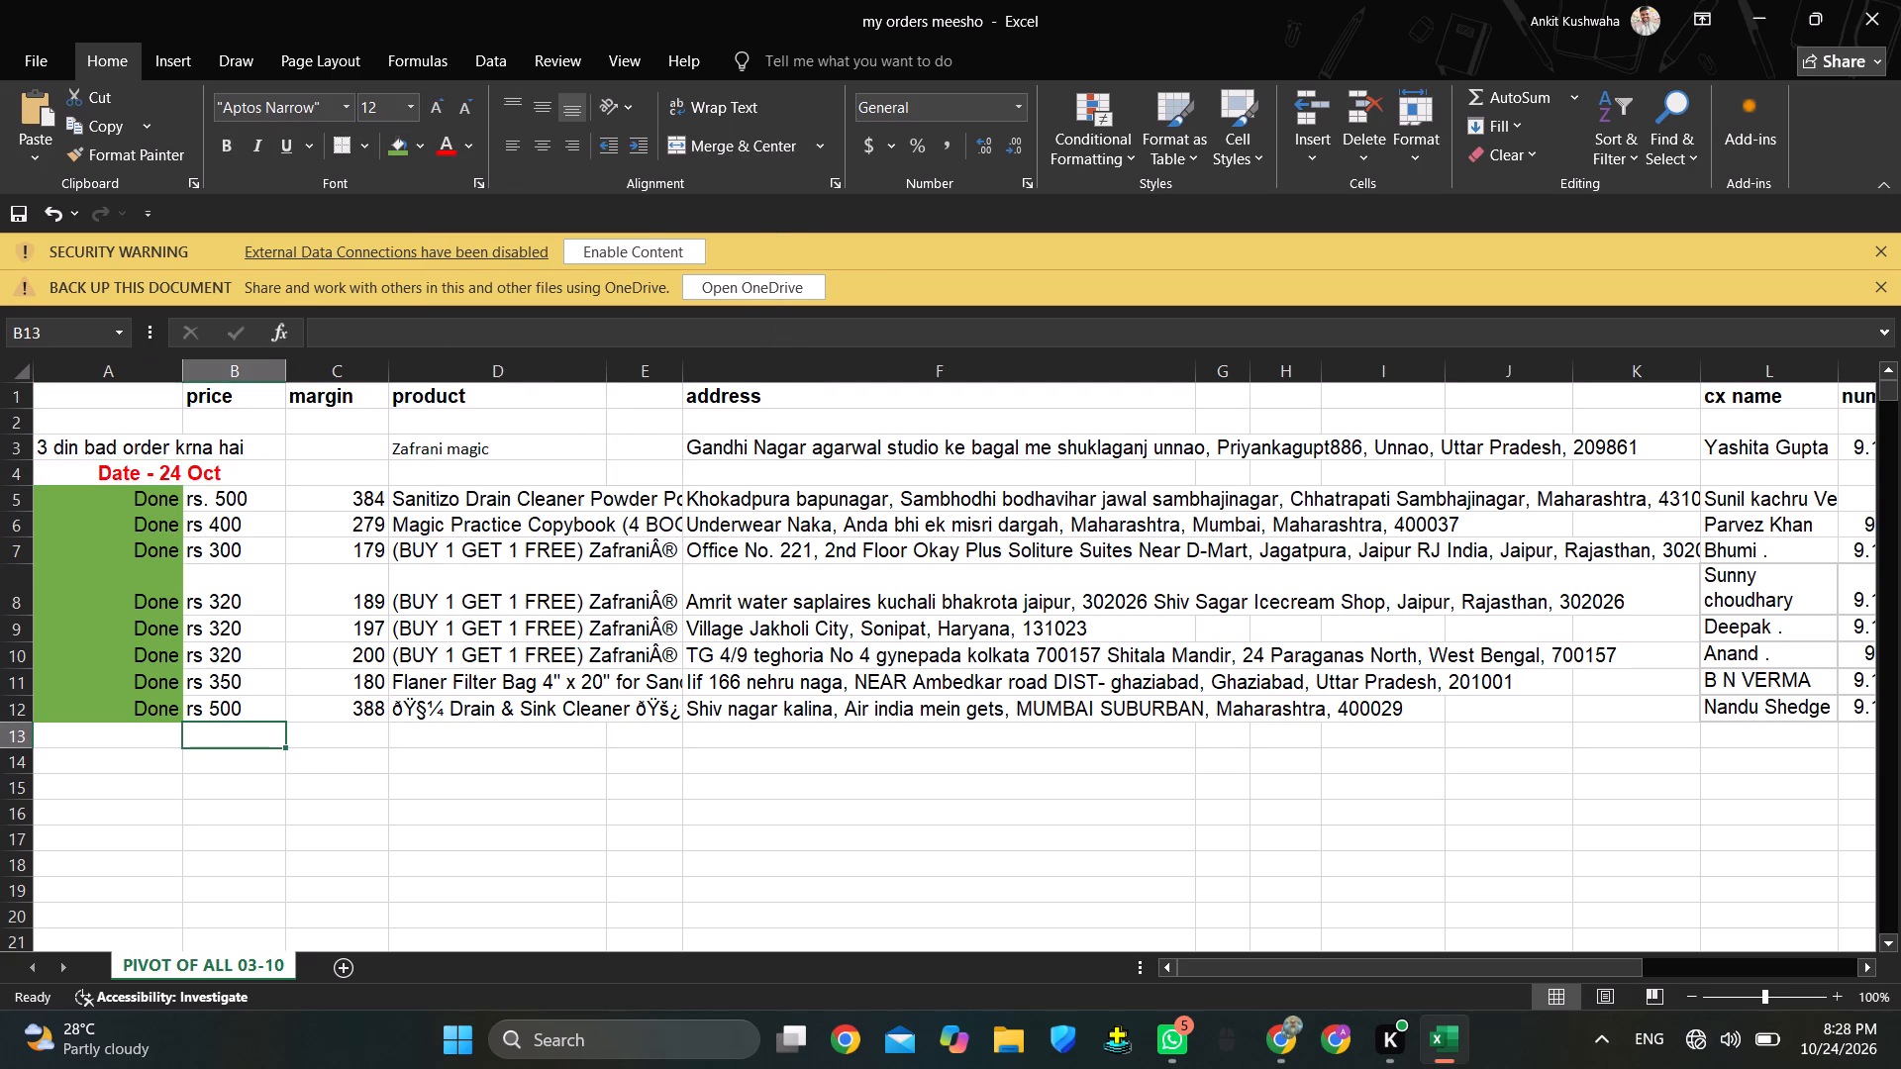
left_click(11, 212)
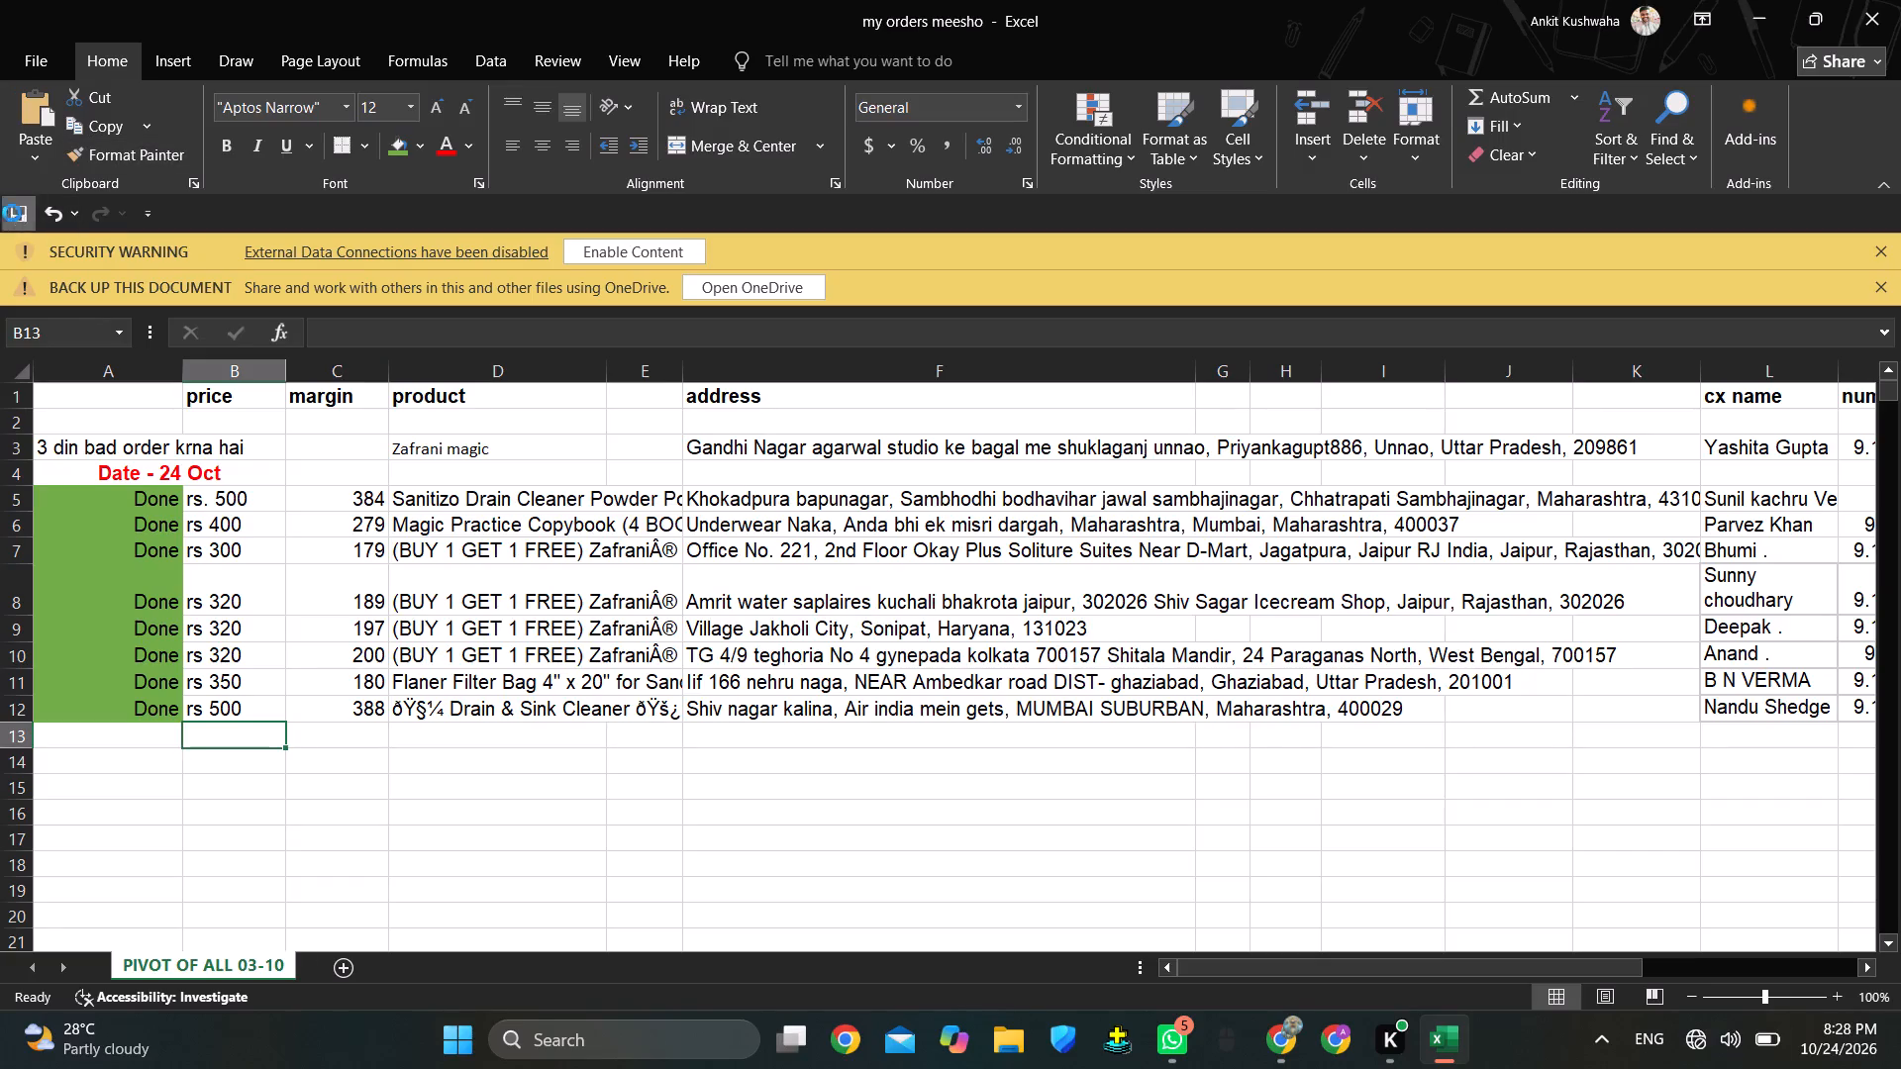
left_click(1875, 12)
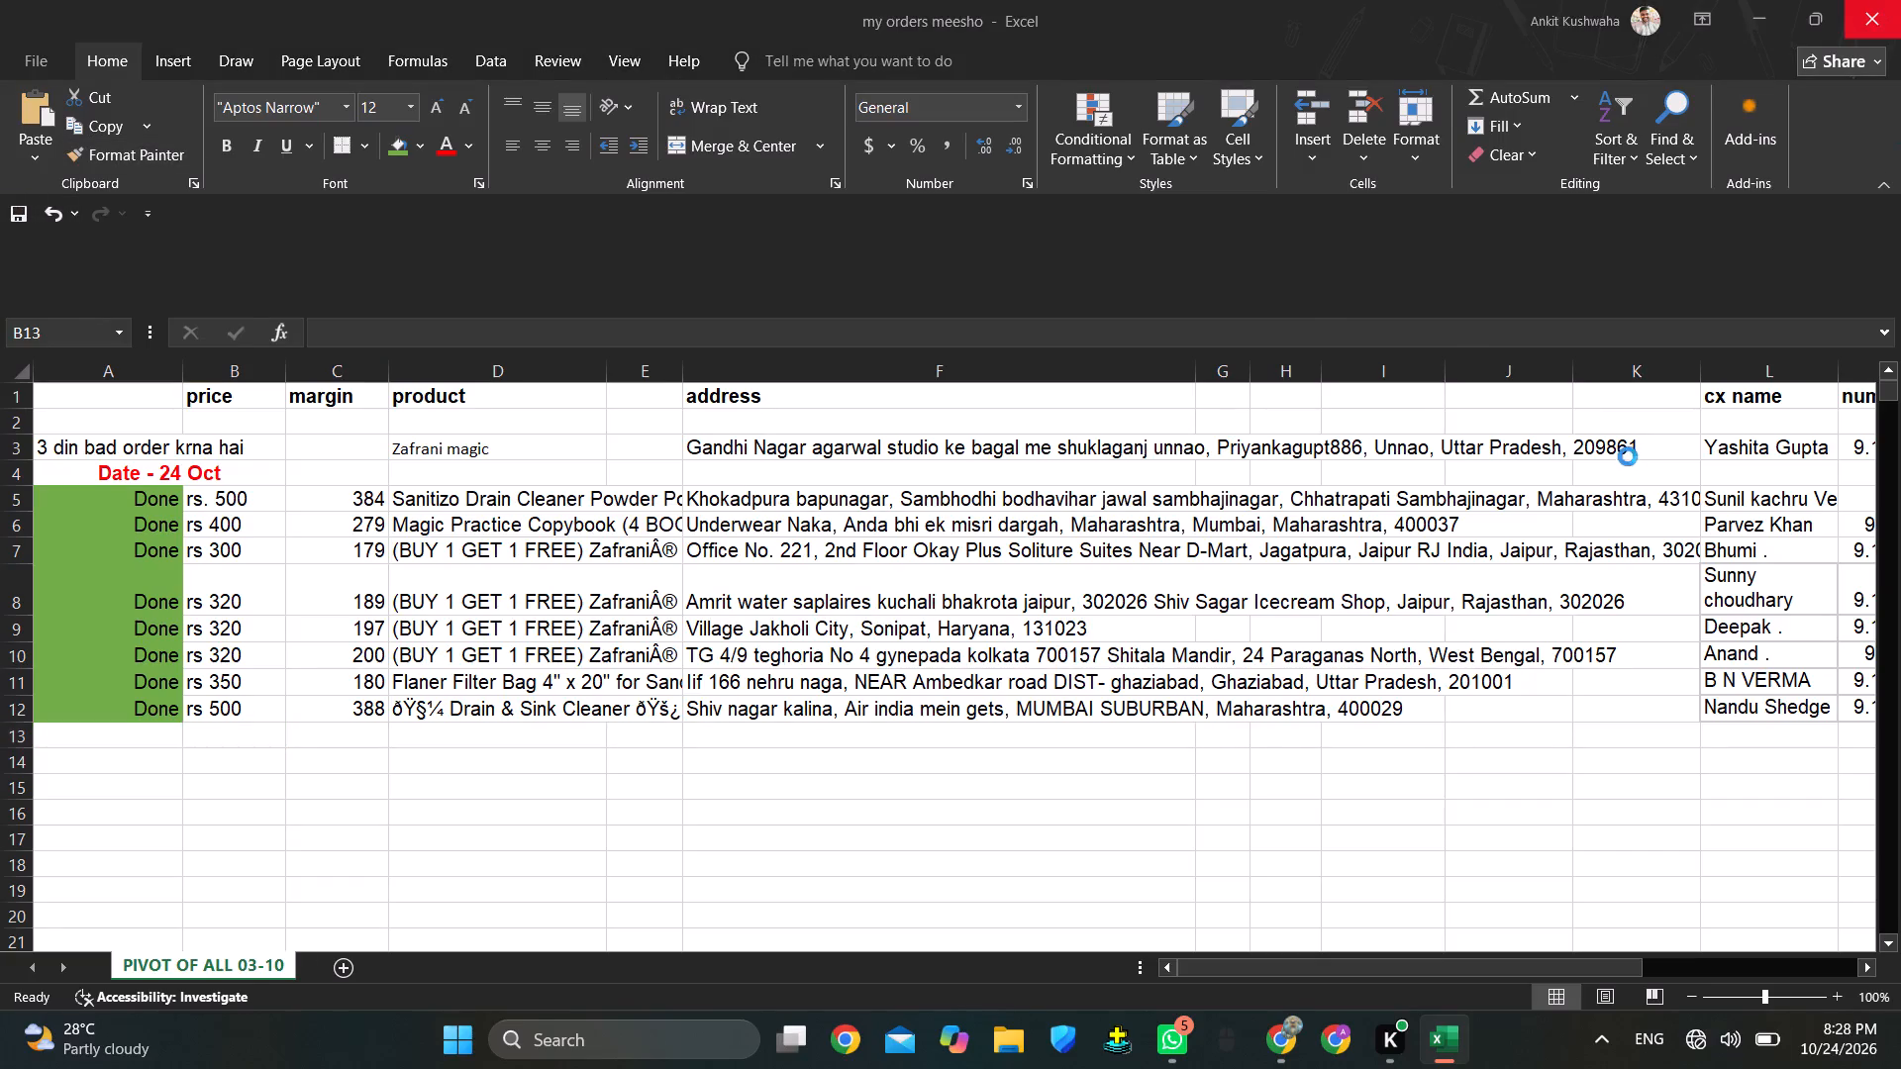
Close the Chrome window containing the NDR calling sheet.
left_click(1881, 17)
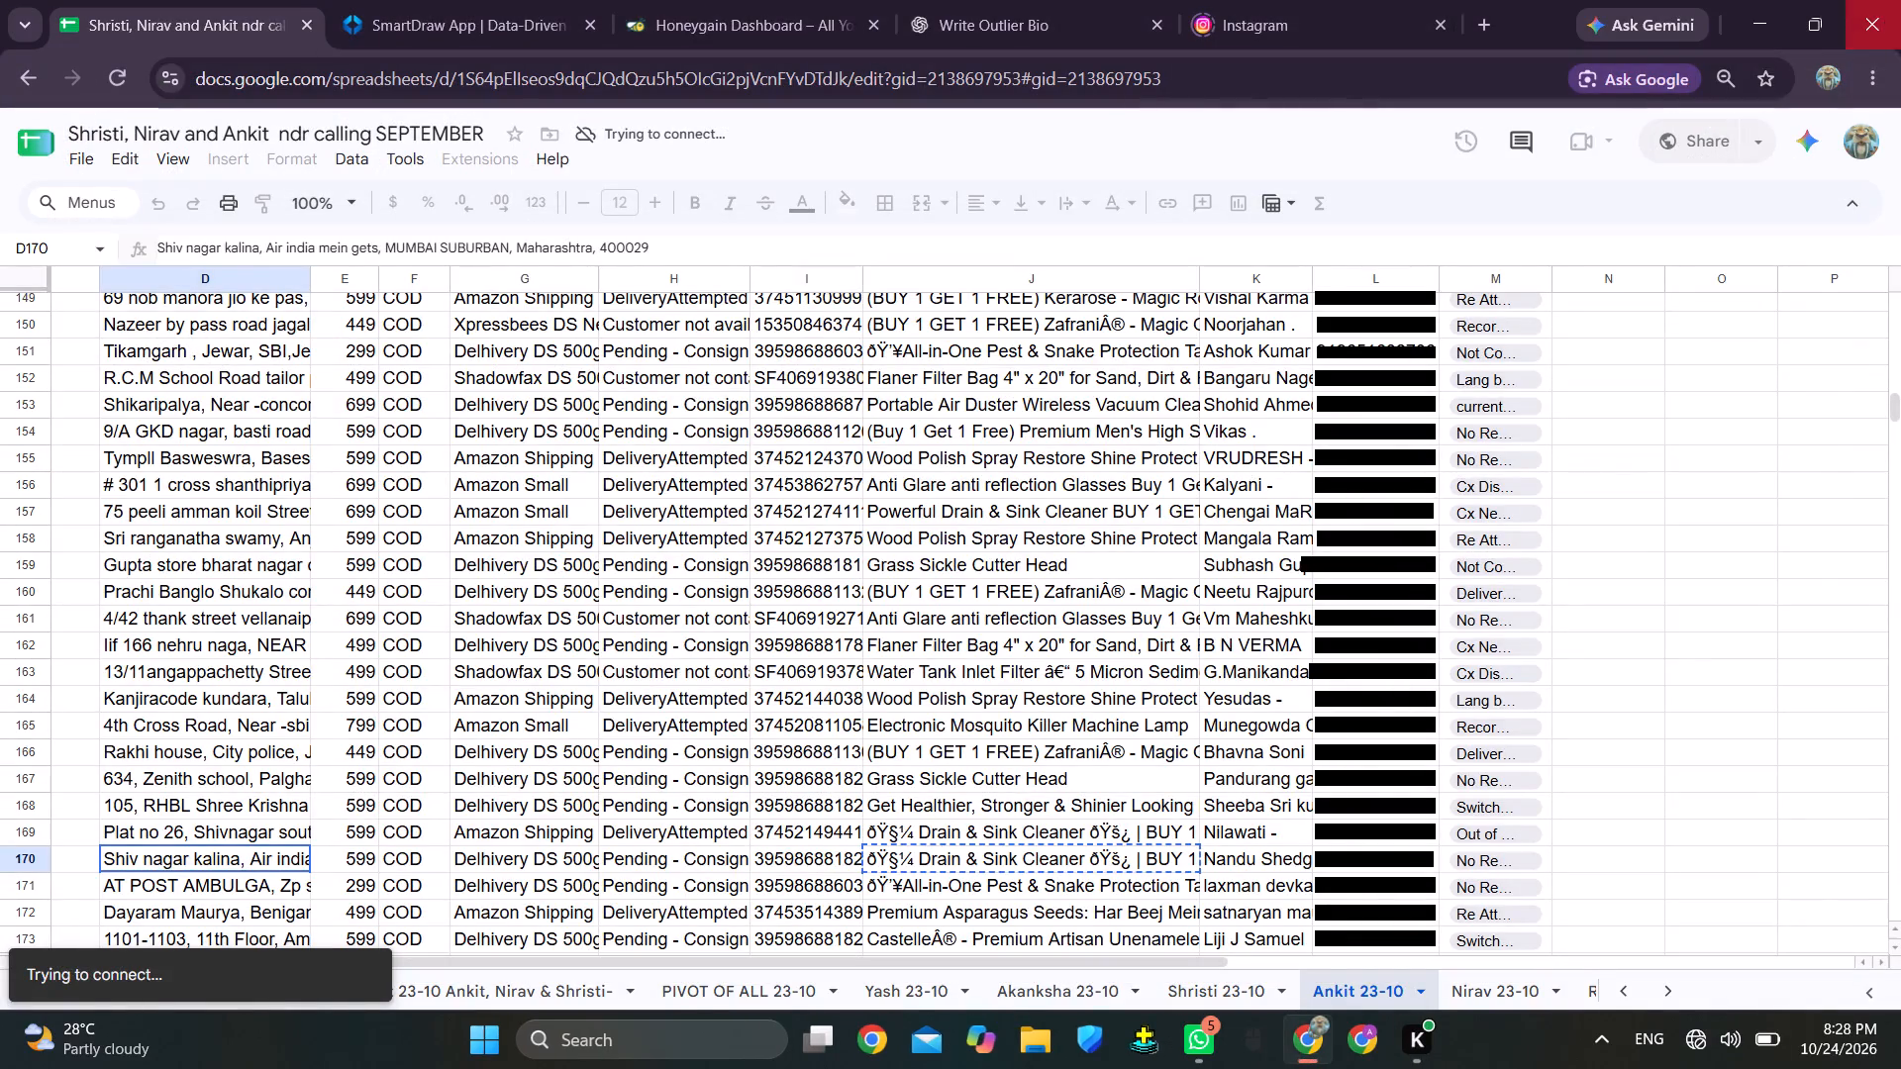